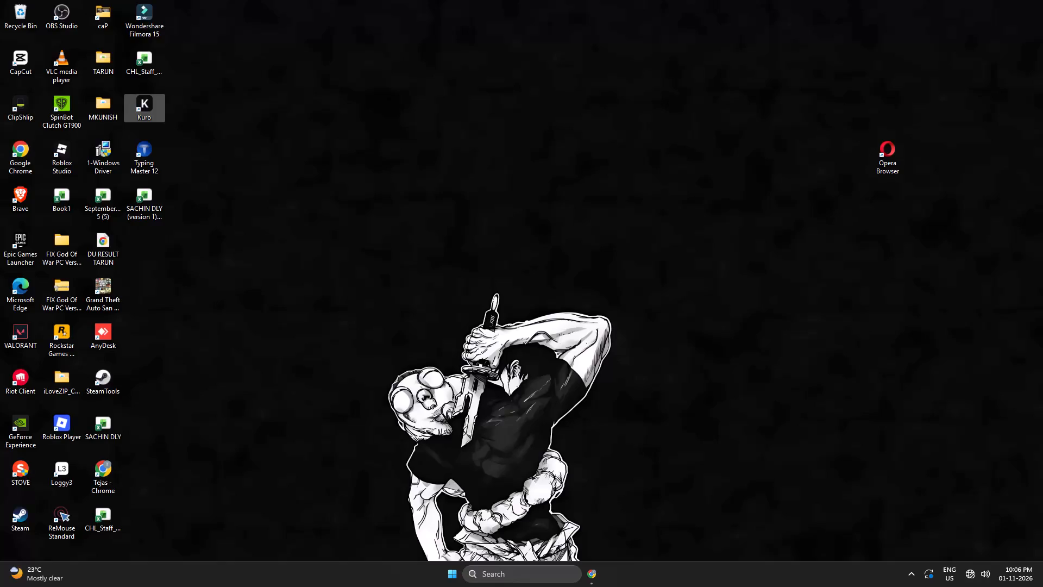
Switch to Chrome and check the On Hold and Pending orders in the Meesho supplier panel.
click(598, 578)
click(78, 0)
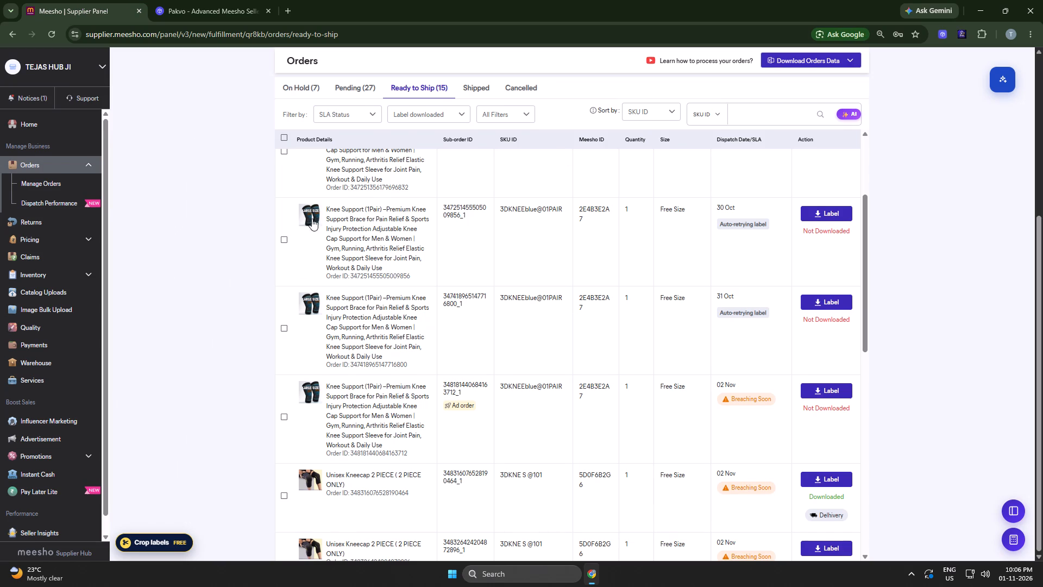
scroll(404, 247, up, 10)
click(351, 328)
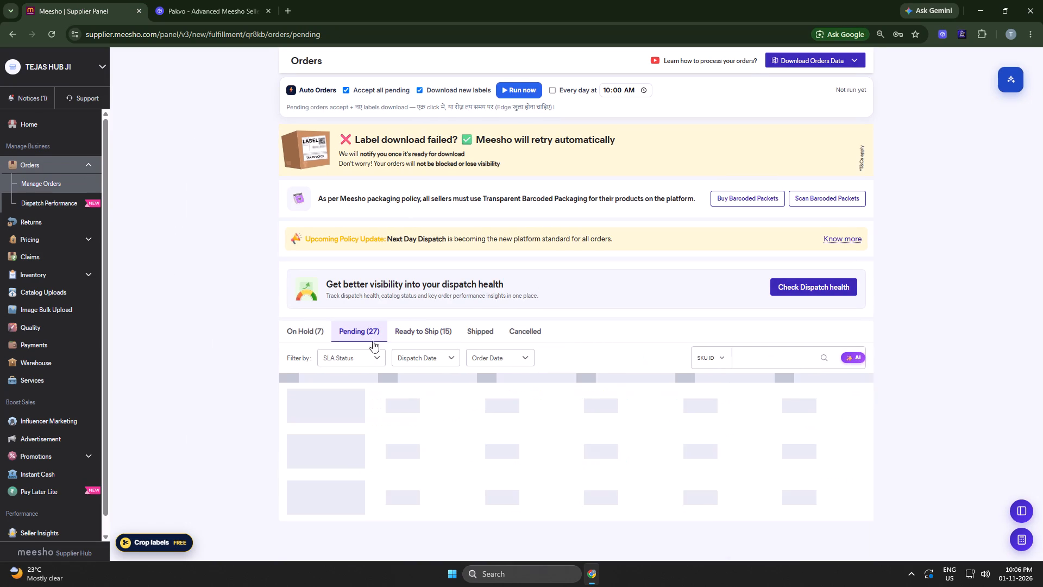
click(295, 329)
click(343, 329)
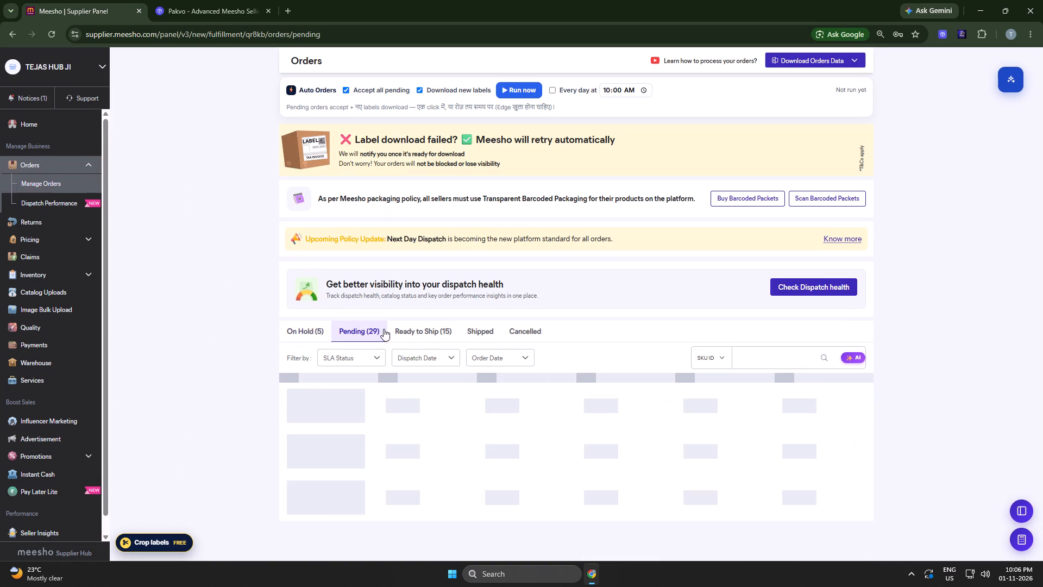
scroll(321, 334, down, 4)
scroll(362, 357, up, 4)
click(287, 342)
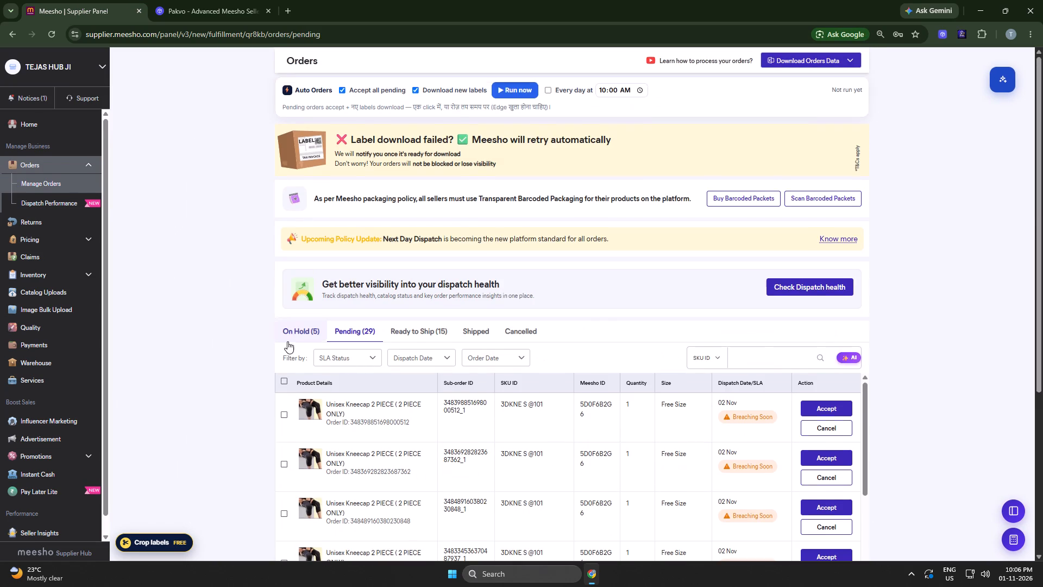
click(37, 184)
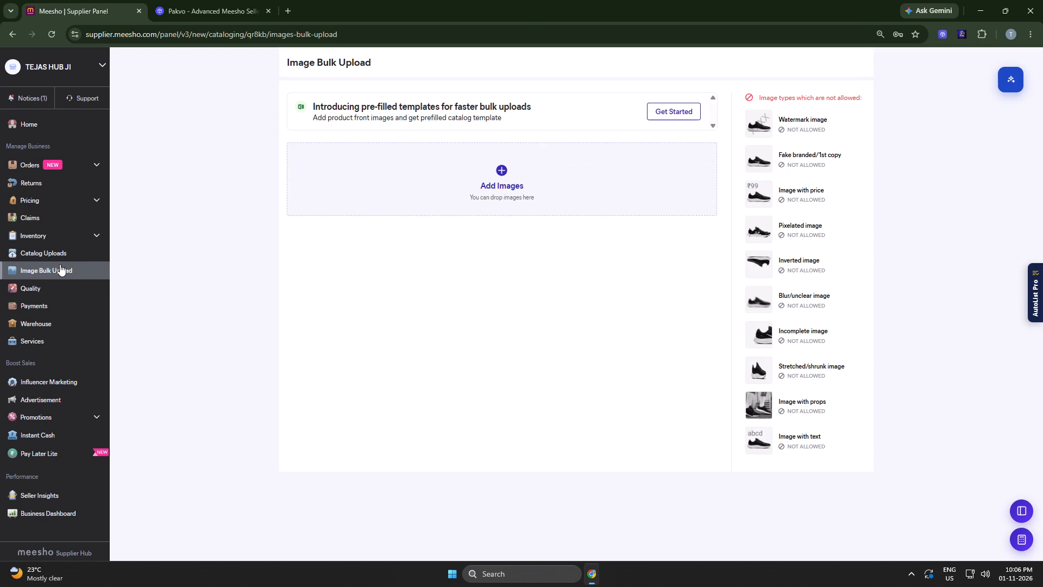
click(60, 281)
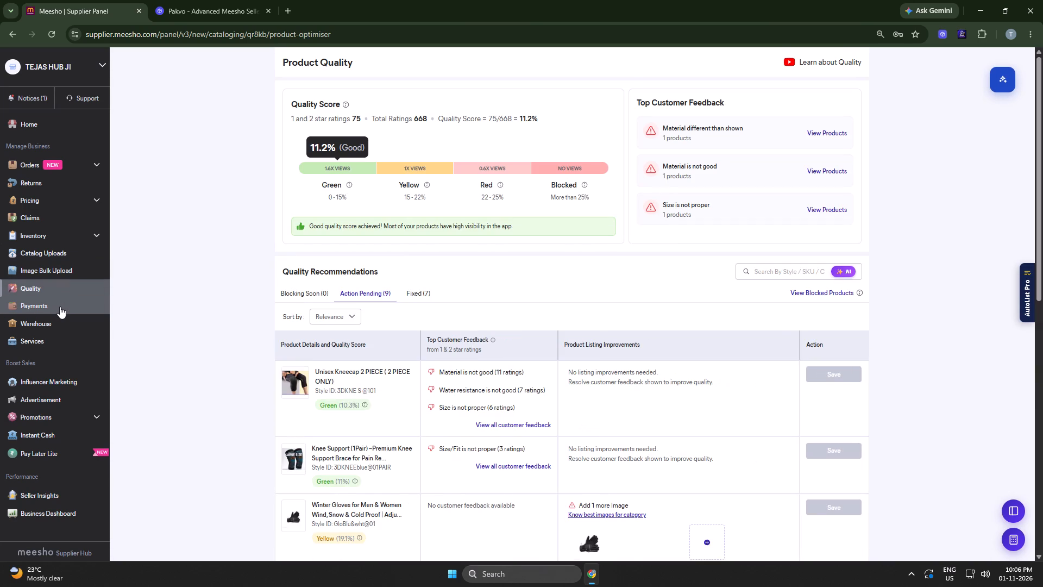
click(60, 307)
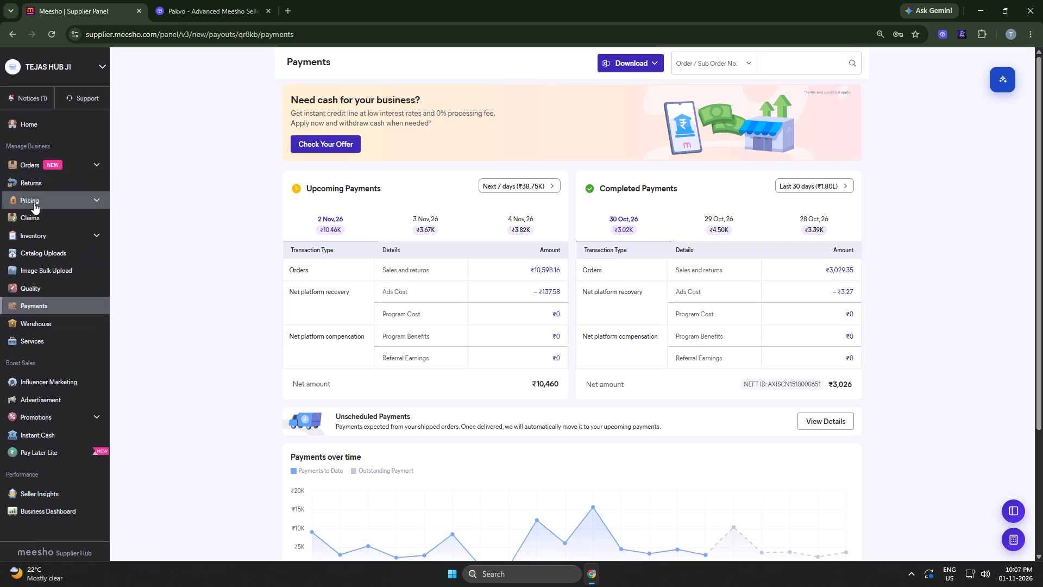
Return to the supplier panel's orders and examine the list of pending orders.
click(28, 167)
click(281, 285)
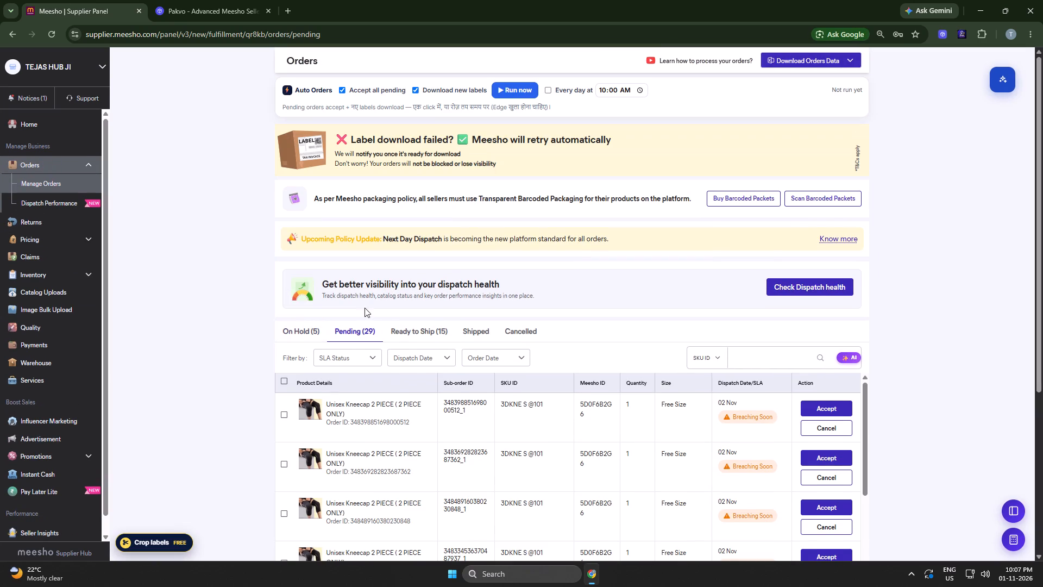
click(320, 333)
click(338, 331)
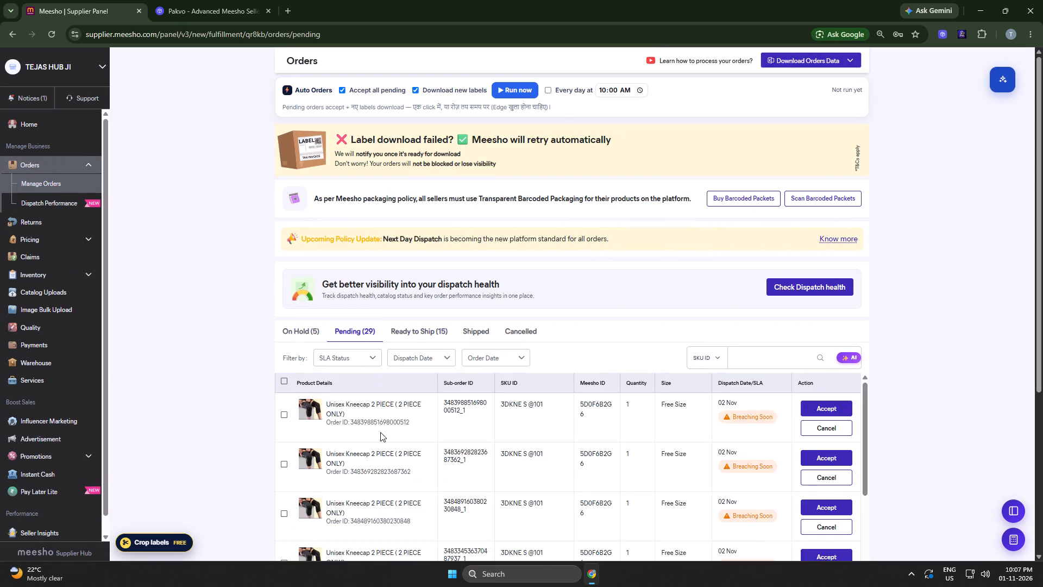
scroll(380, 433, down, 5)
scroll(389, 299, down, 10)
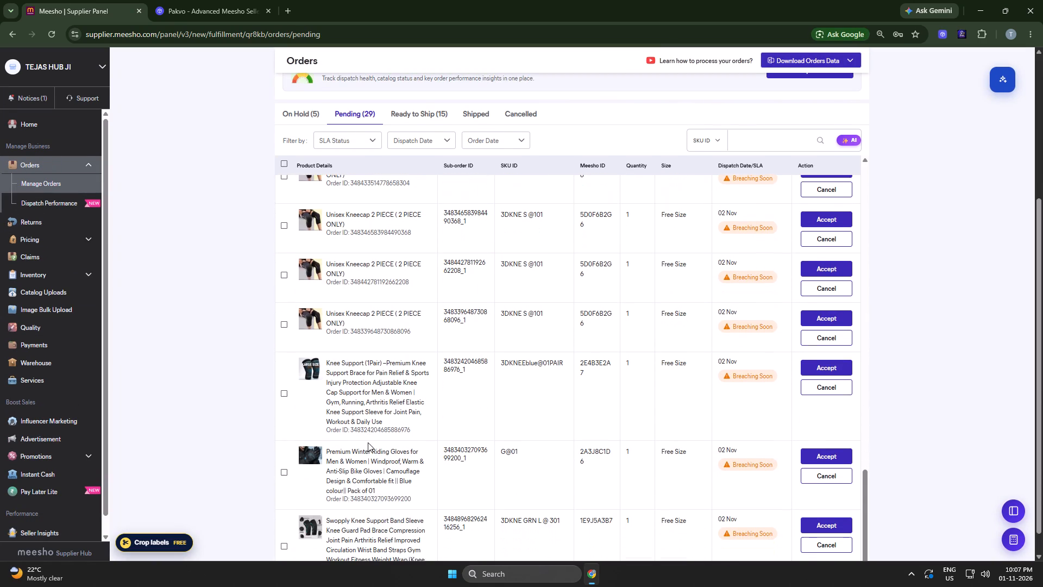
scroll(368, 442, down, 2)
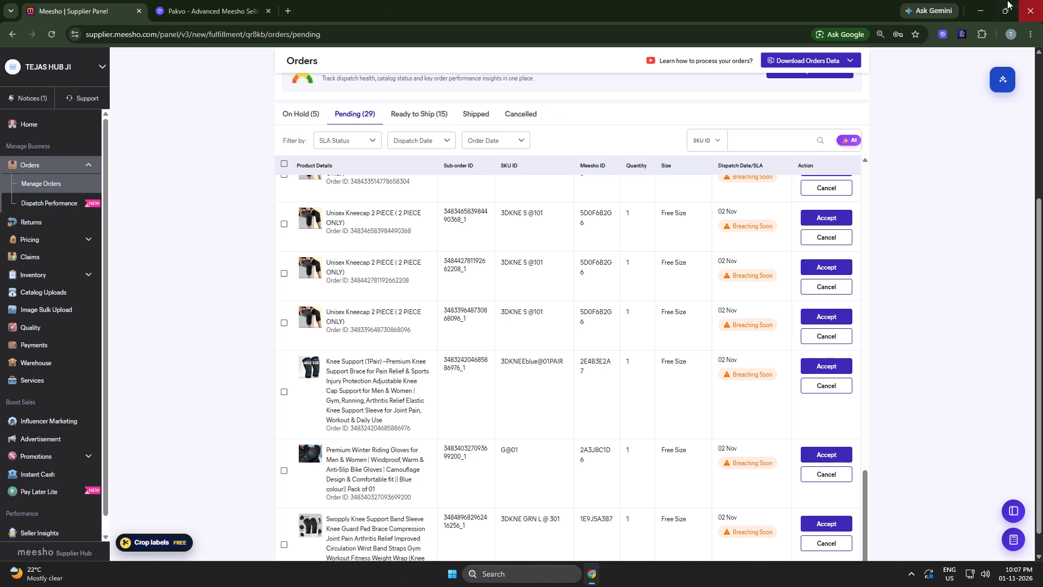
Switch to Brave, browse the YouTube home feed and open the song video "Nahin Milta".
click(979, 3)
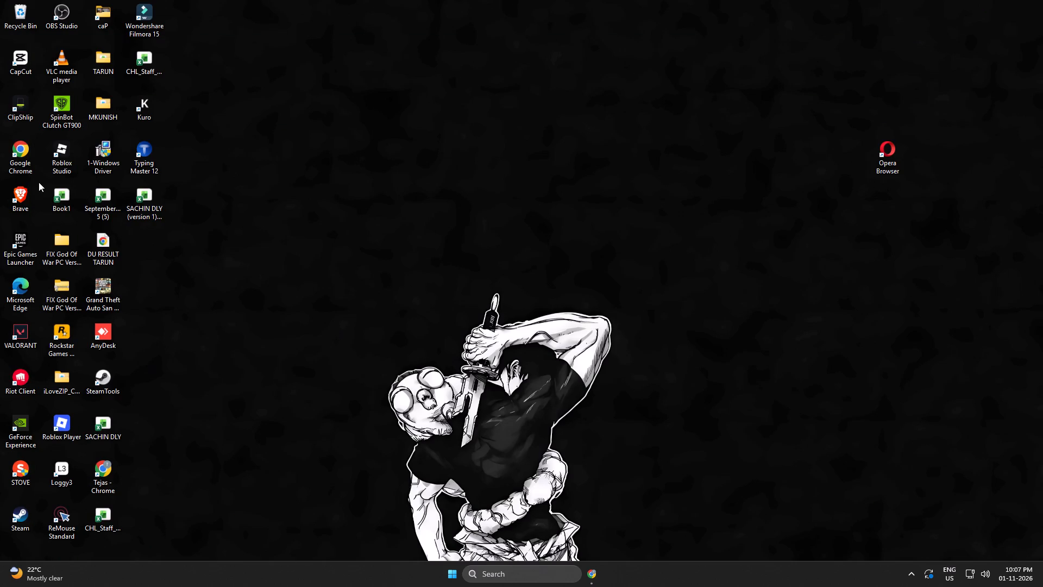
double_click(26, 193)
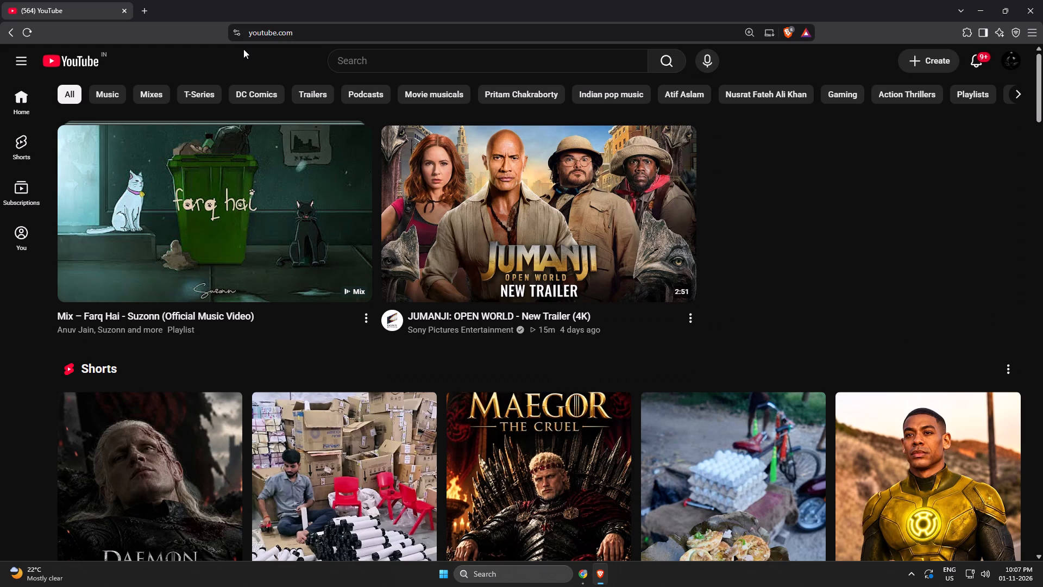
scroll(587, 383, down, 4)
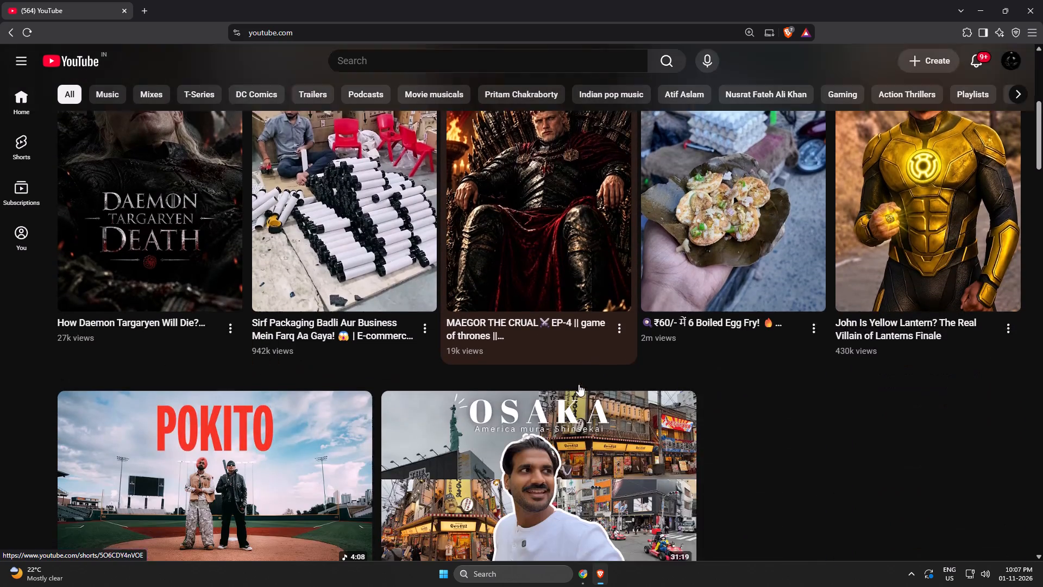
scroll(579, 384, down, 3)
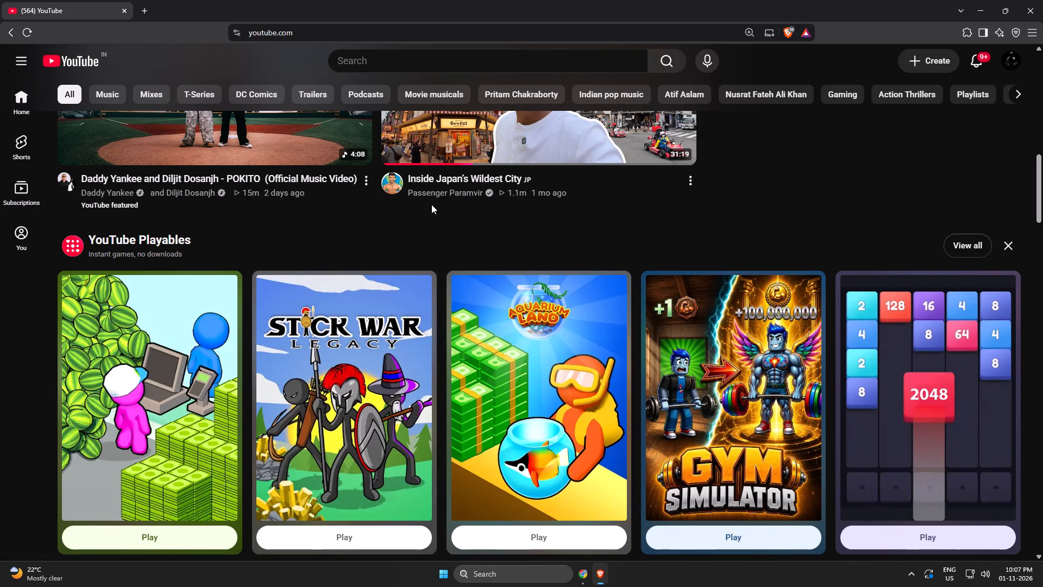
scroll(355, 378, down, 4)
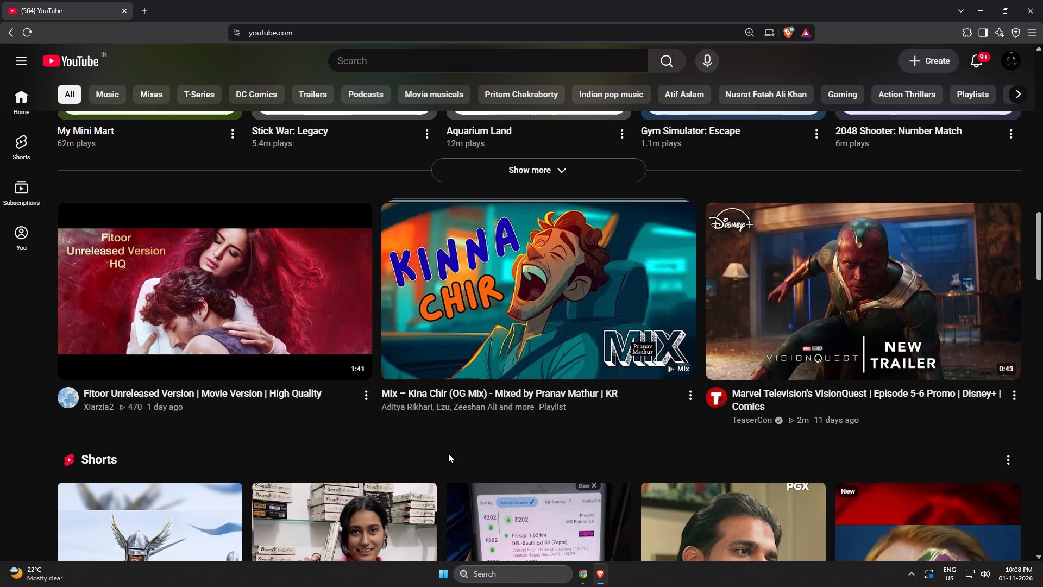
scroll(448, 453, down, 3)
scroll(448, 453, up, 3)
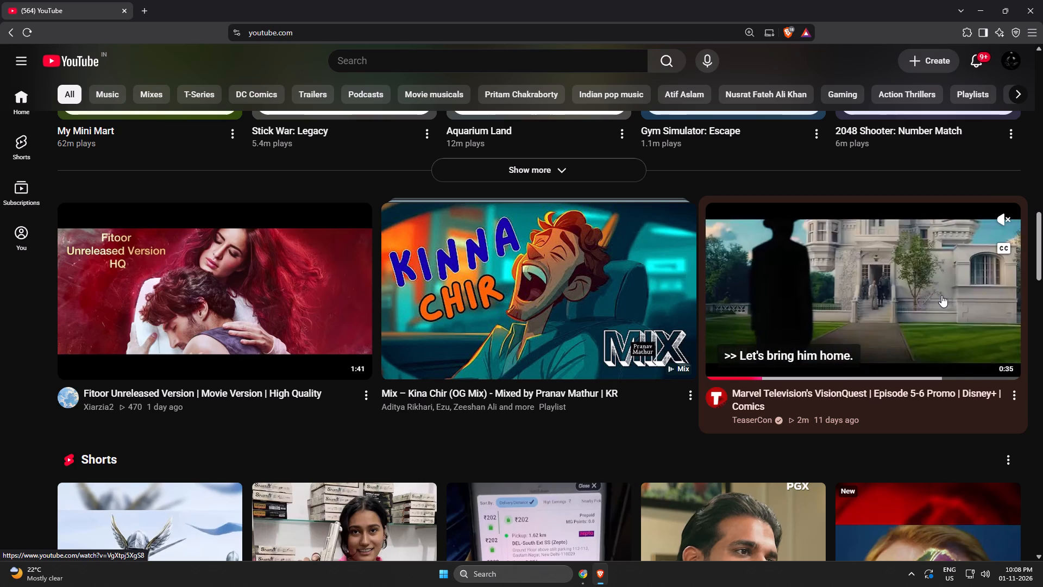
scroll(552, 449, down, 4)
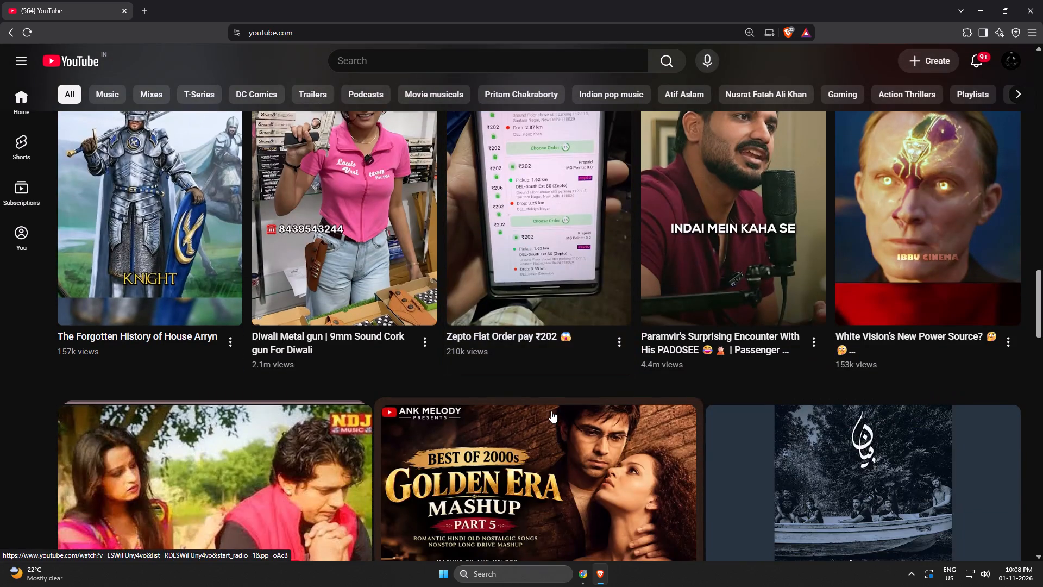
scroll(551, 411, up, 1)
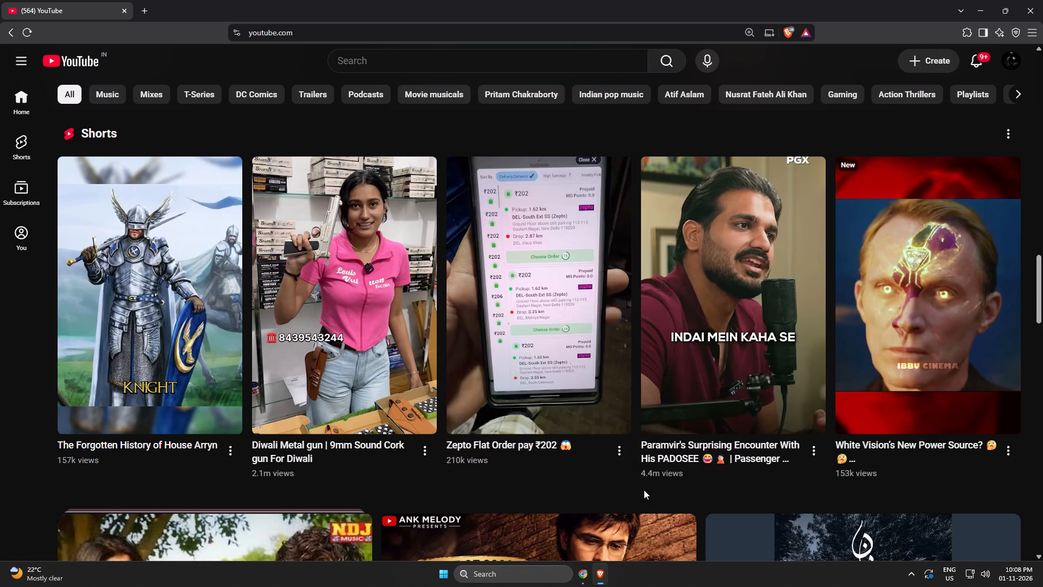
scroll(643, 488, down, 3)
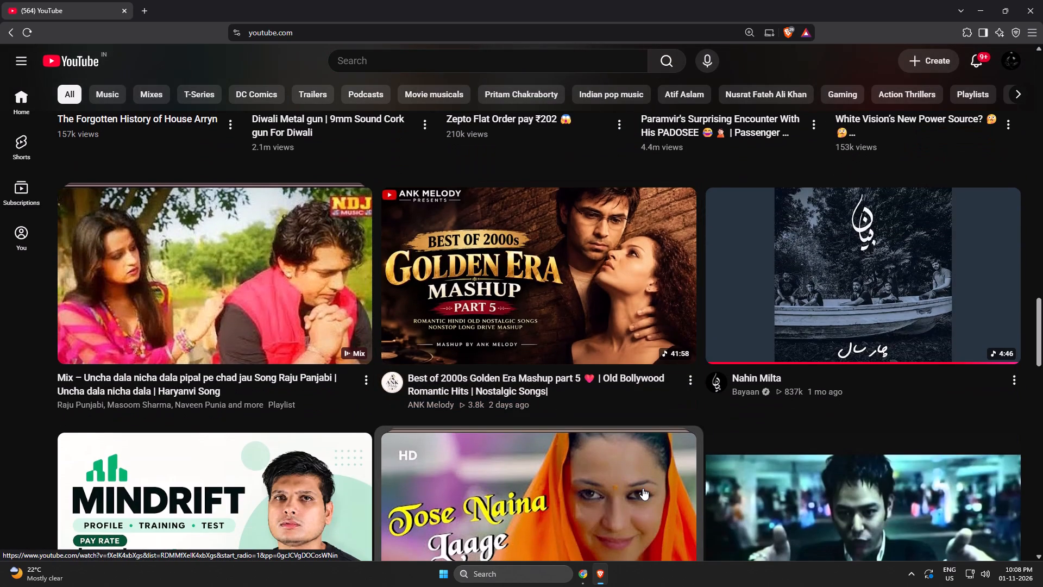
click(802, 286)
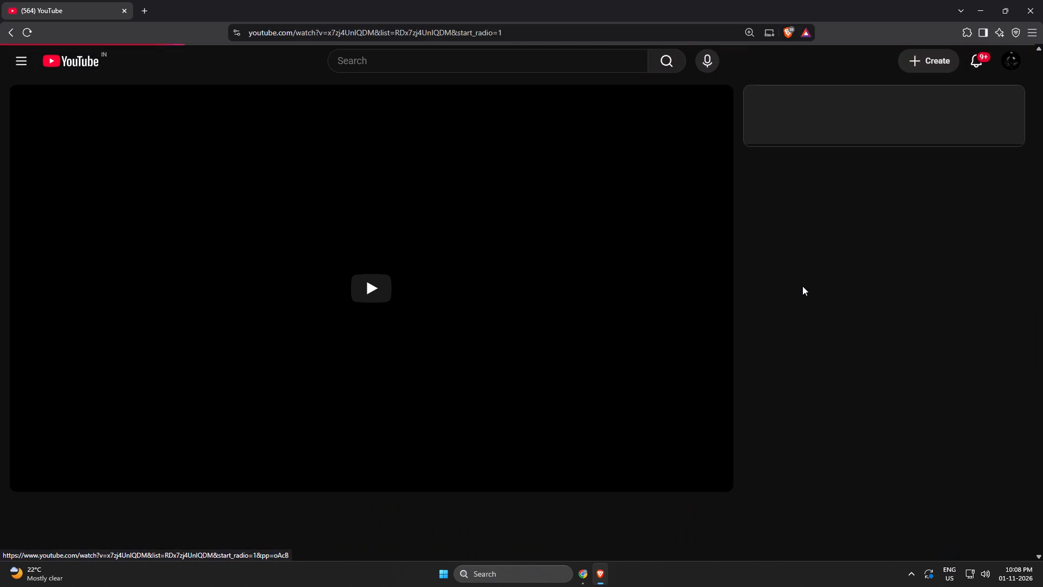
Switch back to Chrome and open the Seller Toolkit extension beside the Meesho orders page.
click(576, 579)
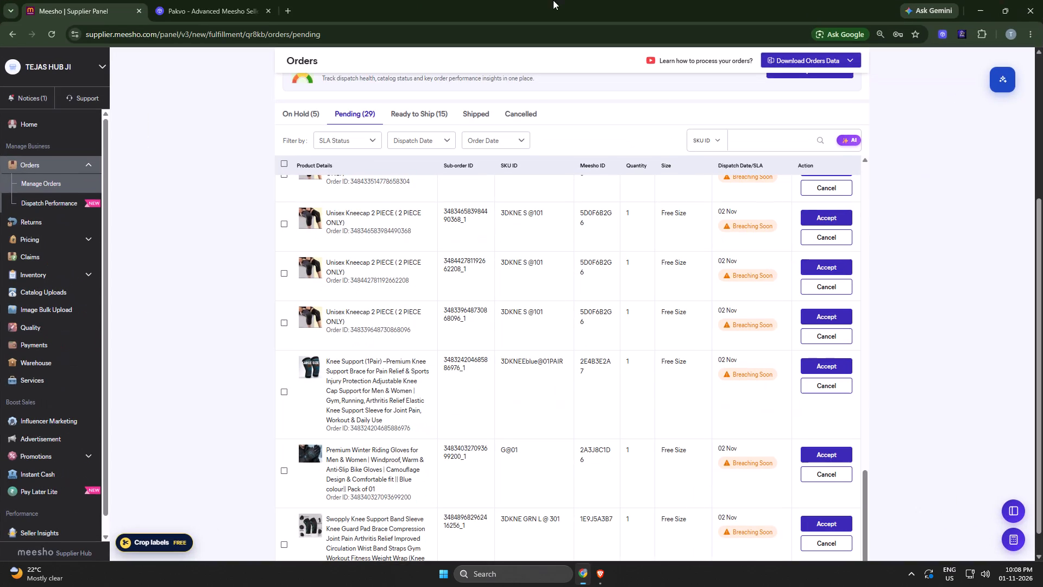
click(947, 38)
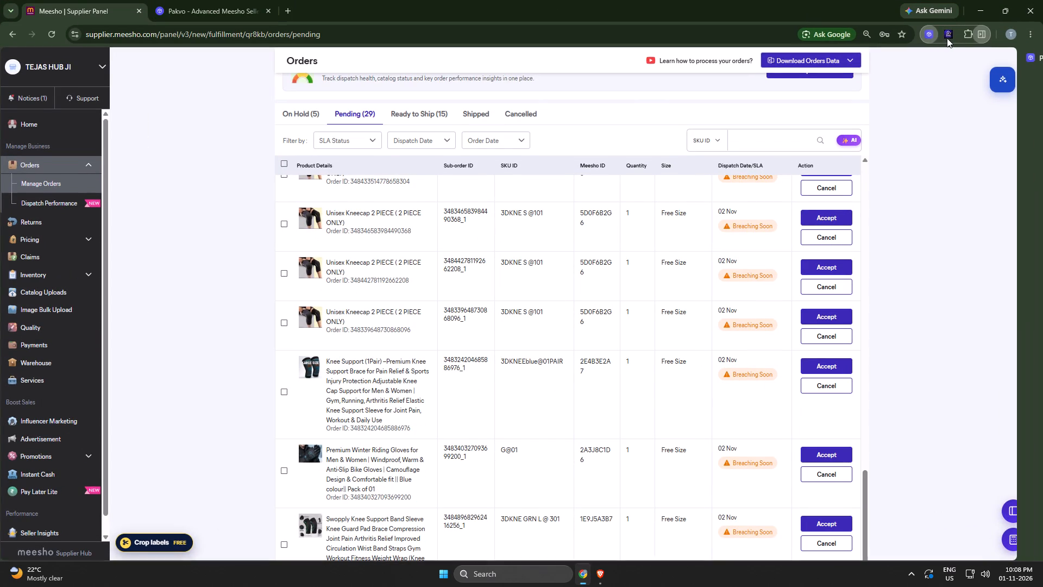
click(938, 41)
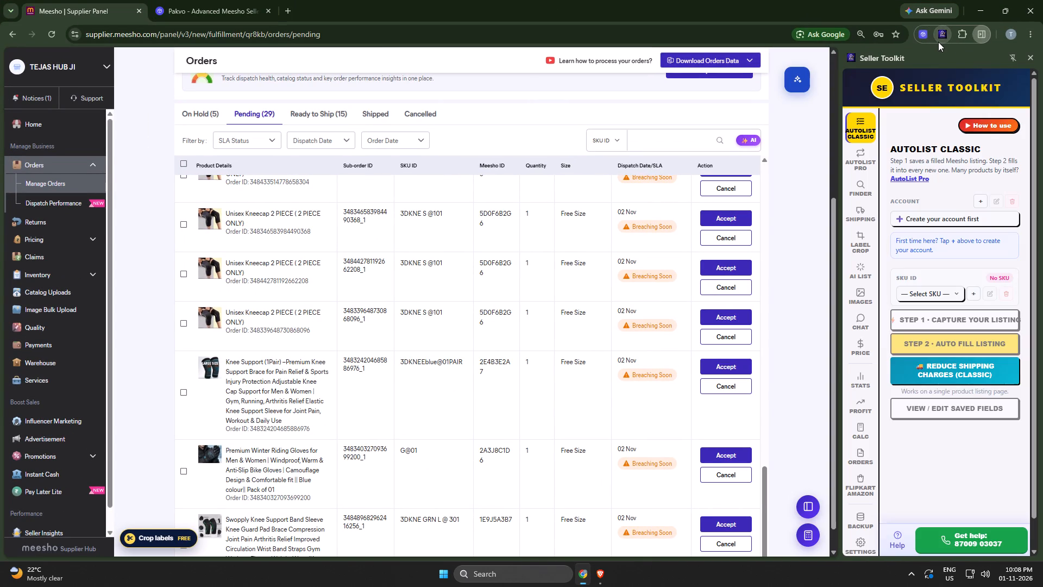
Look through the Seller Toolkit's AutoList Pro, Finder, Shipping, Label Crop, AI List, Images and Chat tools.
click(863, 160)
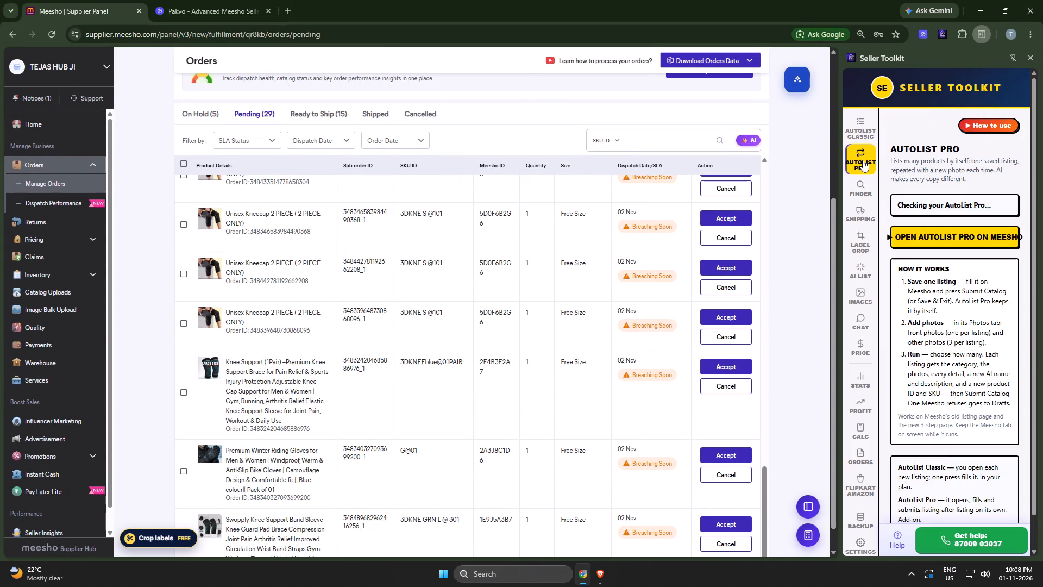
click(862, 180)
click(857, 209)
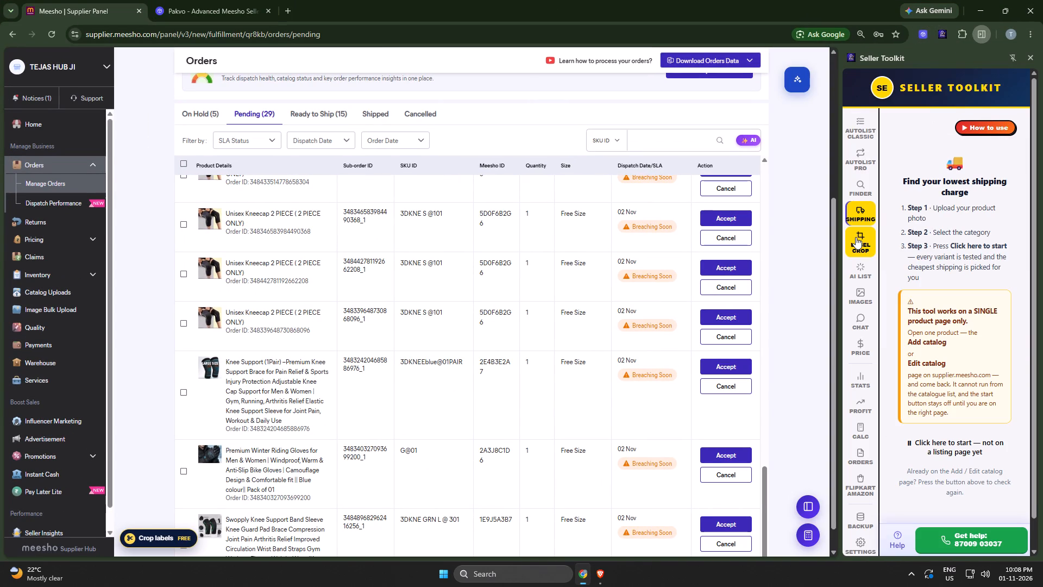
click(856, 237)
click(860, 264)
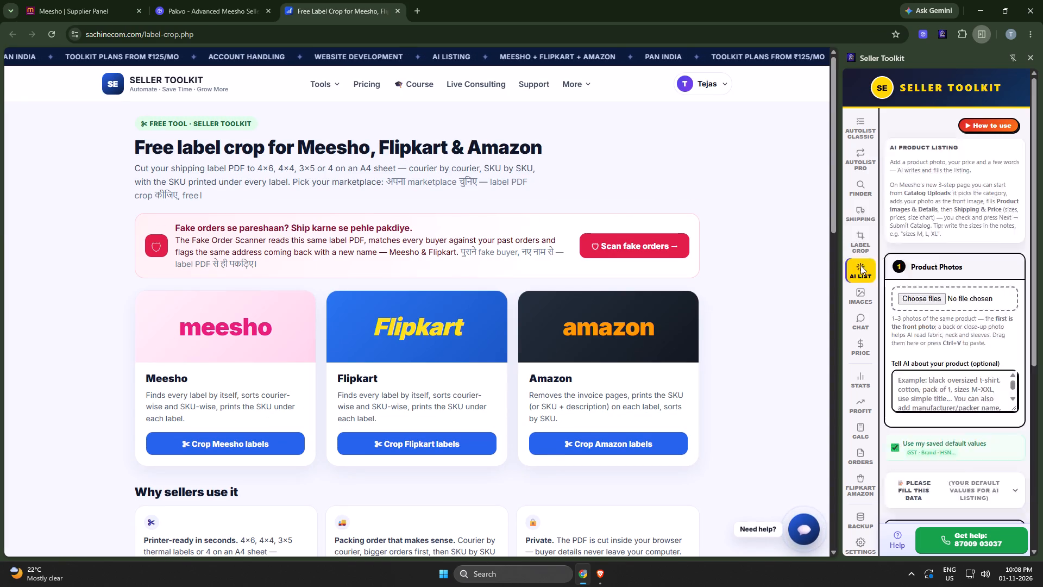
click(1004, 236)
click(850, 296)
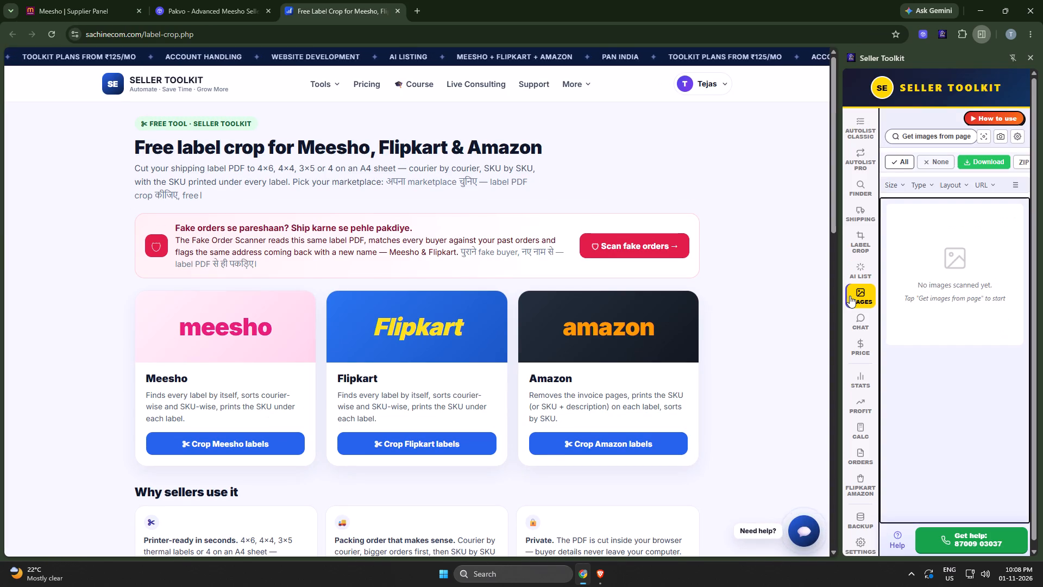
click(858, 273)
click(863, 317)
Use the Seller Toolkit's Images tool to scan the label crop page, clear the image selection and try the ZIP download.
click(859, 301)
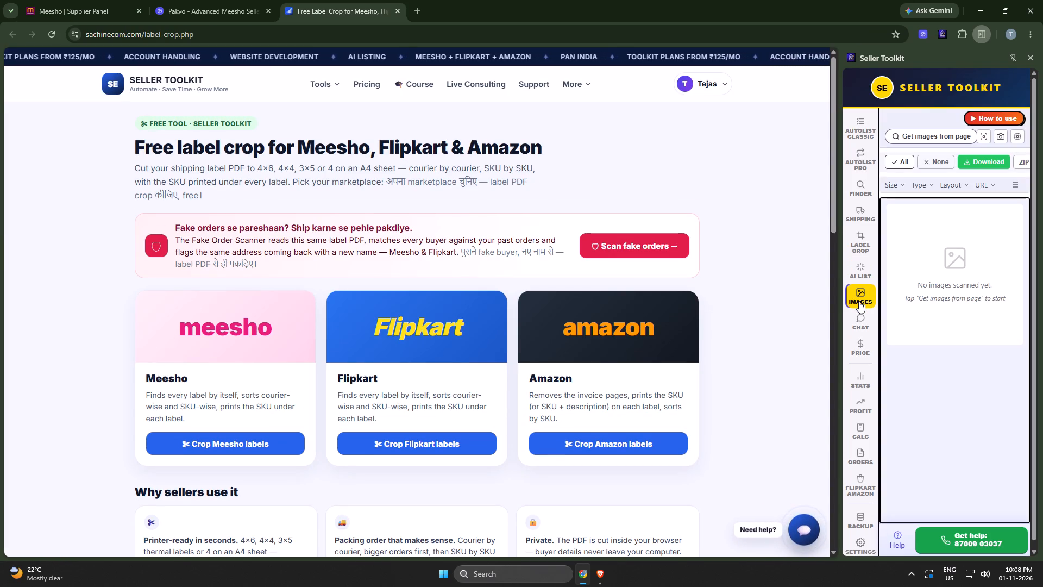
click(929, 137)
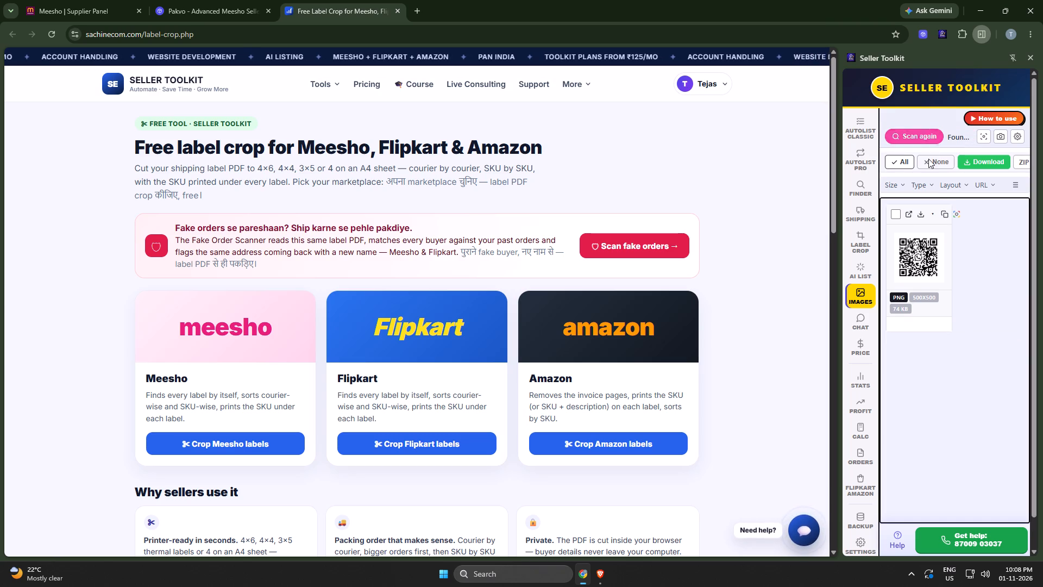
click(932, 157)
click(932, 159)
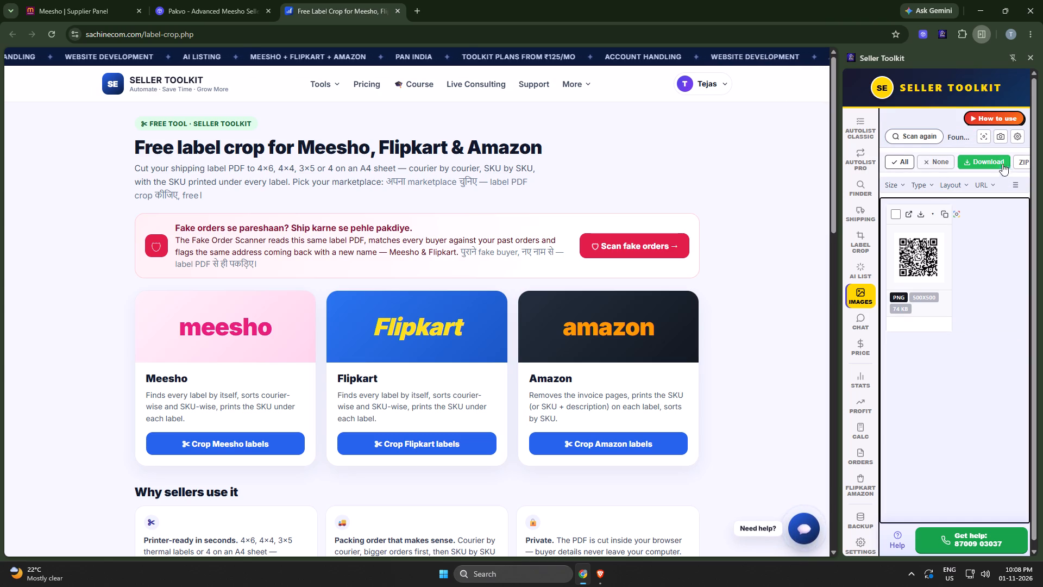
click(1019, 160)
click(1019, 160)
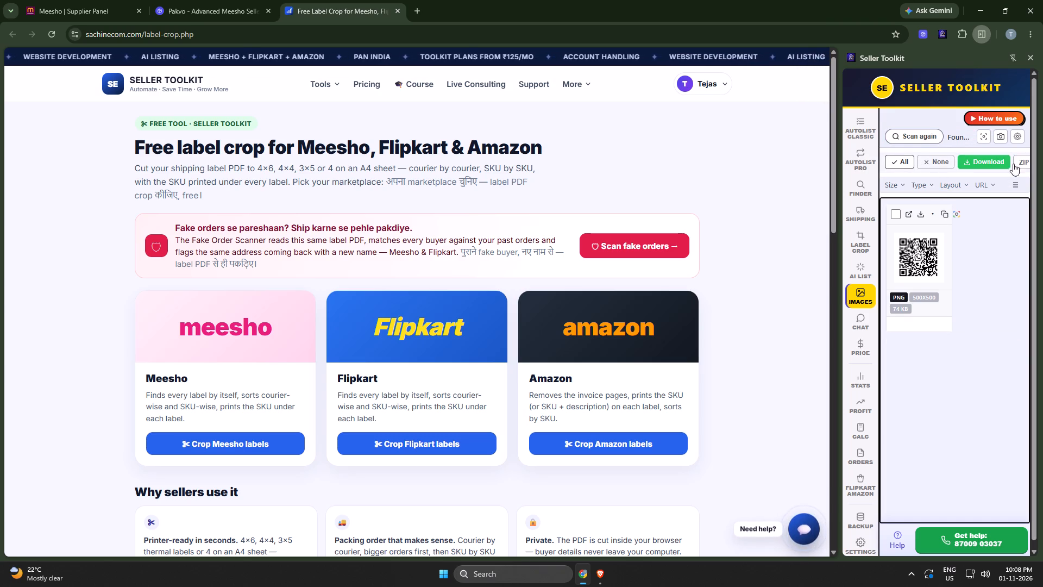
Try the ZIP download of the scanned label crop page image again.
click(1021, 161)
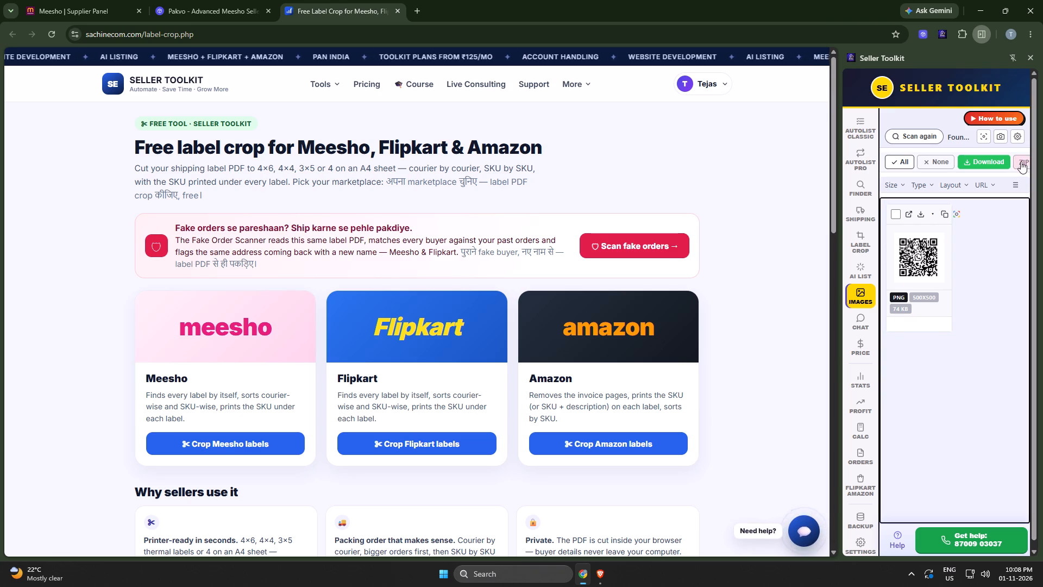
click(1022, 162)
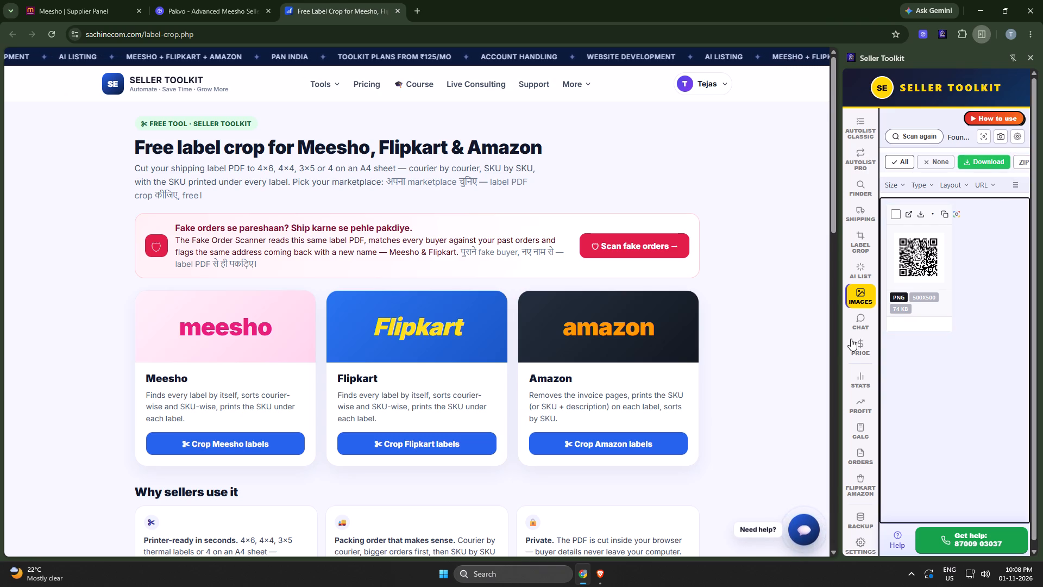
Open the Seller Toolkit's Price tool, check its saved scans and start a catalog scan for a price update.
click(870, 313)
click(854, 346)
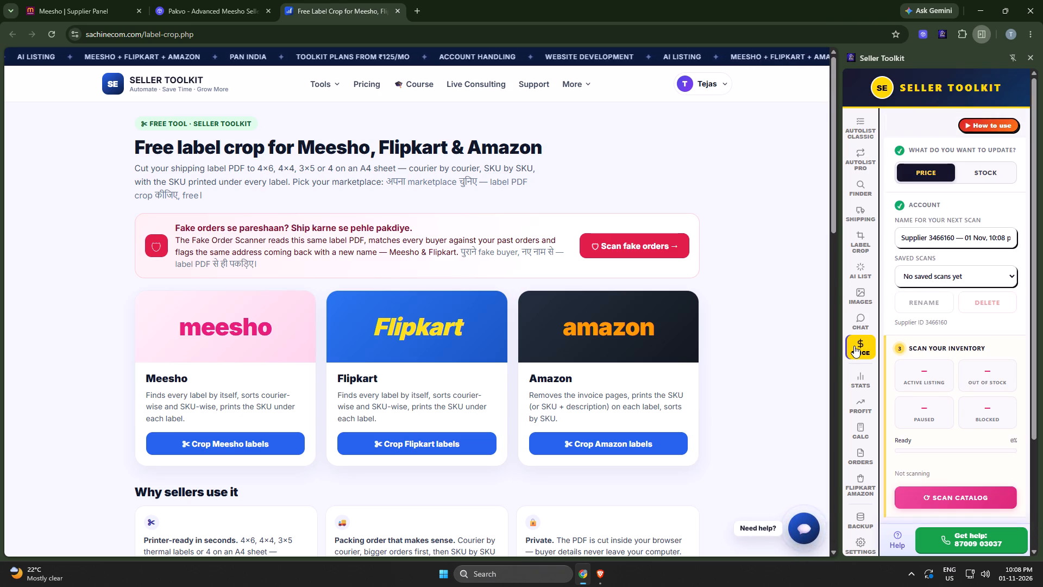
click(959, 271)
click(959, 271)
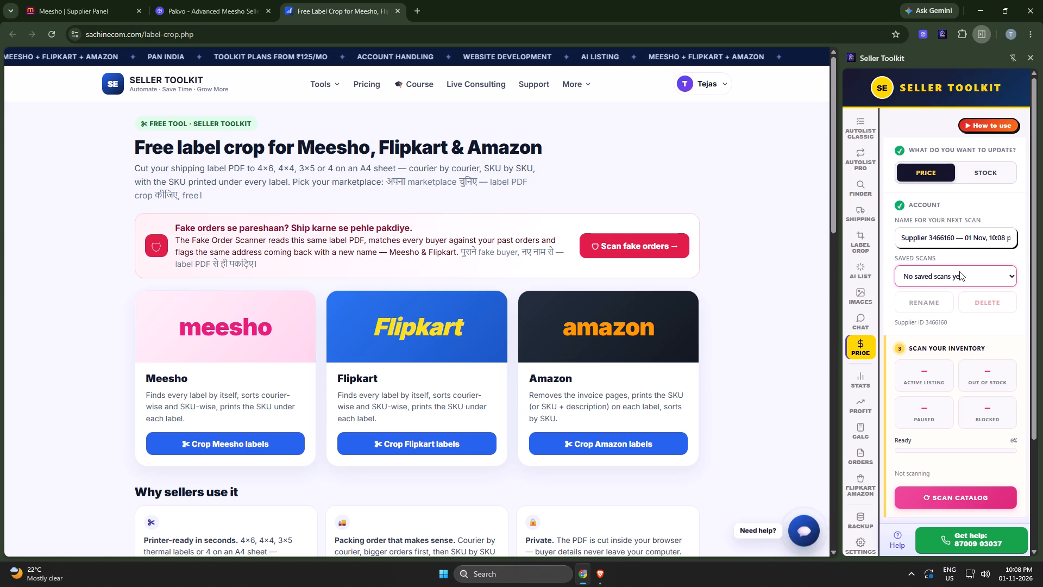
scroll(932, 323, down, 1)
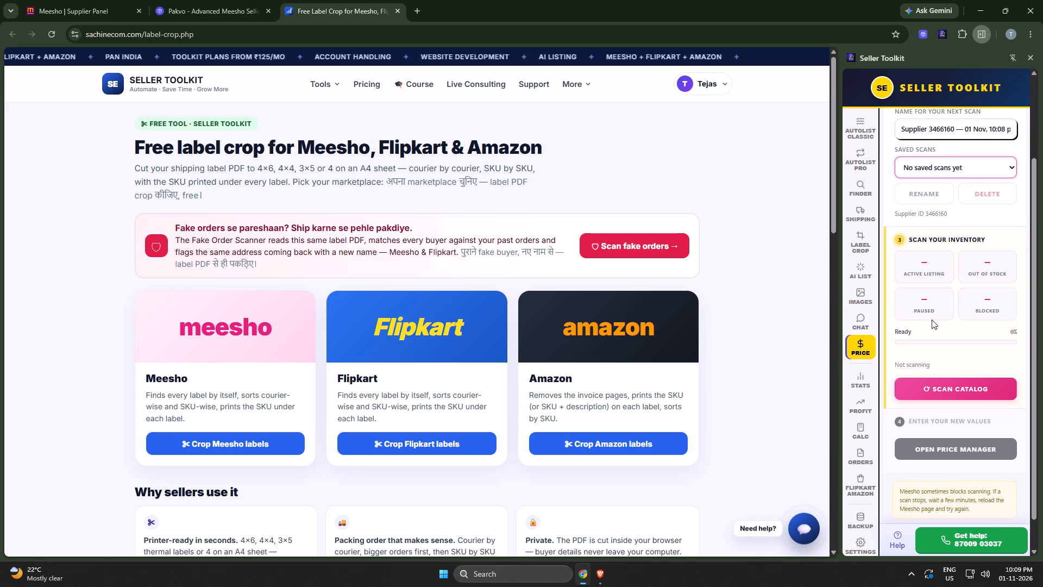
scroll(932, 320, up, 1)
scroll(922, 359, down, 1)
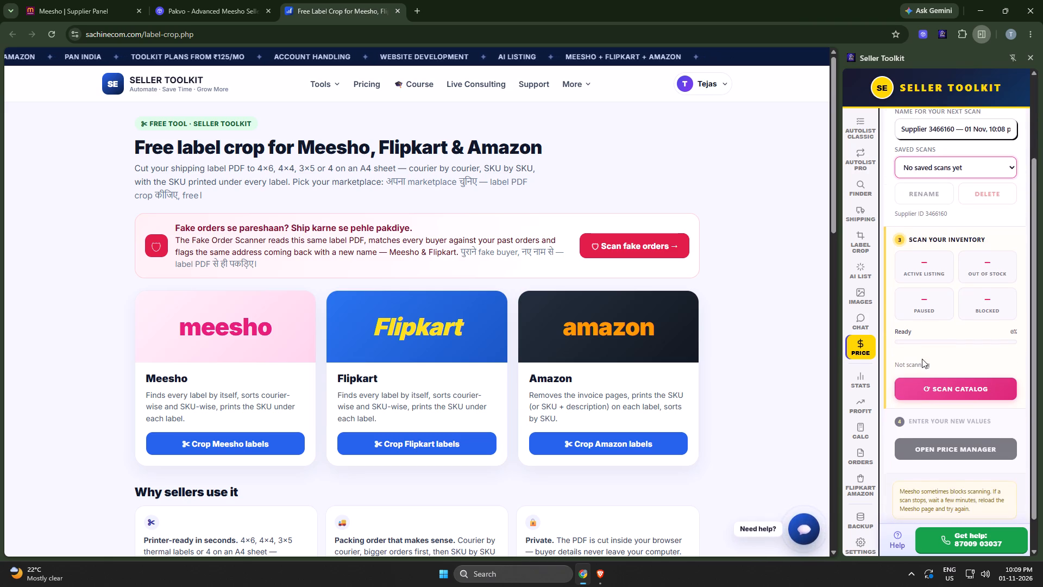
scroll(922, 359, down, 1)
click(922, 357)
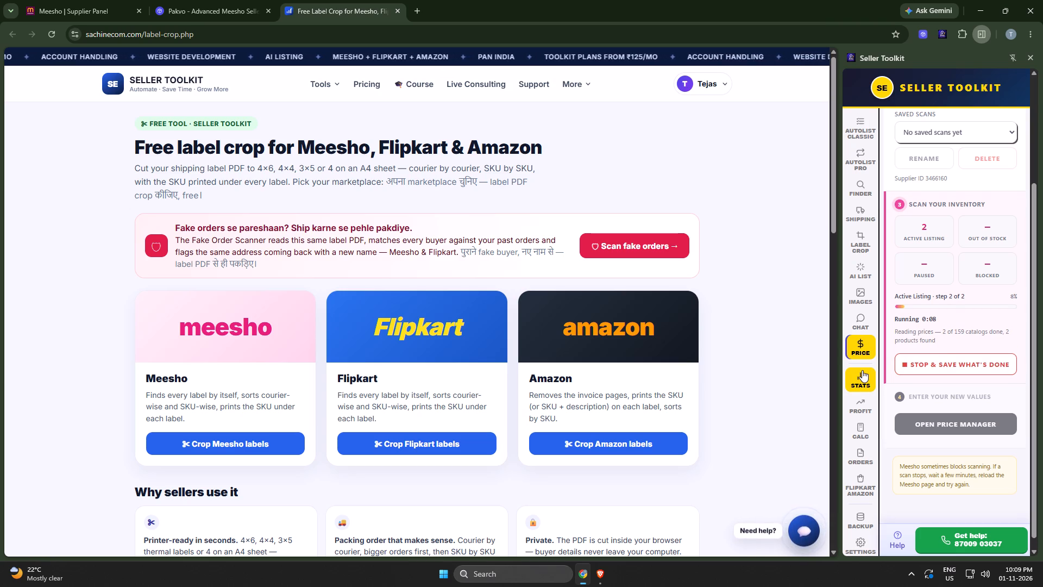
Go back to the Meesho orders page and stop the catalog scan, saving what's done.
click(26, 0)
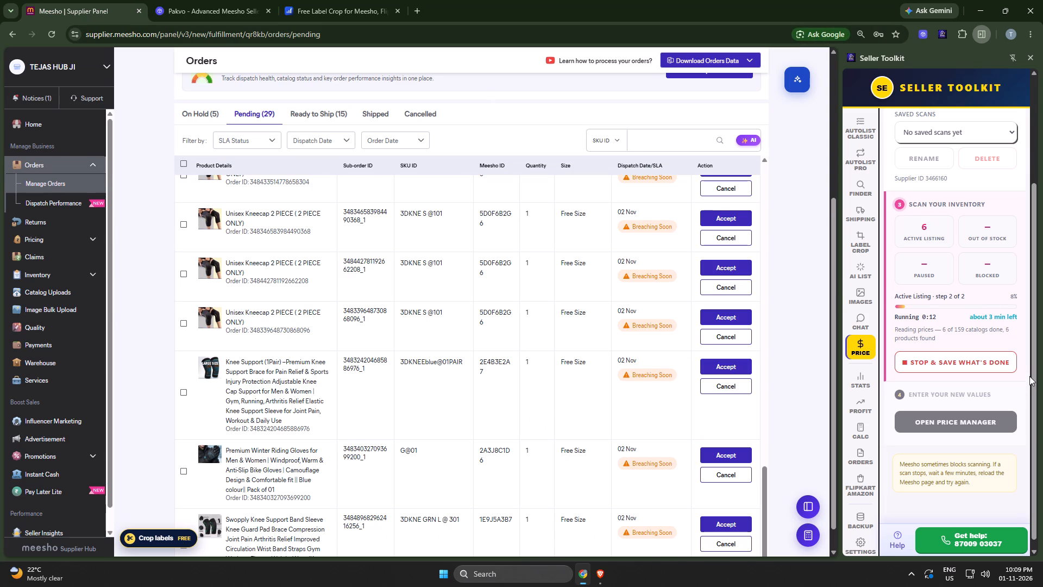
click(978, 370)
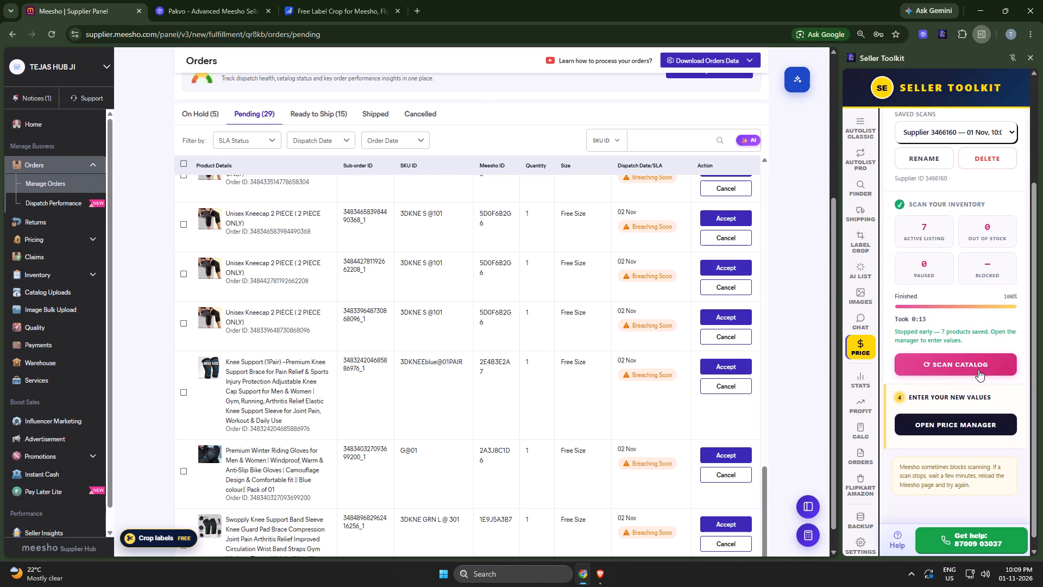
Scan the catalog again and follow the inventory scan's progress in the Price tool.
click(977, 371)
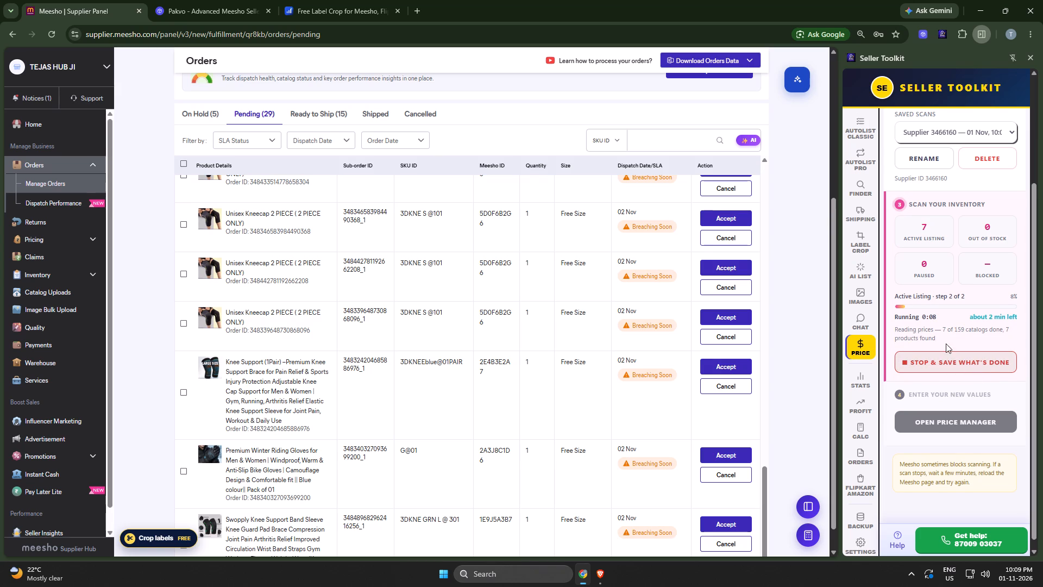
scroll(931, 316, up, 1)
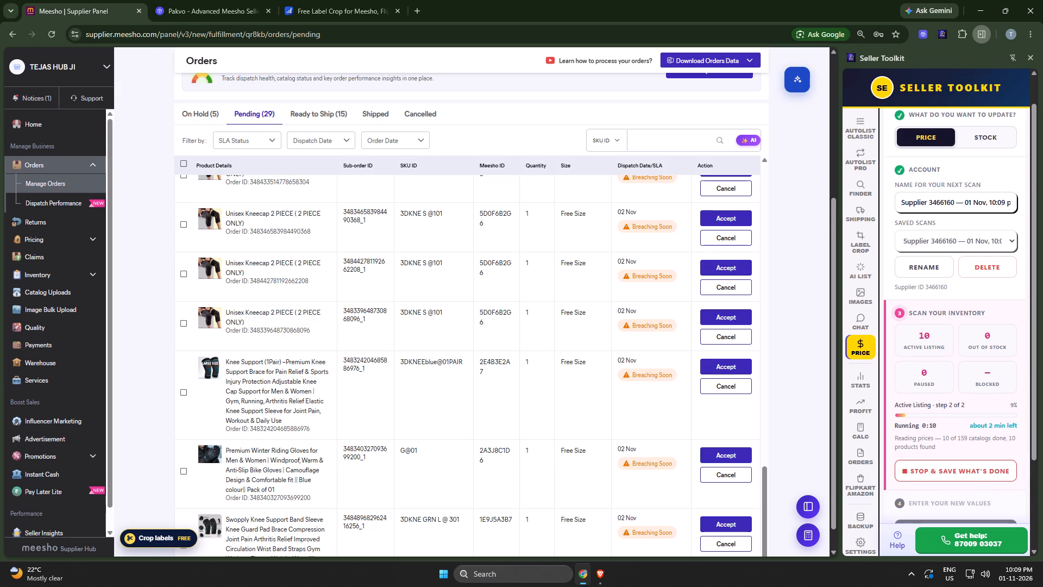
scroll(931, 316, down, 1)
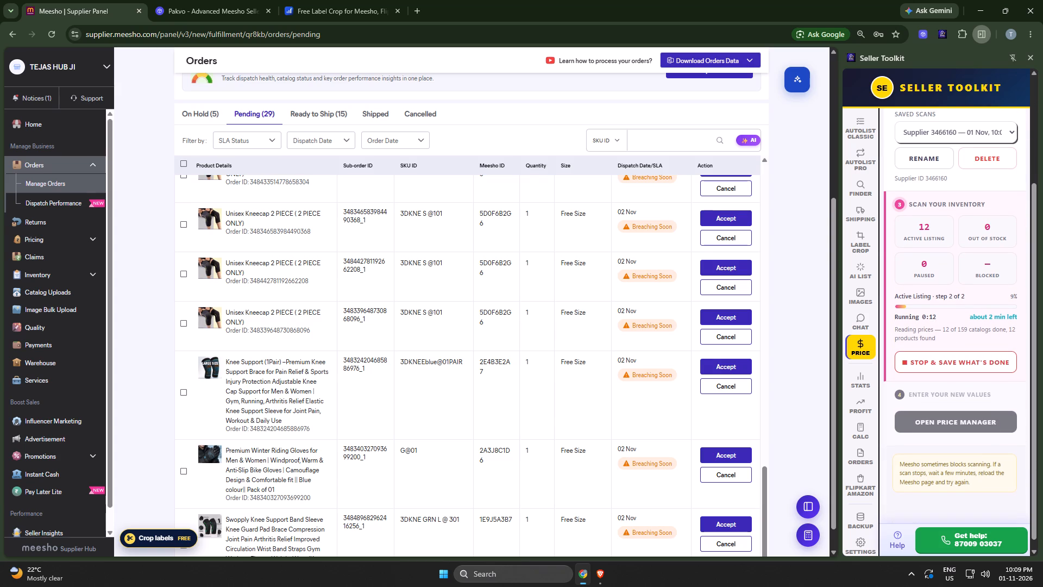
scroll(931, 319, up, 1)
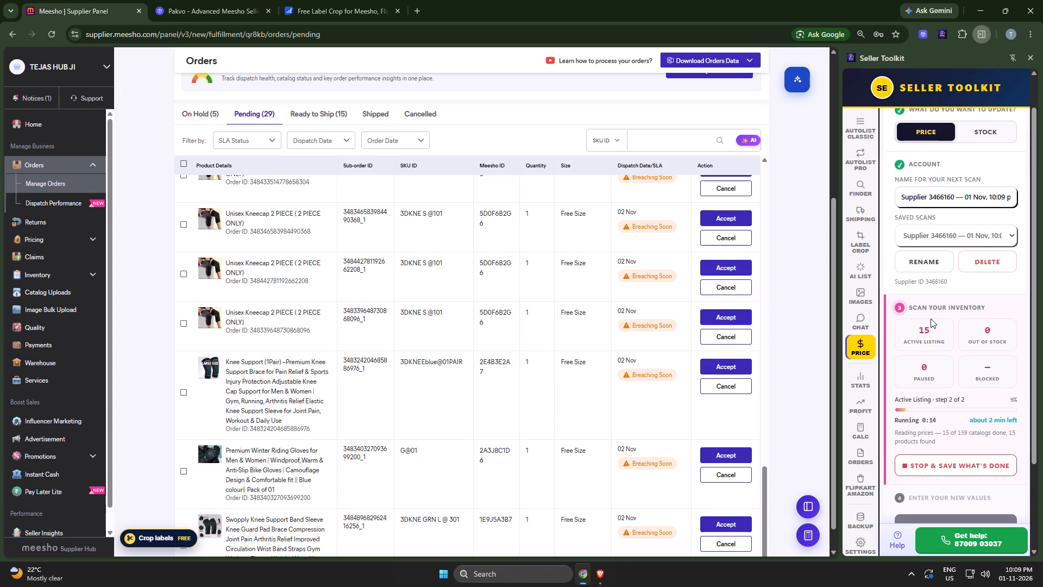
scroll(931, 319, up, 1)
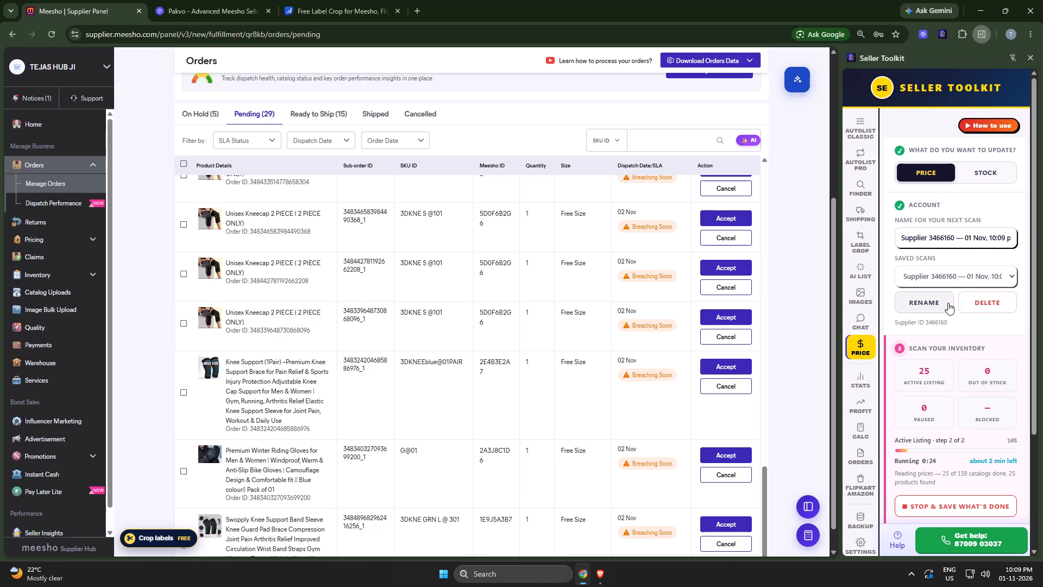
scroll(948, 303, down, 2)
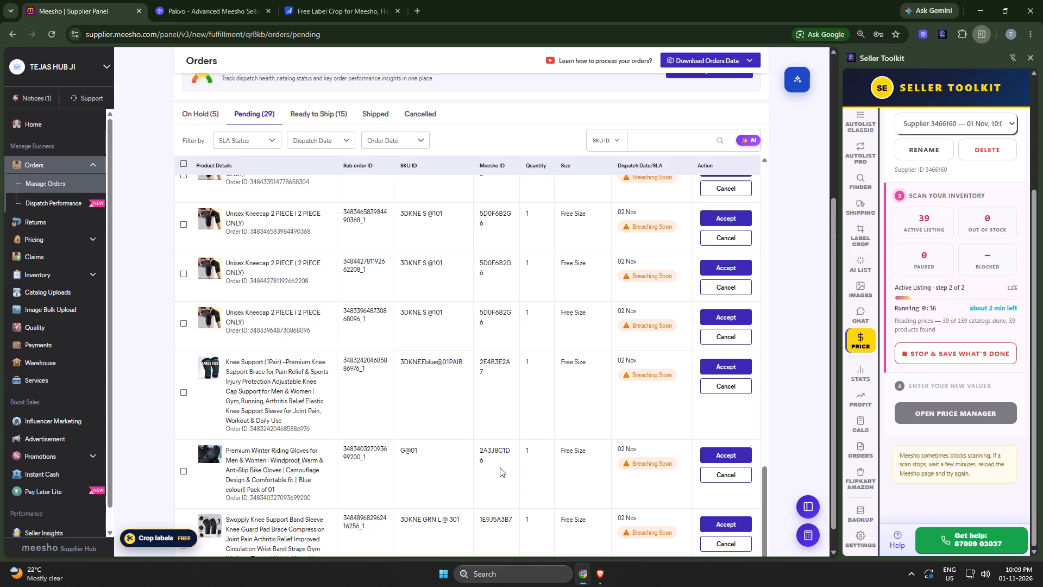
View the Meesho panel's Returns overview and Payments page while the catalog scan runs.
click(65, 223)
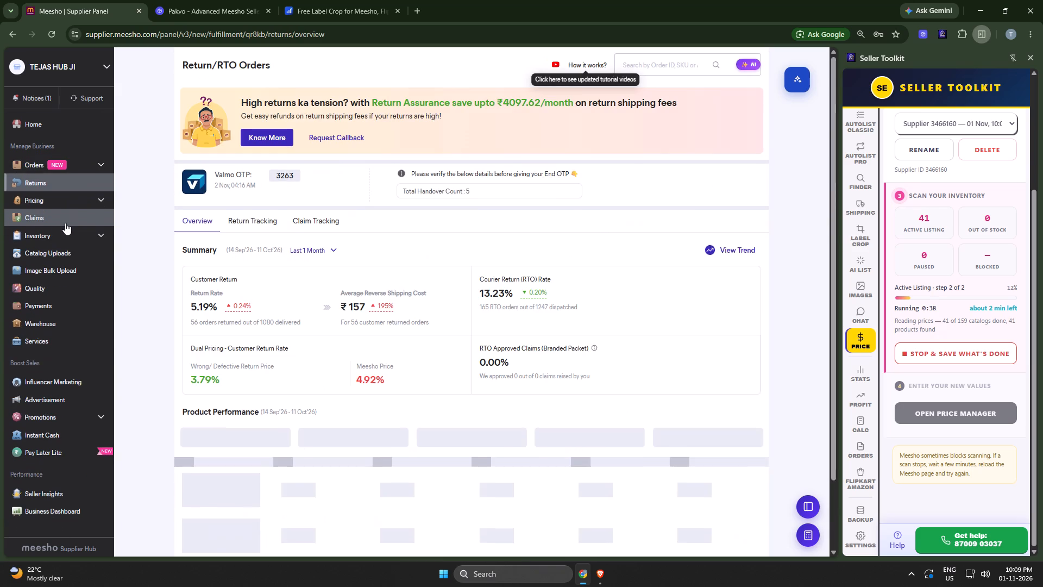
click(58, 217)
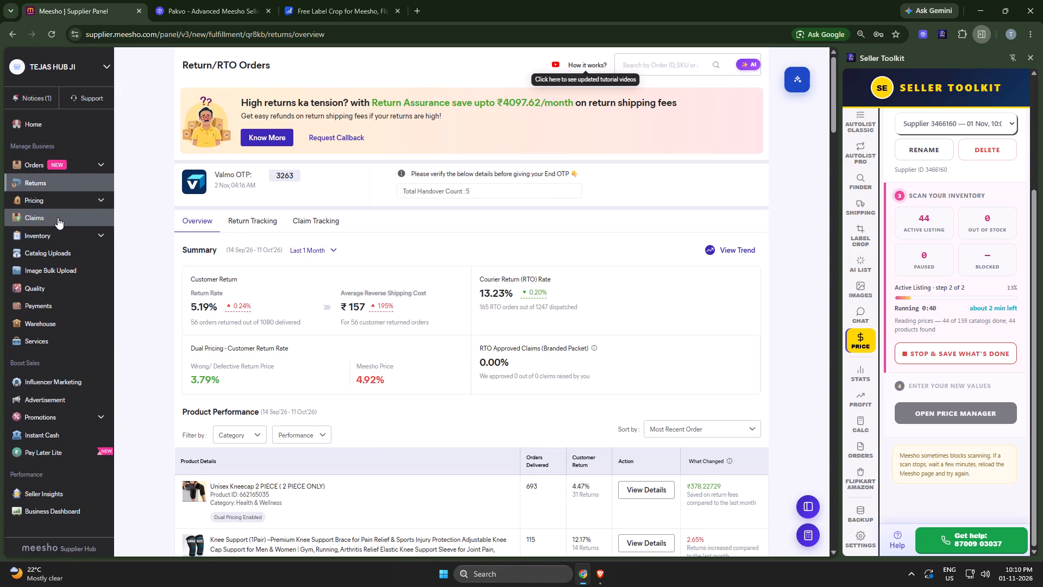
click(60, 286)
click(67, 302)
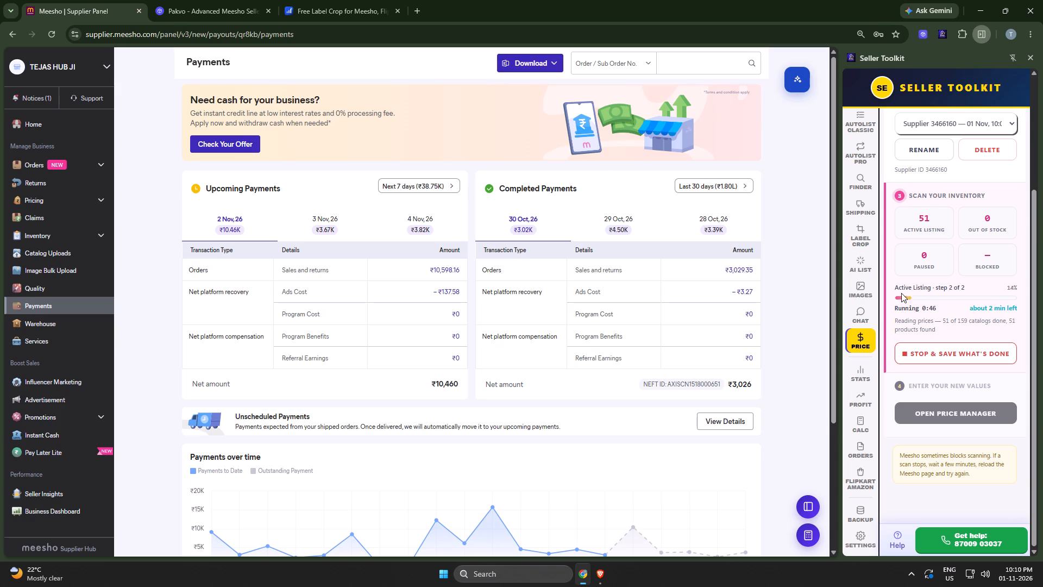
Stop the catalog scan, saving what's done, and open the Price Manager.
click(939, 363)
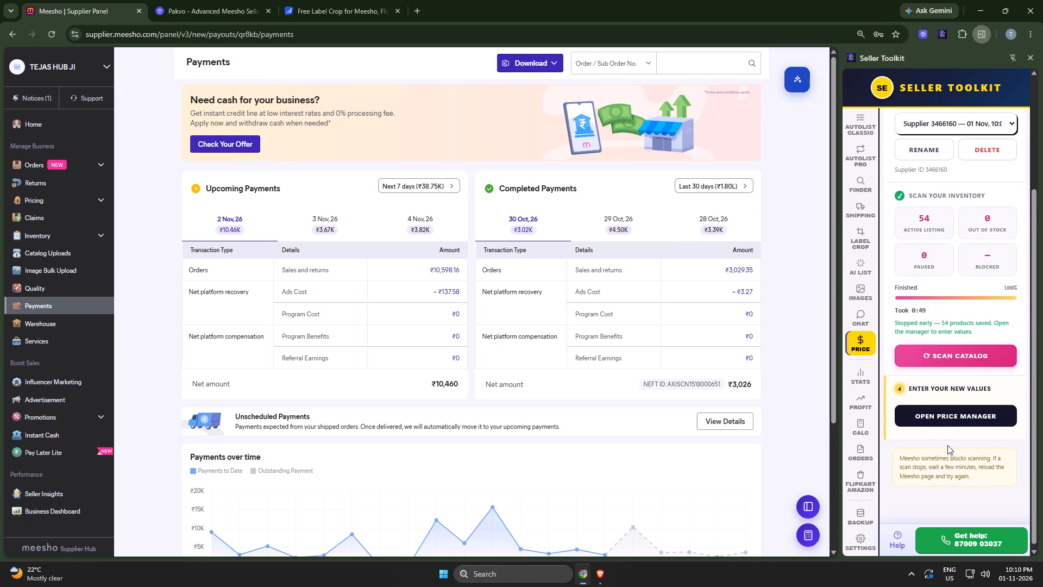
click(955, 420)
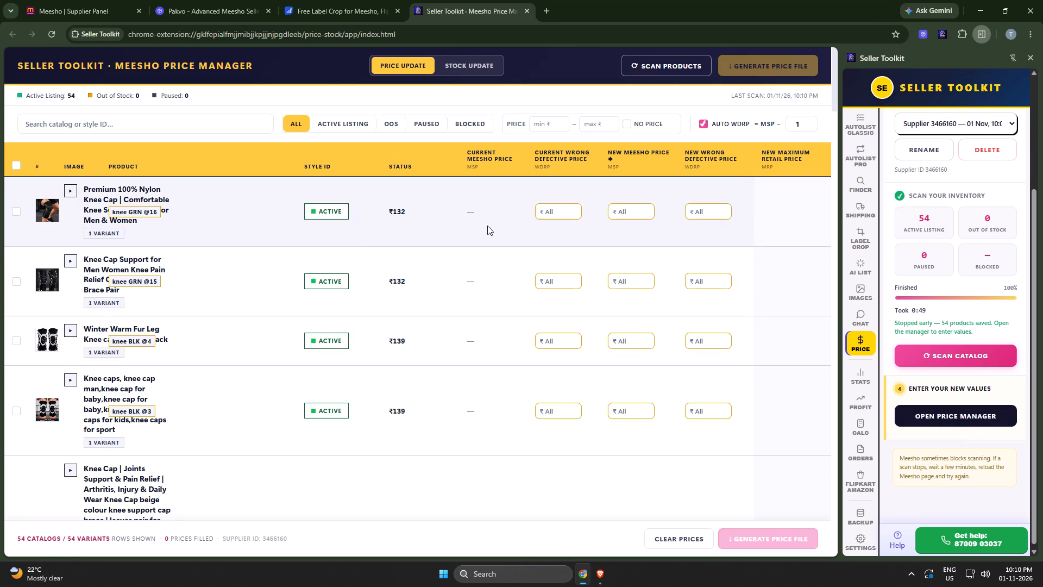
Look through the Price Manager's list of scanned products, their prices and the new-price fields.
click(558, 214)
scroll(300, 241, down, 2)
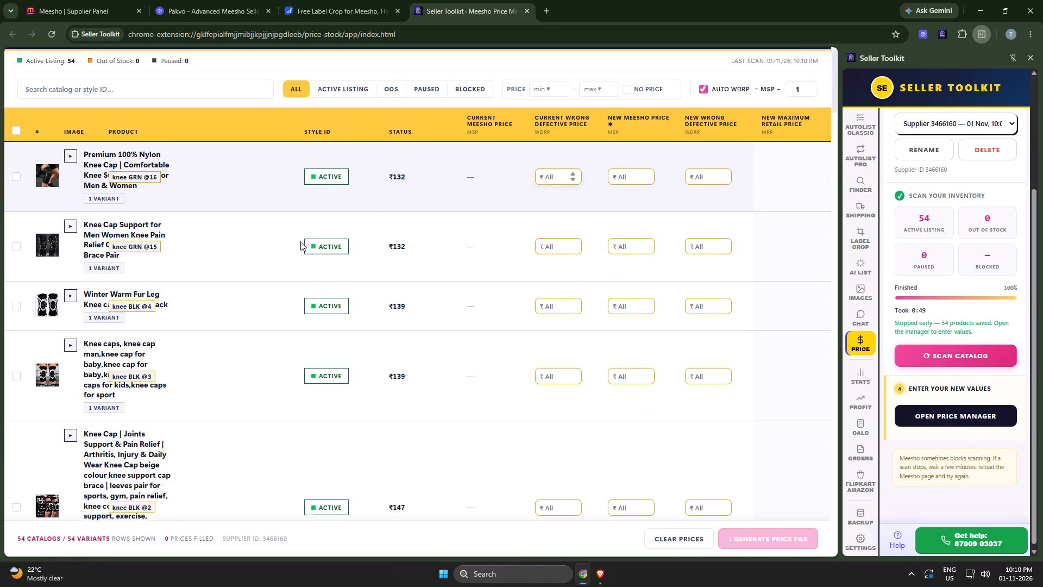
scroll(300, 241, down, 13)
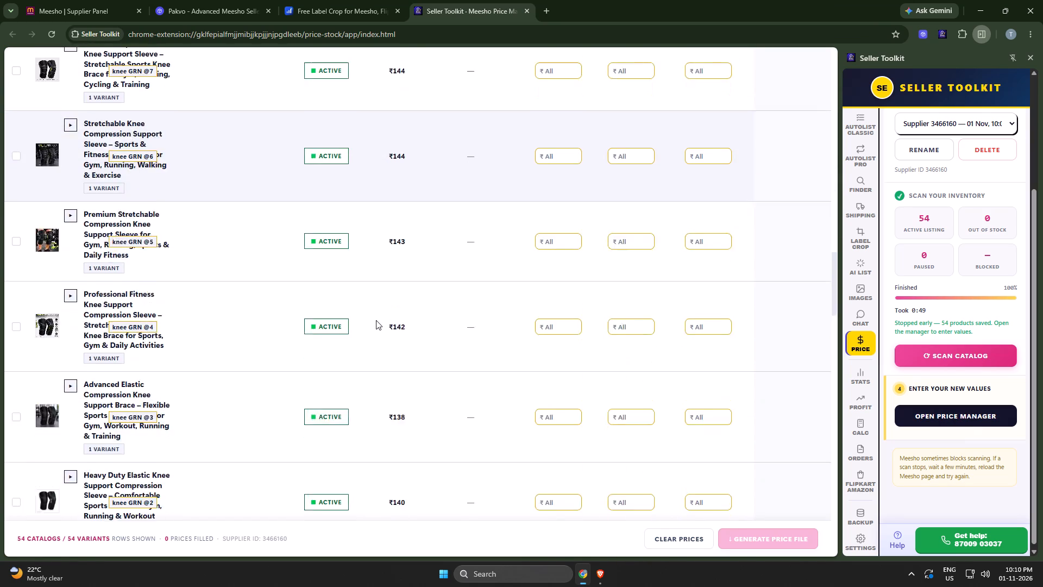
scroll(376, 320, down, 17)
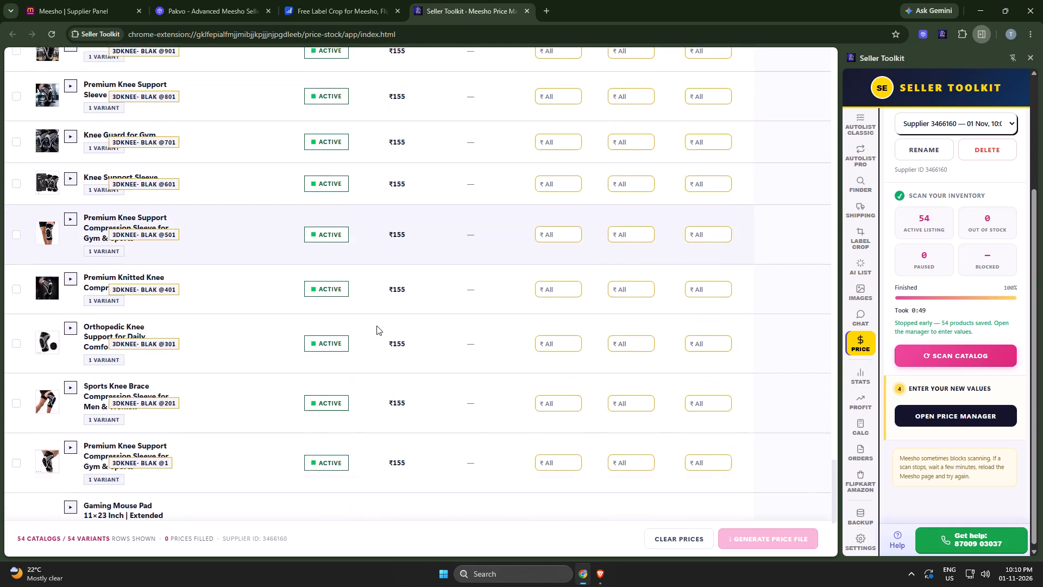
scroll(376, 326, down, 10)
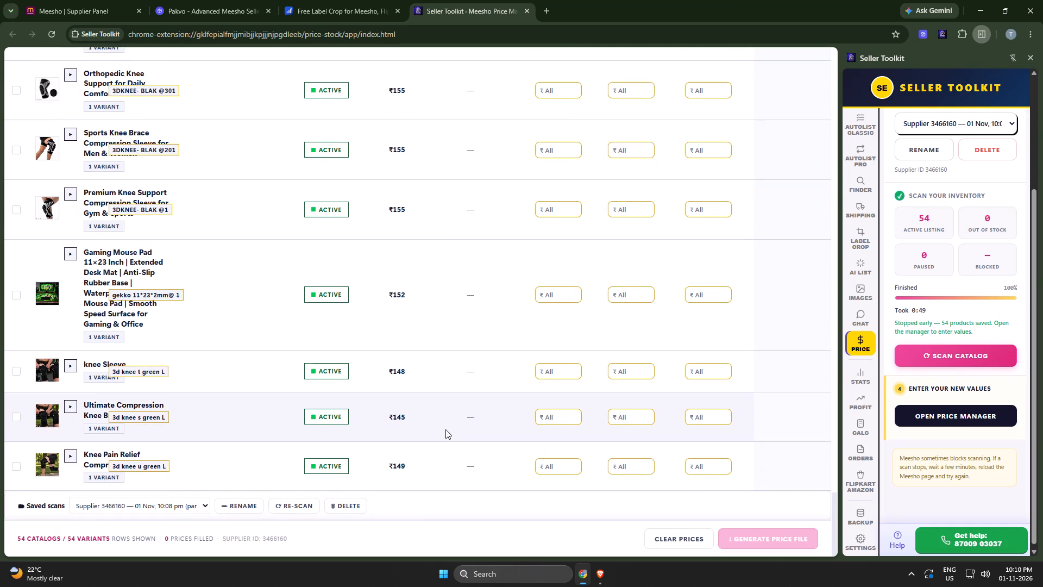
scroll(445, 430, up, 10)
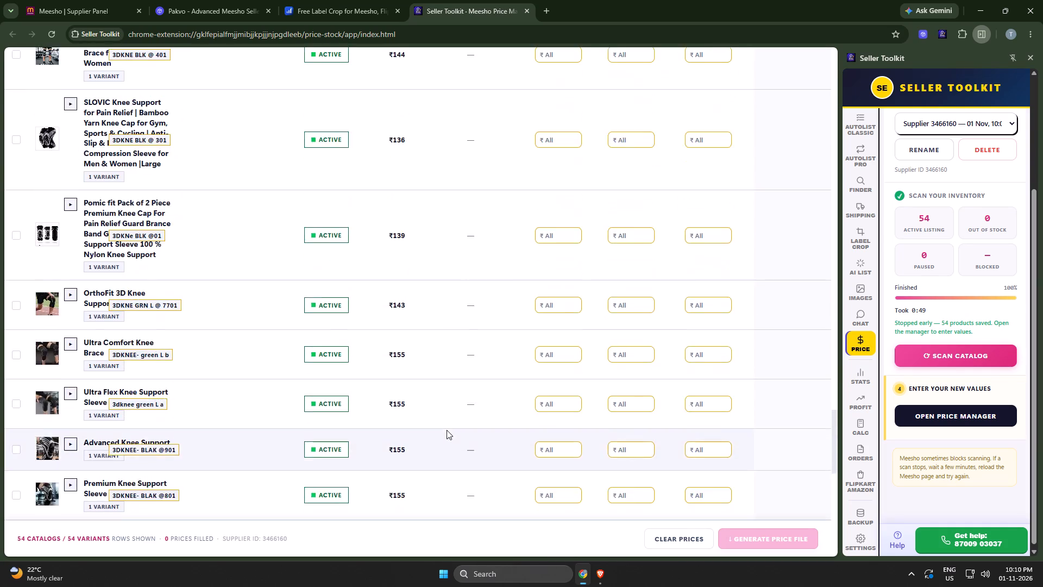
scroll(447, 430, up, 20)
scroll(447, 430, up, 6)
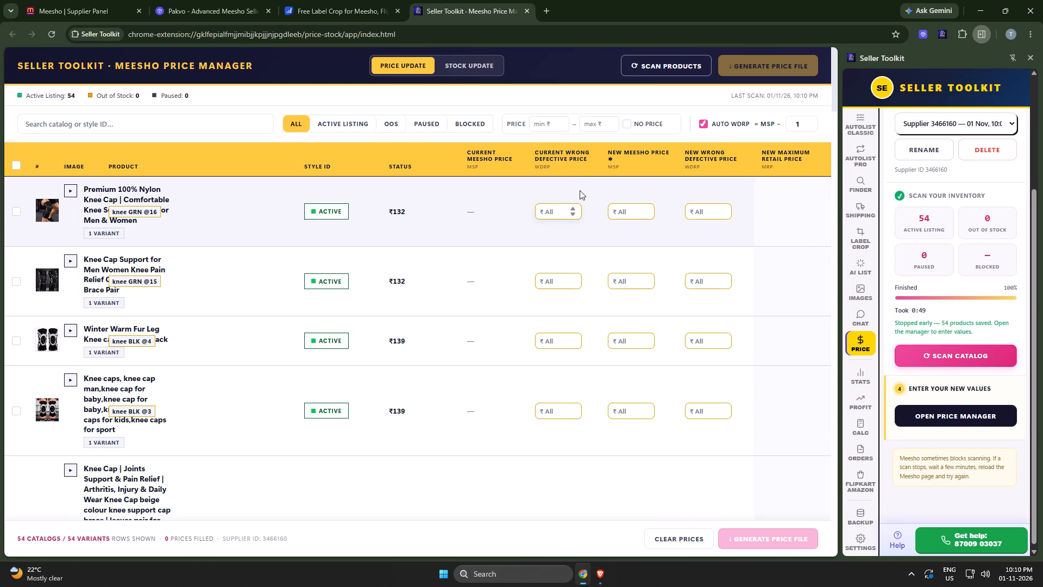
click(556, 209)
text(150)
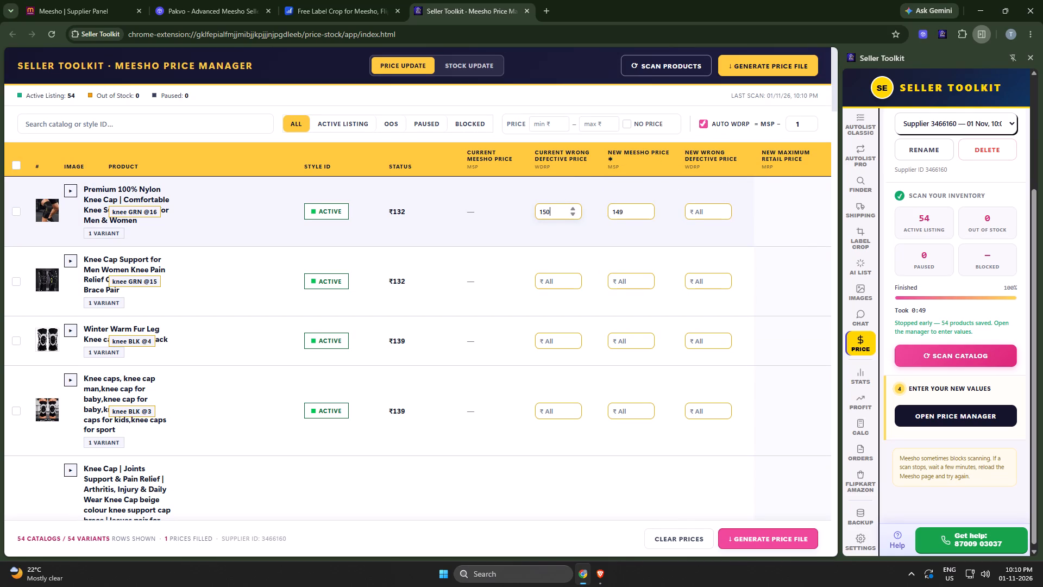
click(700, 210)
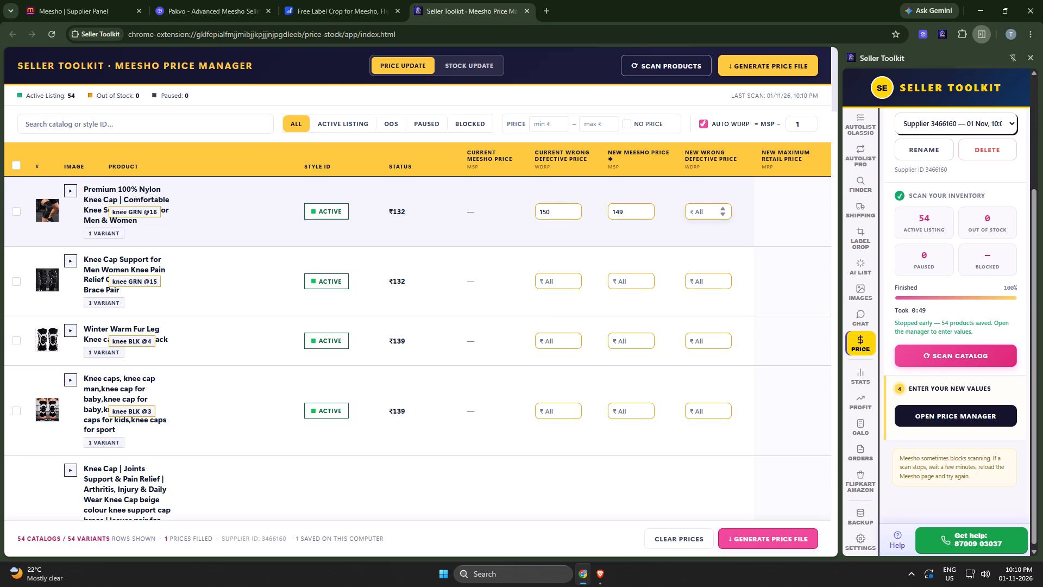
text(150)
click(278, 103)
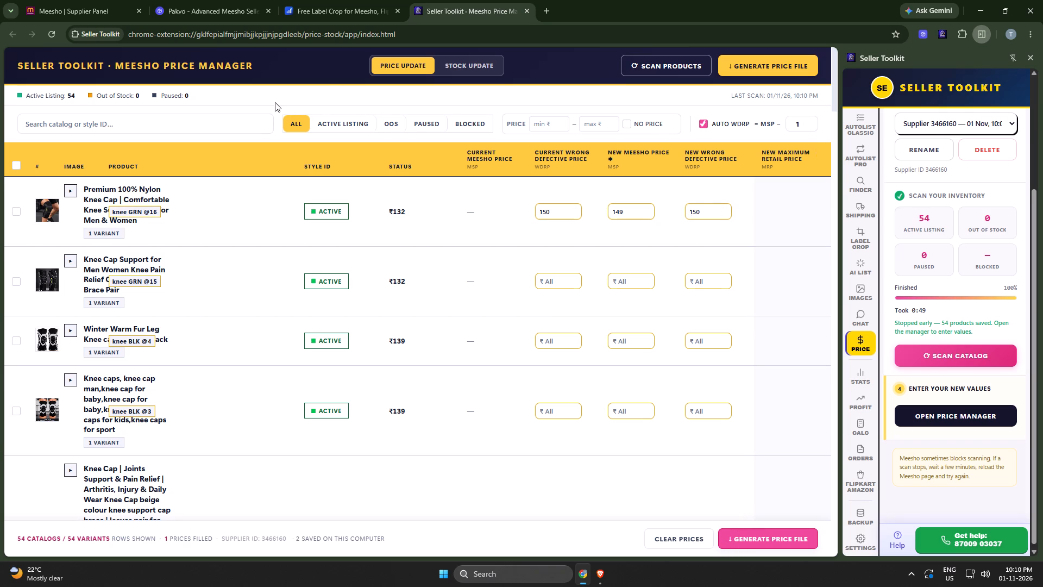
Close the Price Manager and label crop pages and return to the Meesho supplier panel.
click(525, 11)
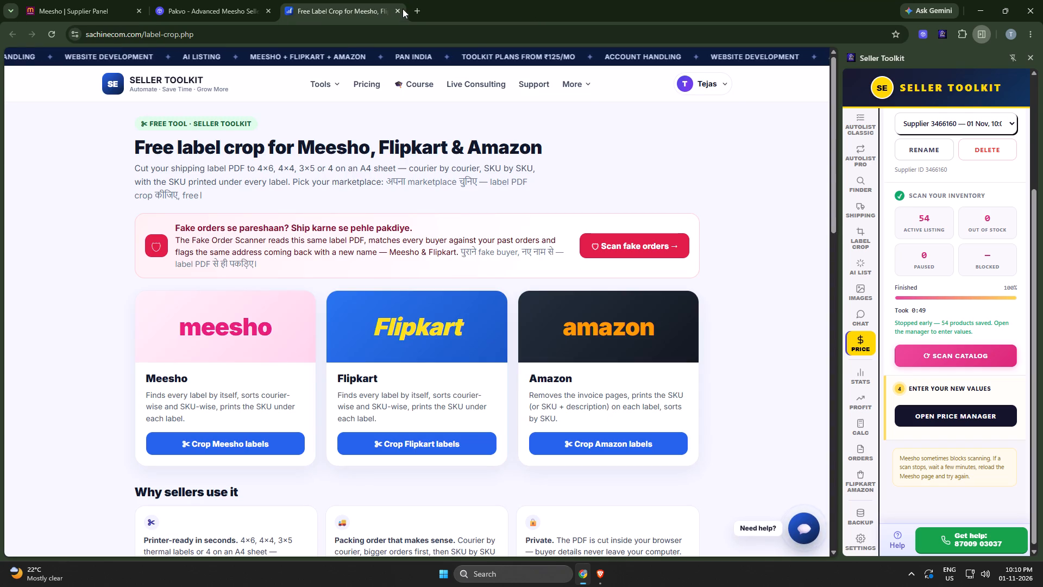
click(394, 9)
click(112, 6)
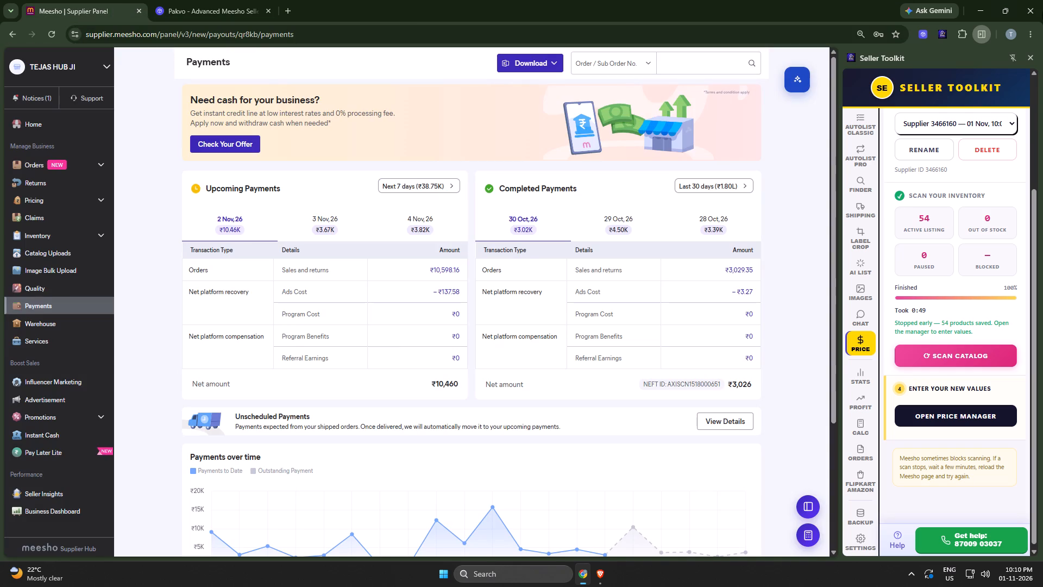
Replace the Seller Toolkit side panel with the Pakvo Autofill extension.
click(1035, 57)
click(947, 36)
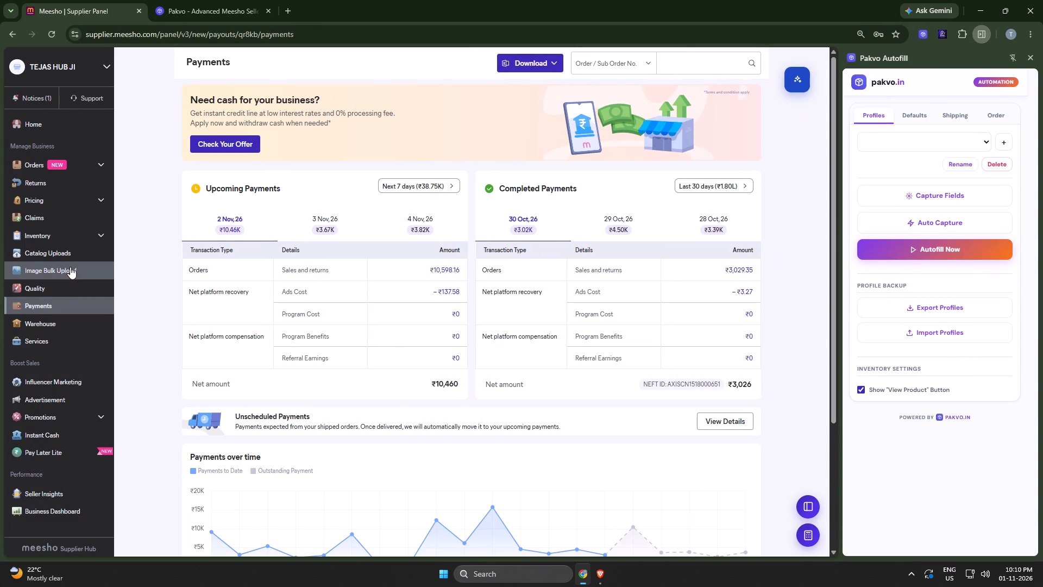
Open Meesho's Catalog Uploads page and start adding a single catalog.
click(65, 251)
click(300, 167)
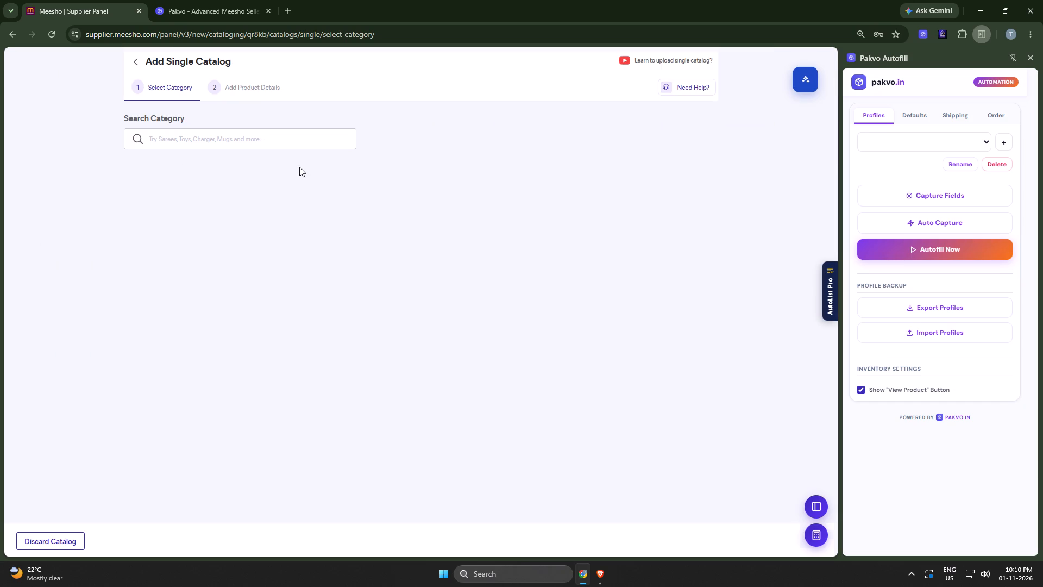
Add the meesho_2026-10-31_te6lr (1) photo from Downloads as the Orthopedic Knee Support front image and continue to the product details.
click(307, 180)
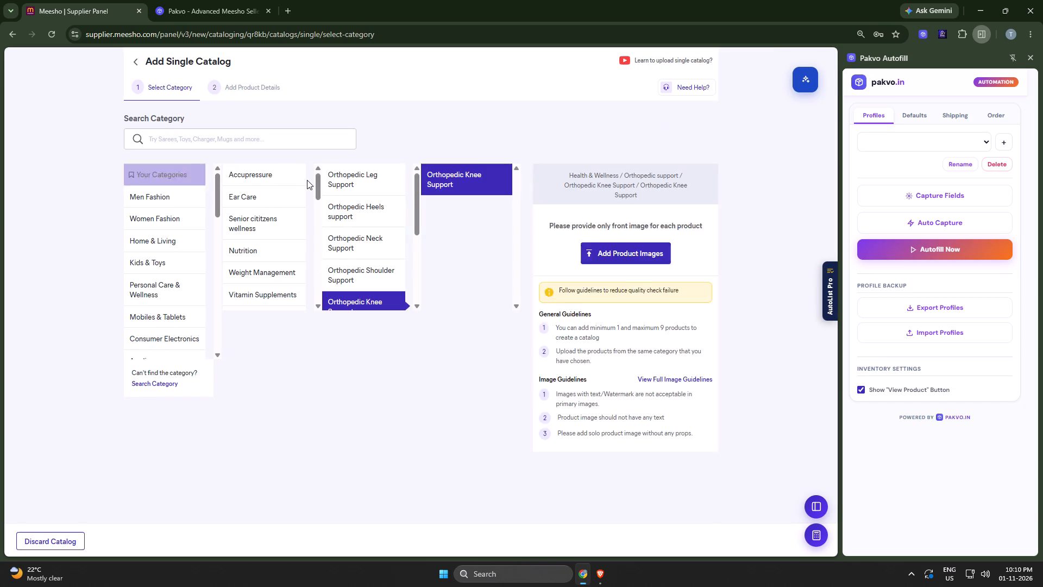
click(643, 354)
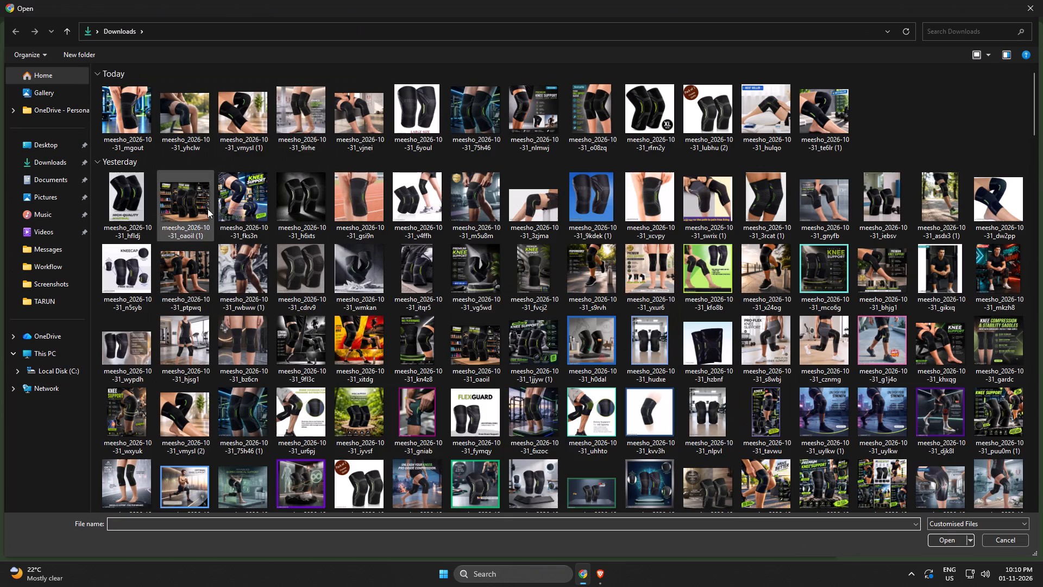
click(837, 109)
click(957, 542)
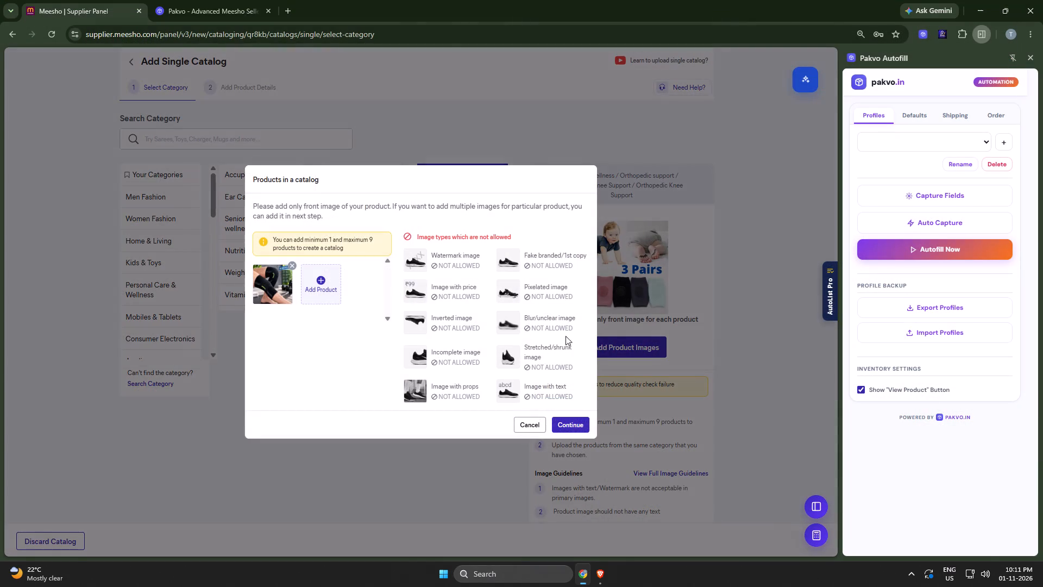
click(572, 422)
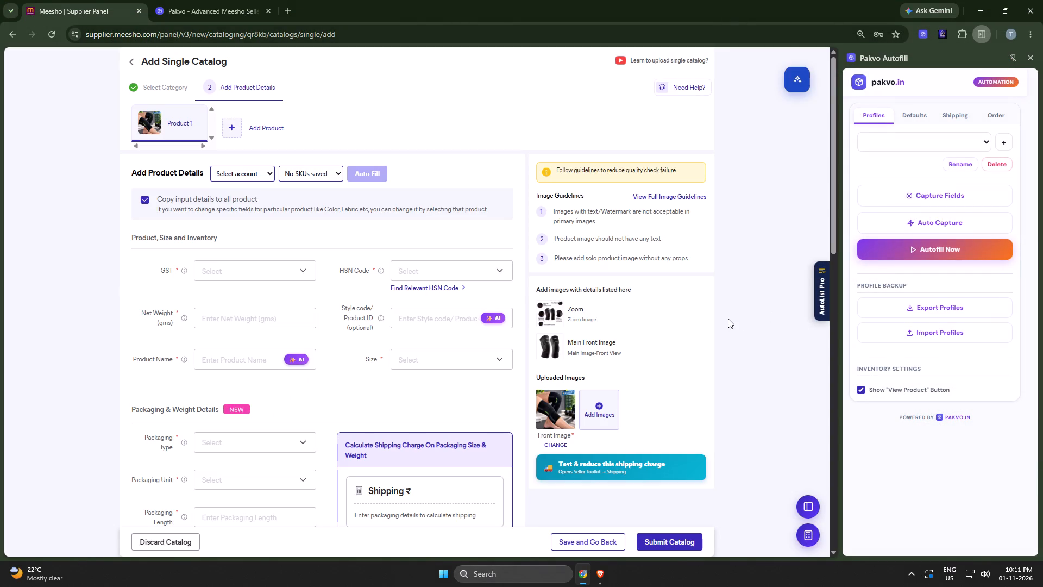
Look through the AutoList Pro listing, photo, price and run options, and close it.
click(824, 292)
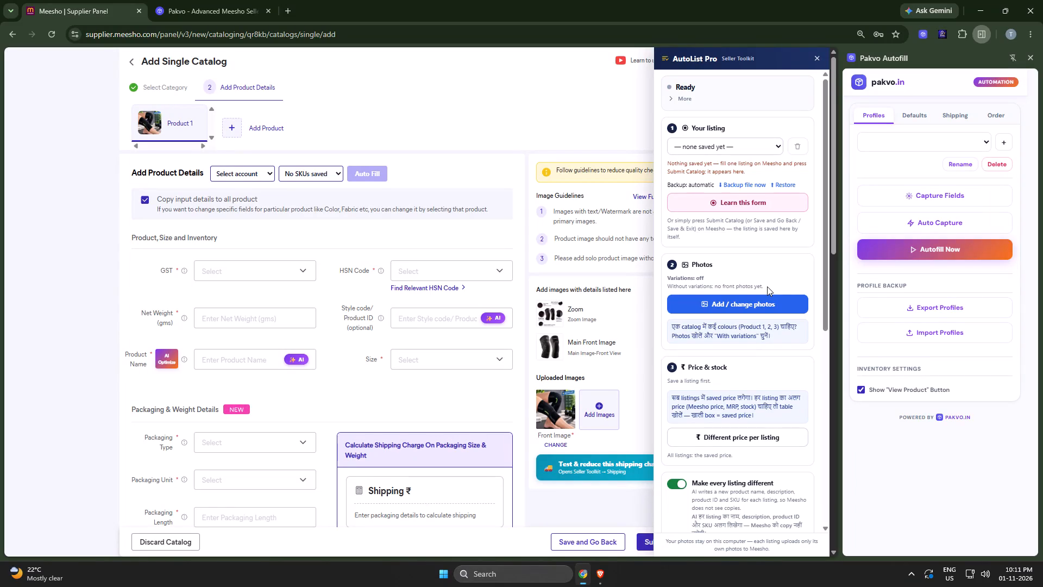
scroll(765, 278, down, 10)
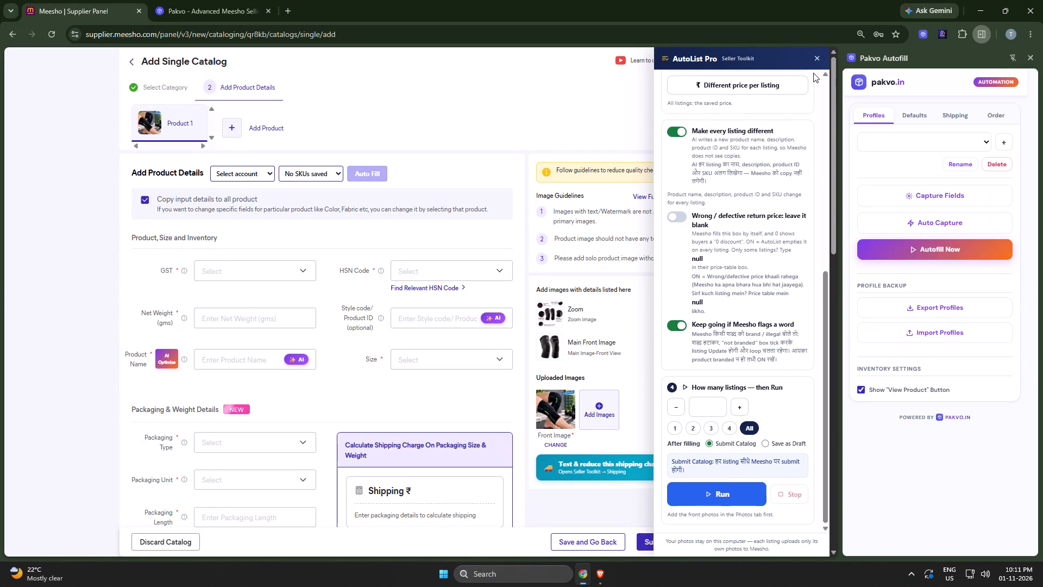
click(814, 53)
click(738, 206)
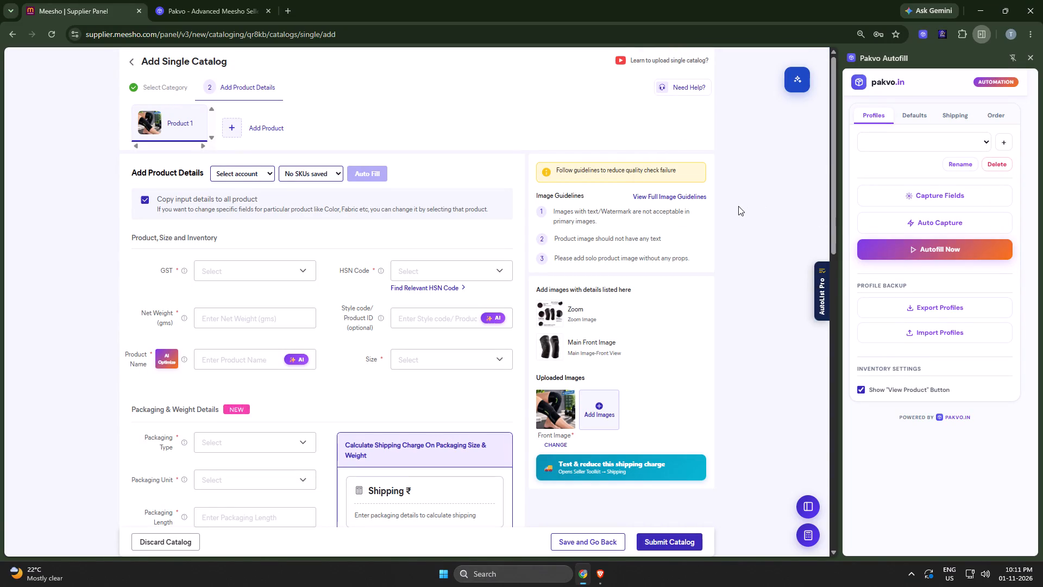
Return to Catalog Uploads and open the product of the first single upload, Everyday Orthopedic Knee Support, for editing.
click(382, 293)
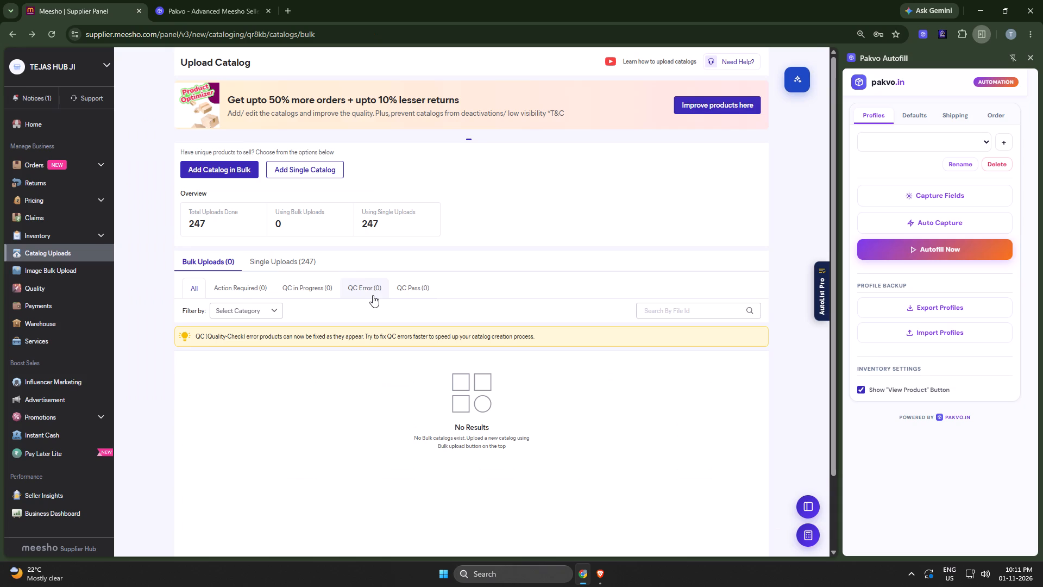
click(307, 265)
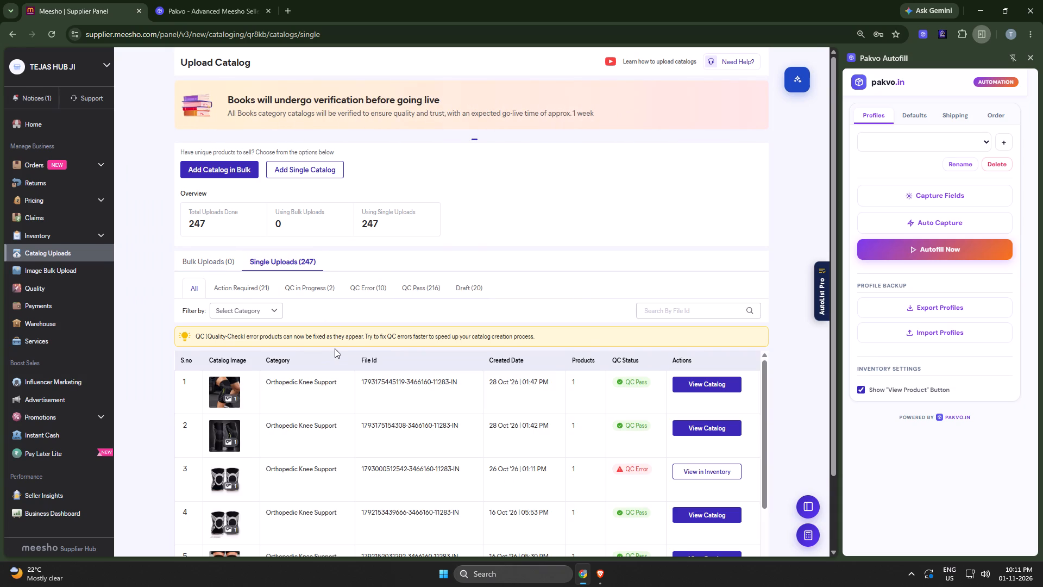
click(717, 382)
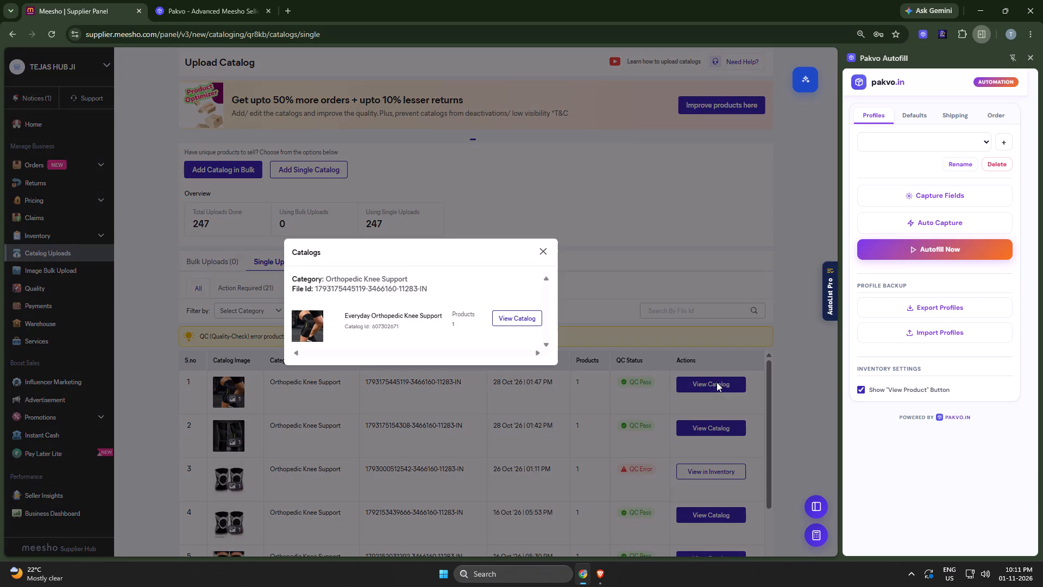
click(506, 315)
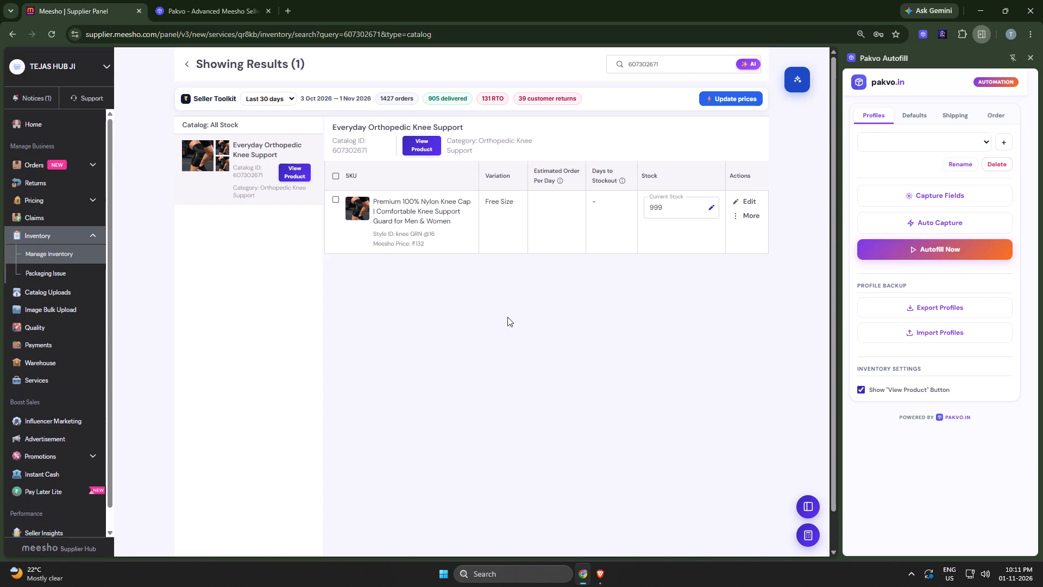
click(754, 202)
Create a Pakvo Autofill profile named GREEN.
click(960, 144)
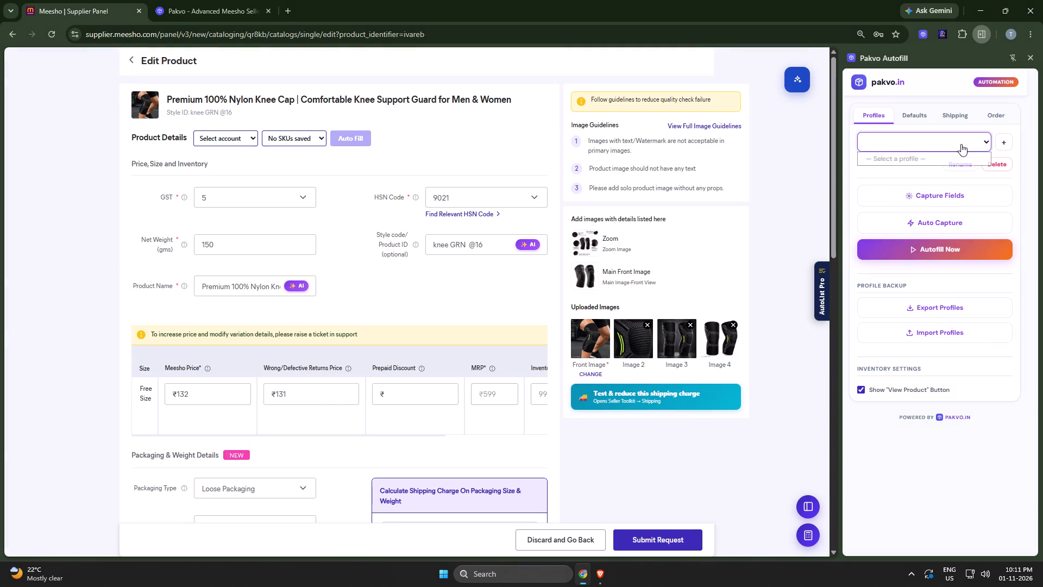
click(961, 144)
click(969, 163)
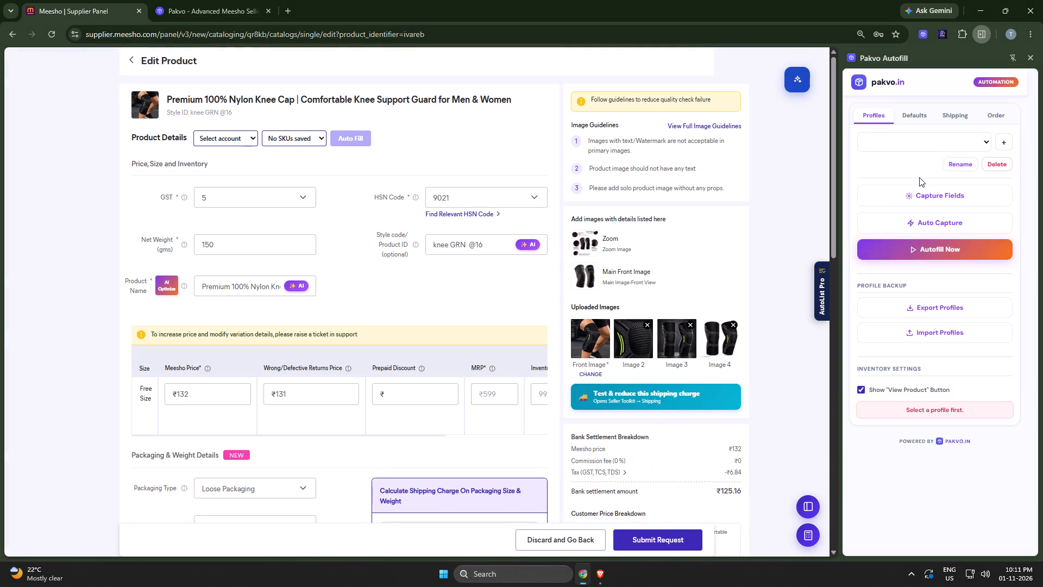
click(998, 143)
click(939, 163)
key(g)
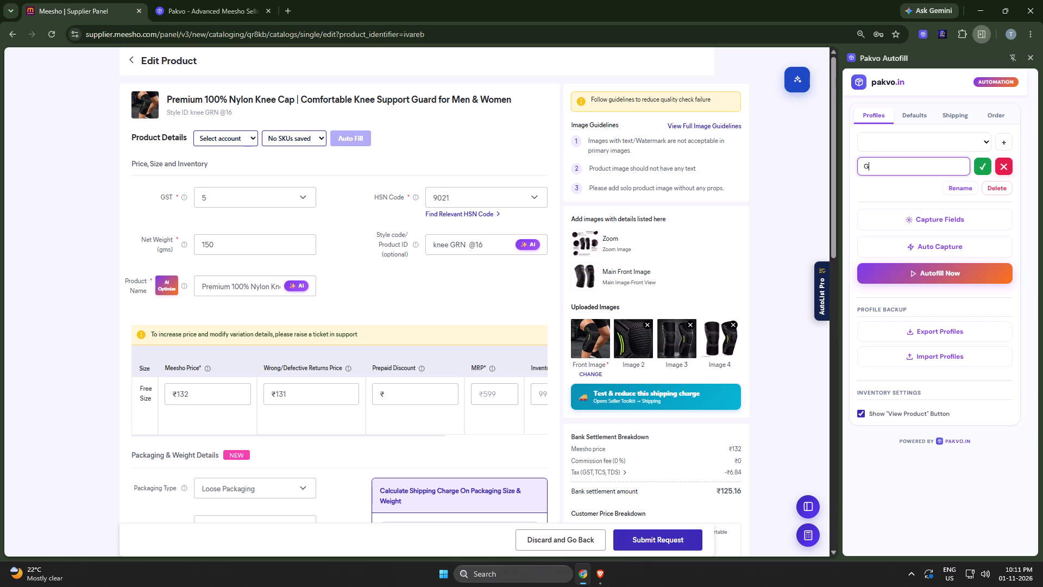
text(REEN)
click(982, 167)
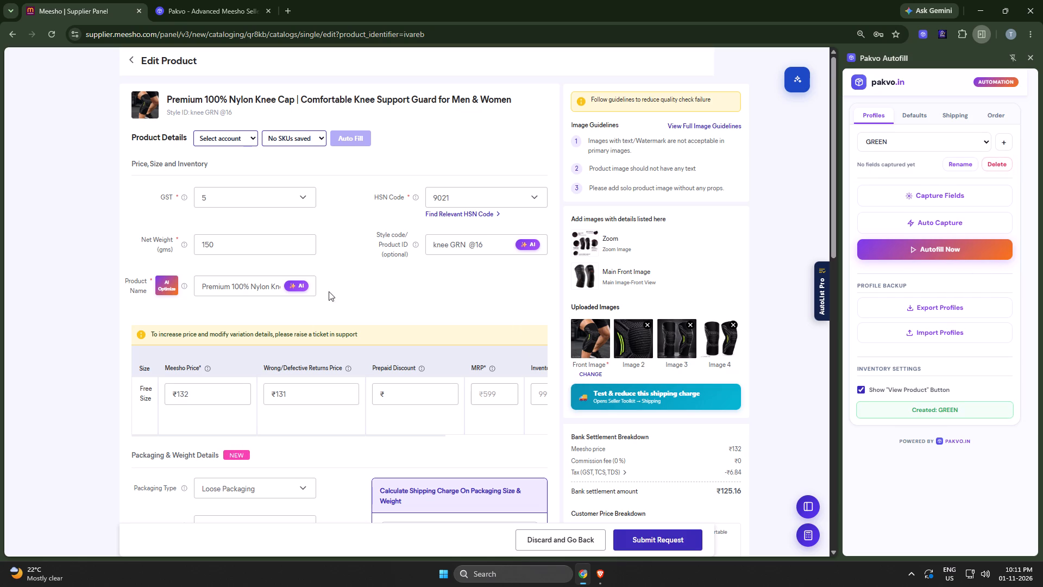
Check the product form's filled-in details and auto-capture its fields into the GREEN profile.
scroll(434, 290, down, 2)
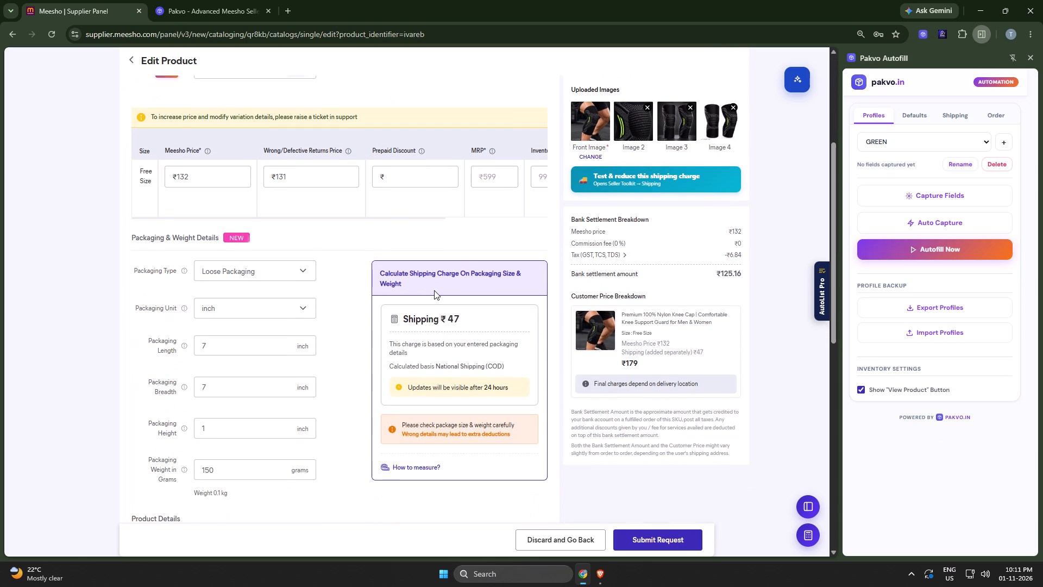
scroll(434, 290, down, 4)
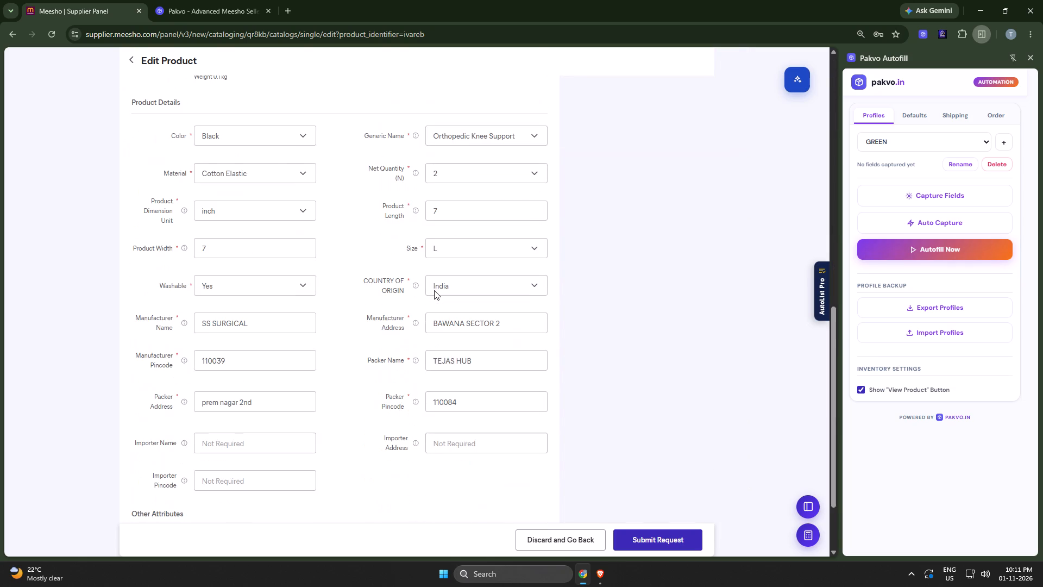
scroll(434, 290, down, 8)
scroll(502, 373, up, 9)
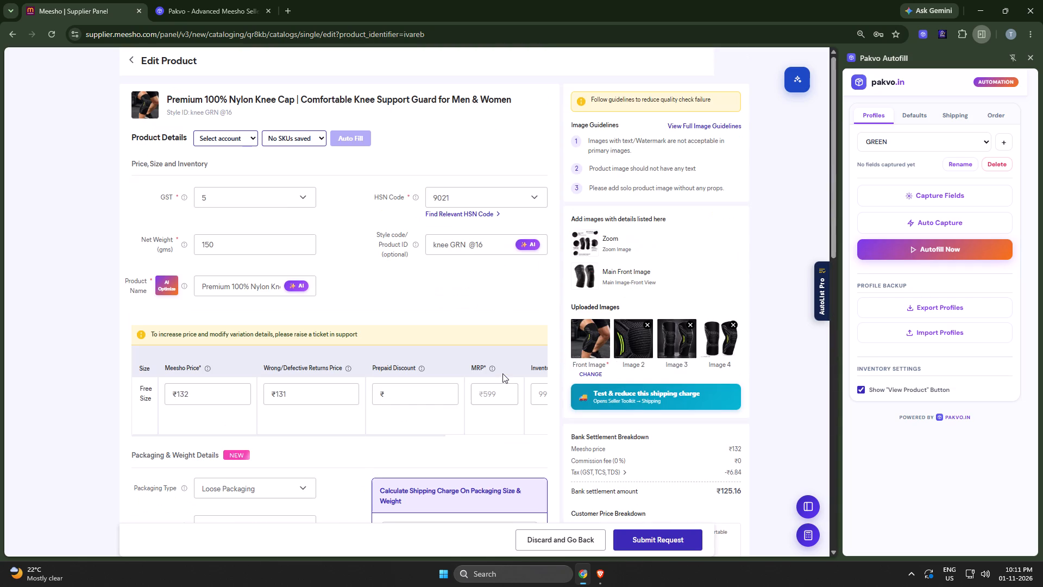
scroll(502, 373, up, 3)
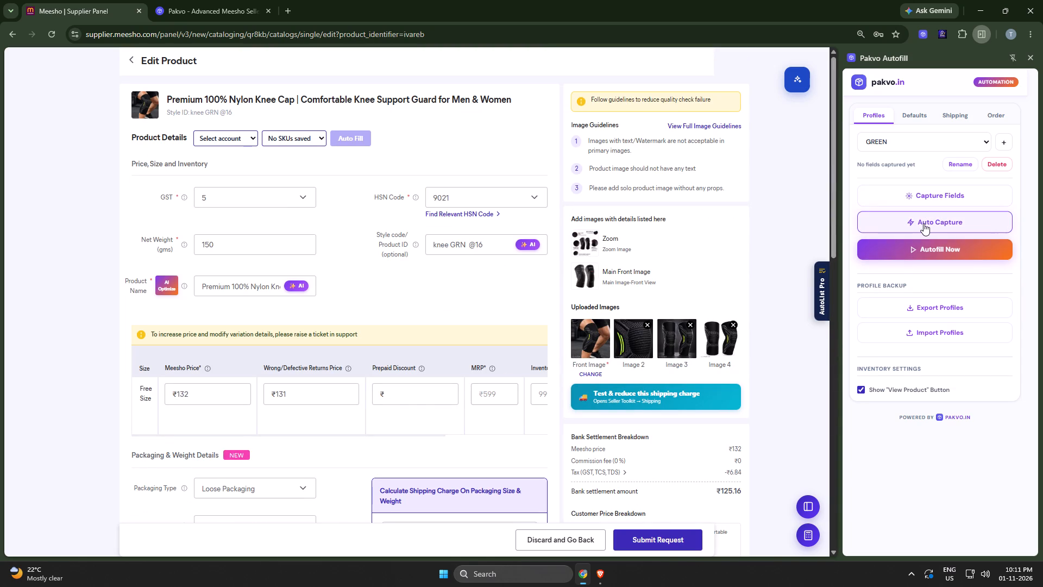
click(923, 223)
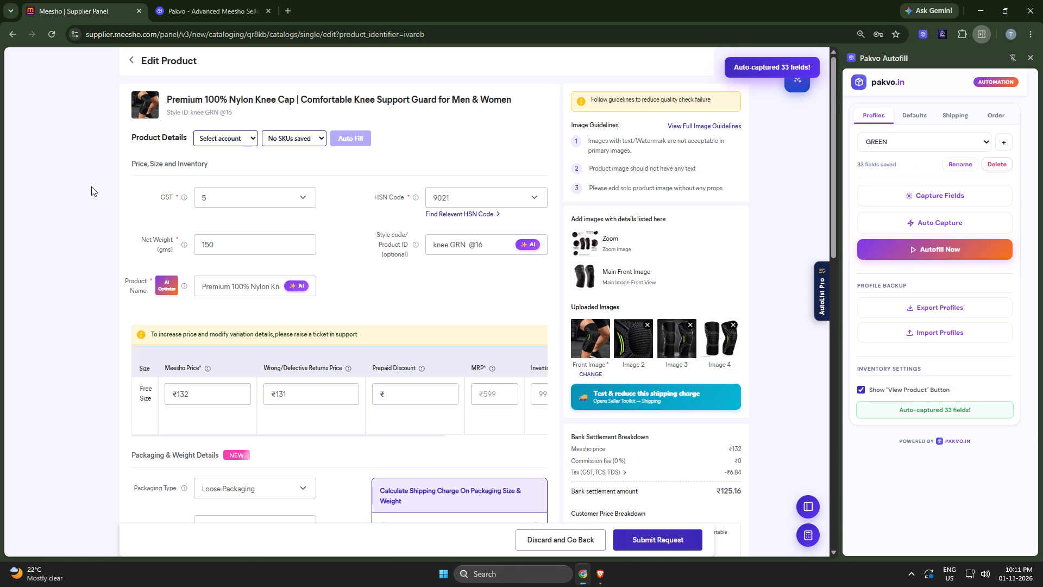
Return to the inventory results and view the Seller Toolkit order statistics for Last month and Last 60 days.
click(191, 142)
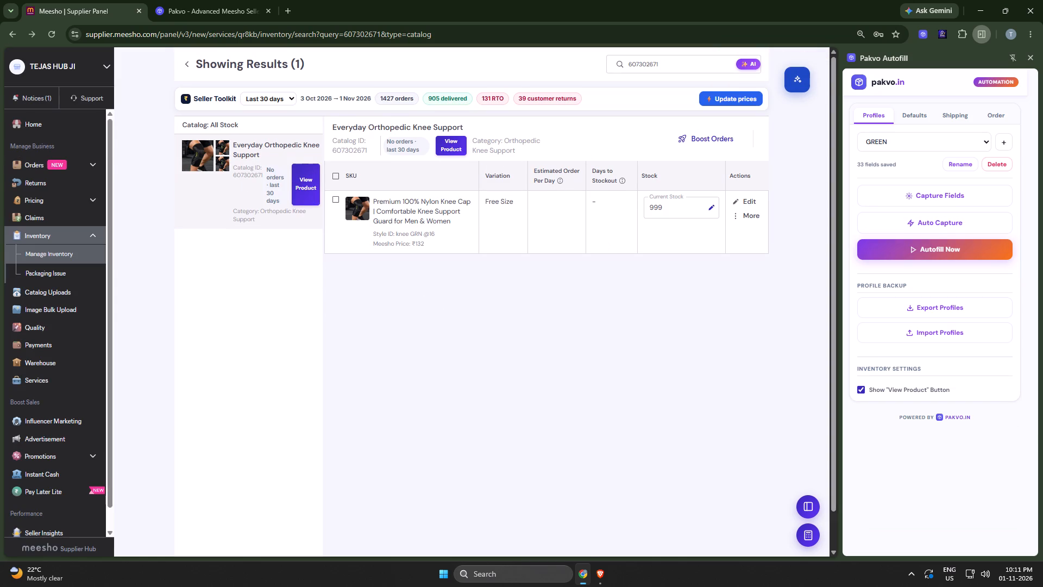
click(261, 99)
click(261, 99)
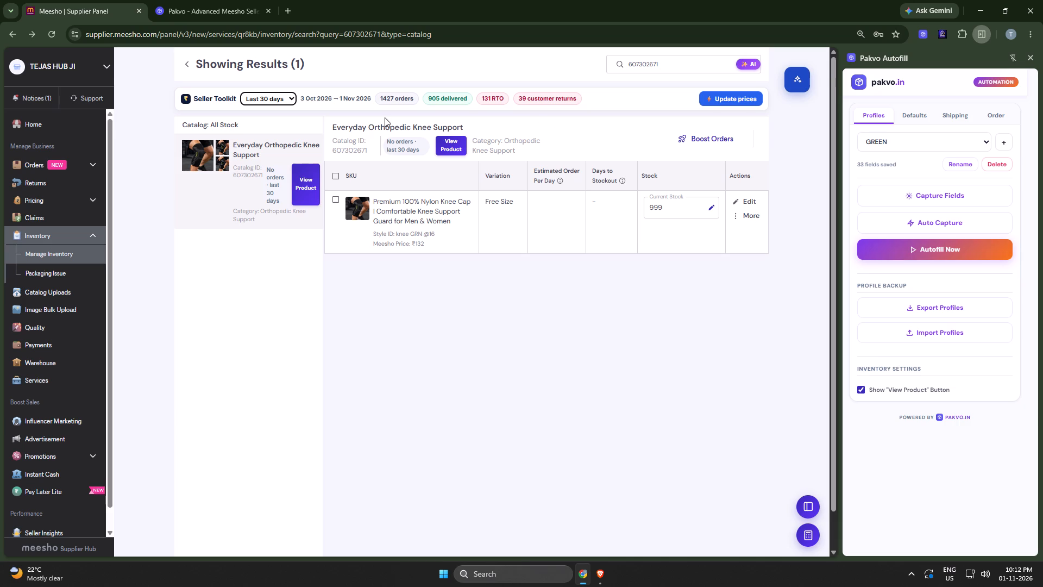
click(287, 95)
click(268, 128)
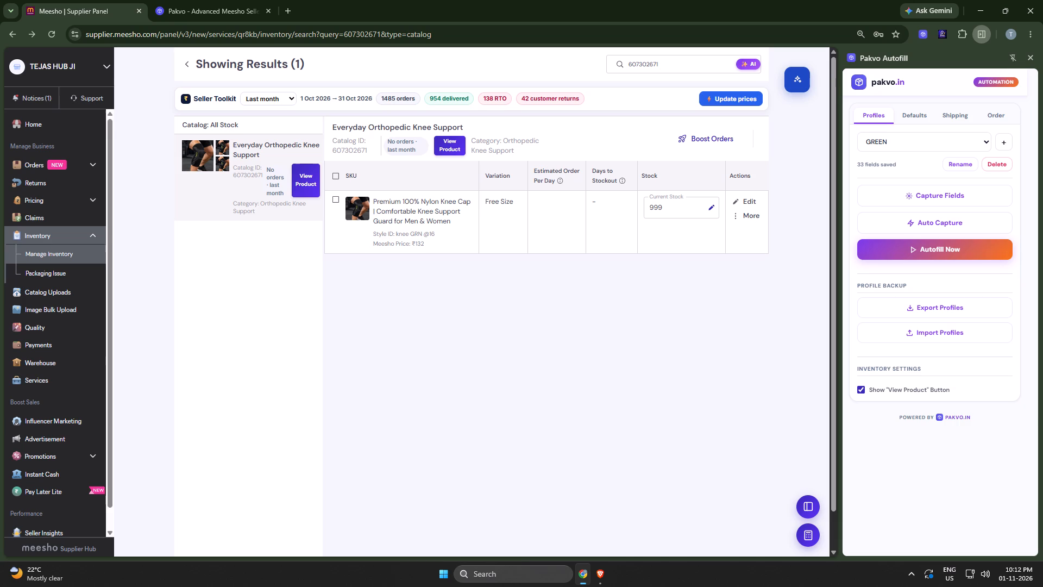
click(279, 96)
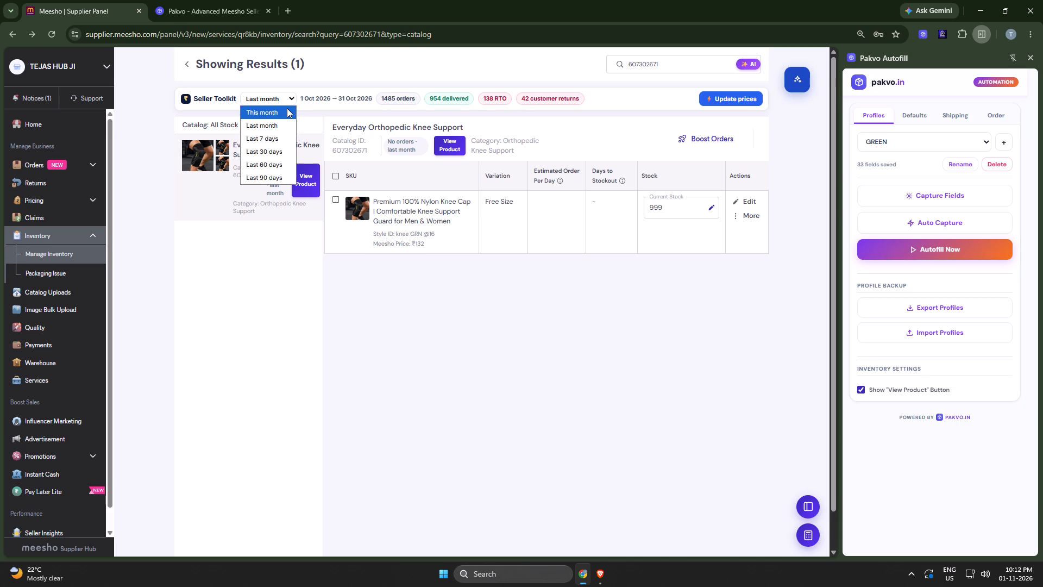
click(283, 161)
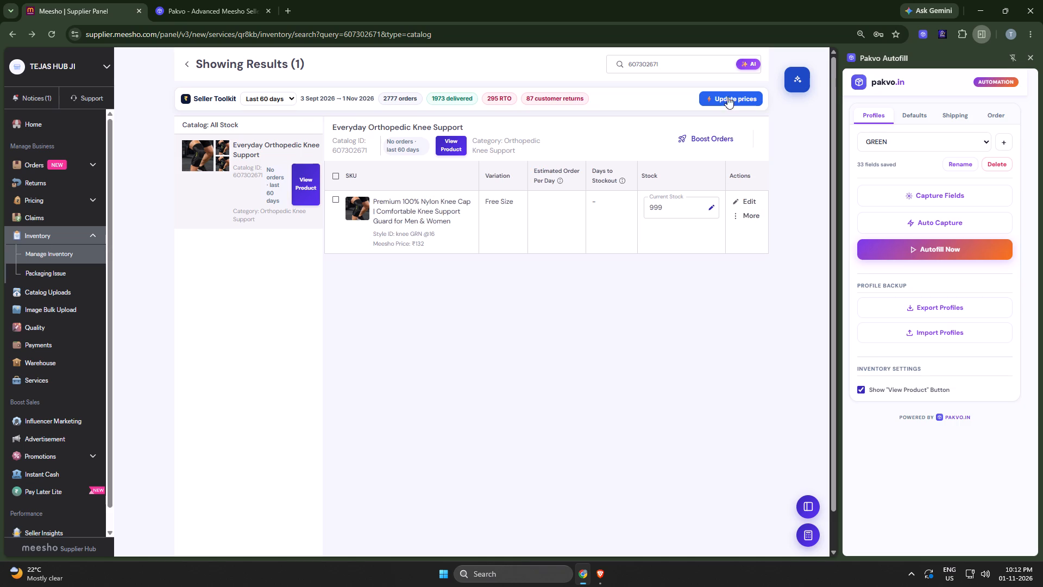
Run the Seller Toolkit Analytics auto-fetch and calculation for custom dates 01-08-2026 to 31-08-2026.
click(794, 82)
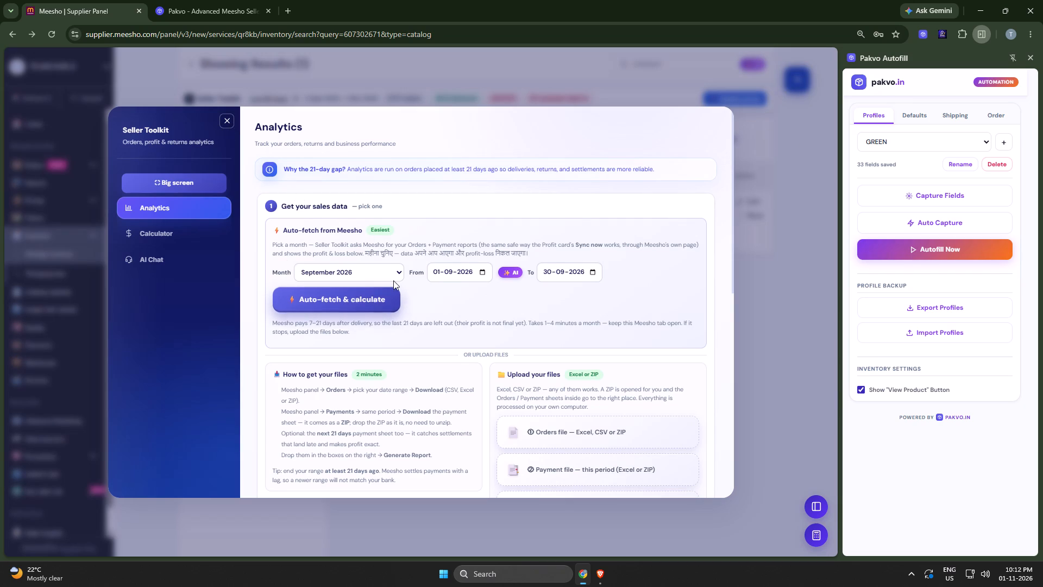
click(485, 272)
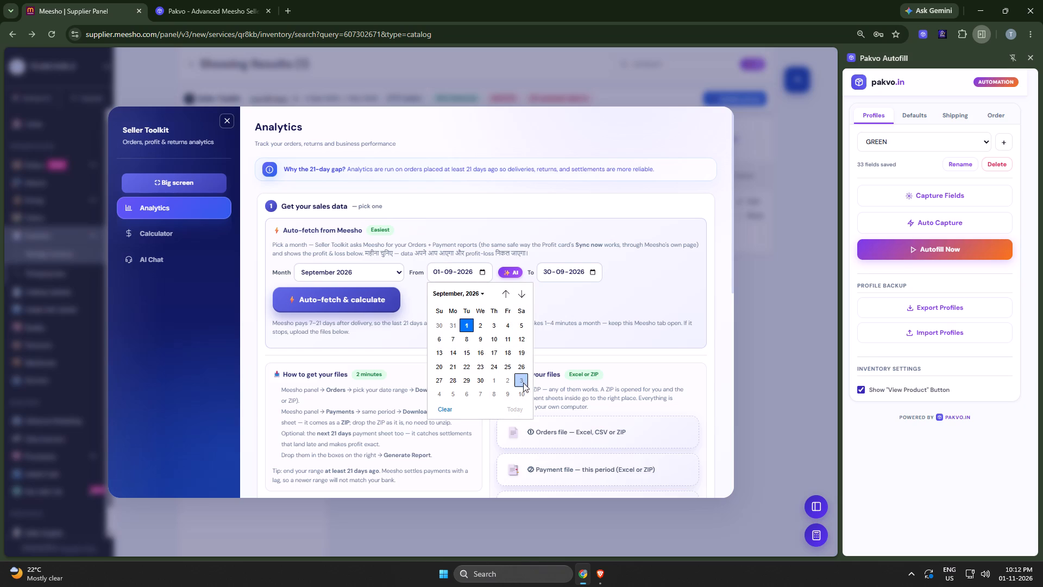
click(499, 292)
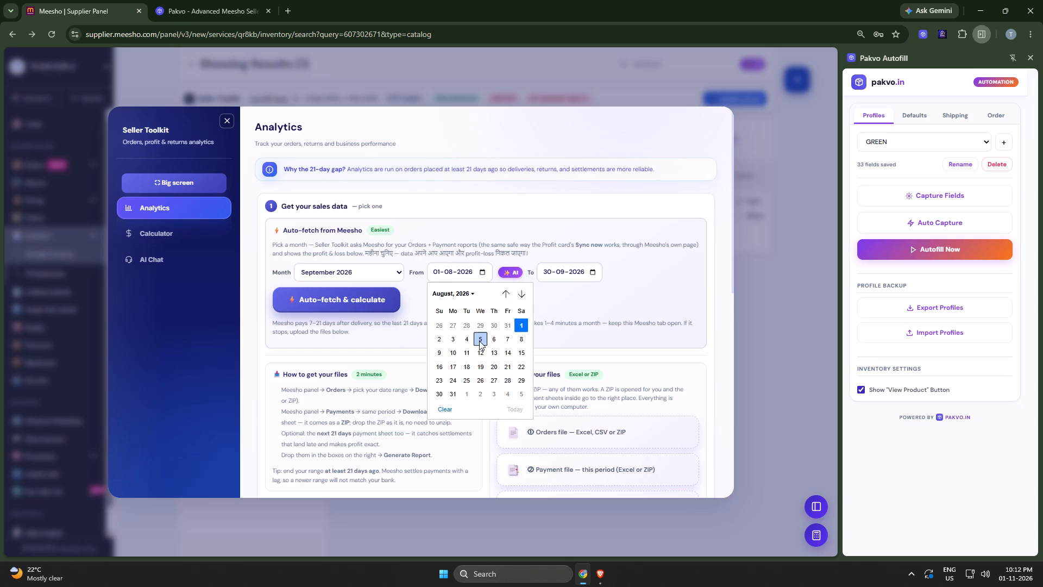
click(458, 389)
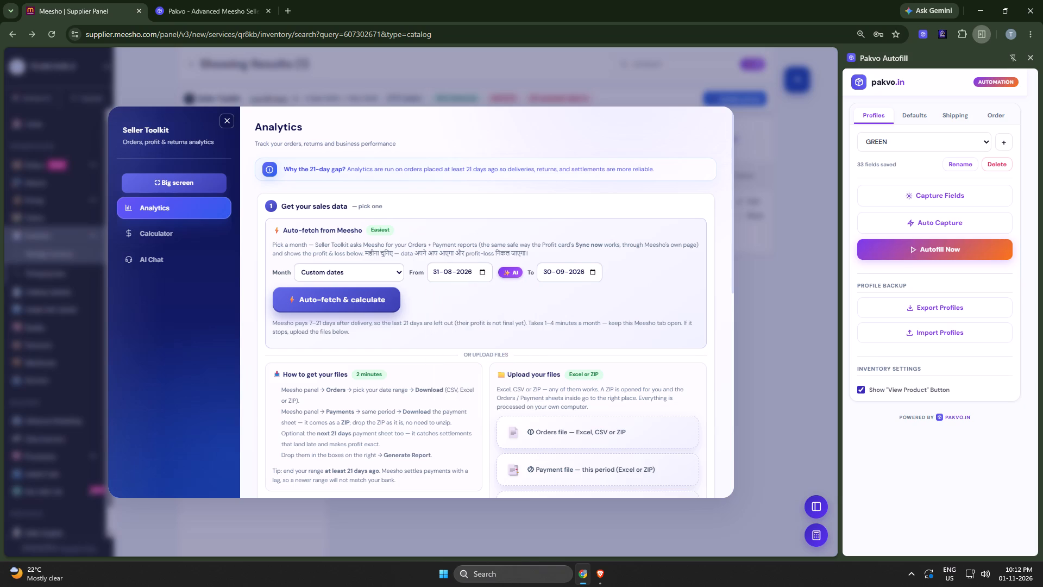
click(482, 273)
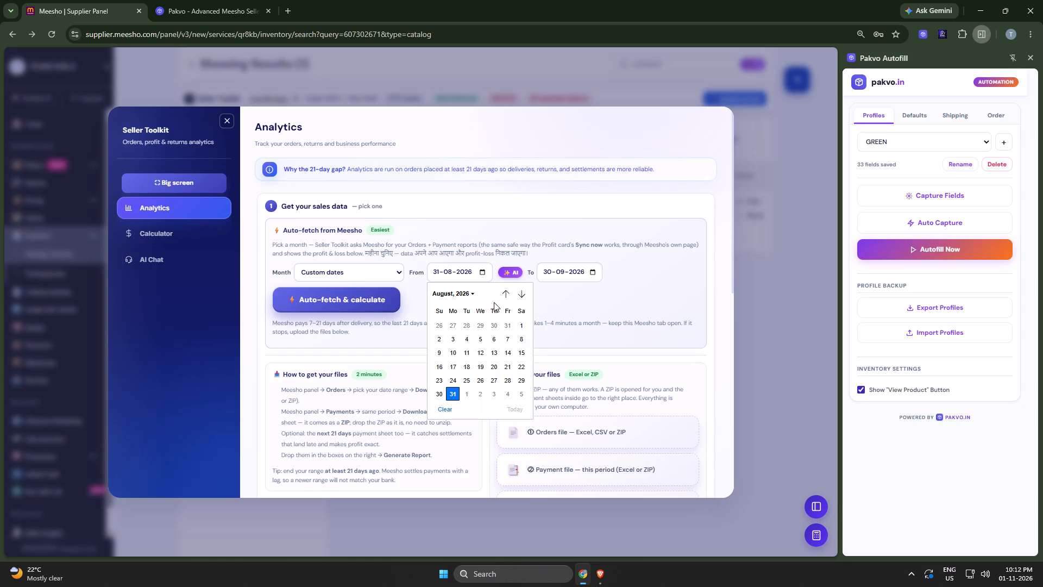
click(522, 326)
click(590, 271)
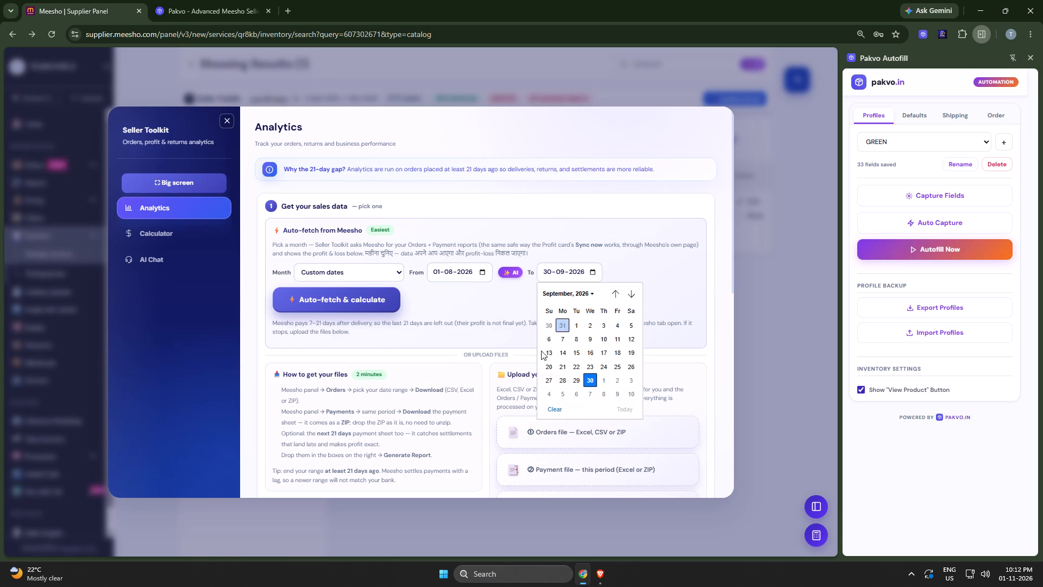
click(613, 293)
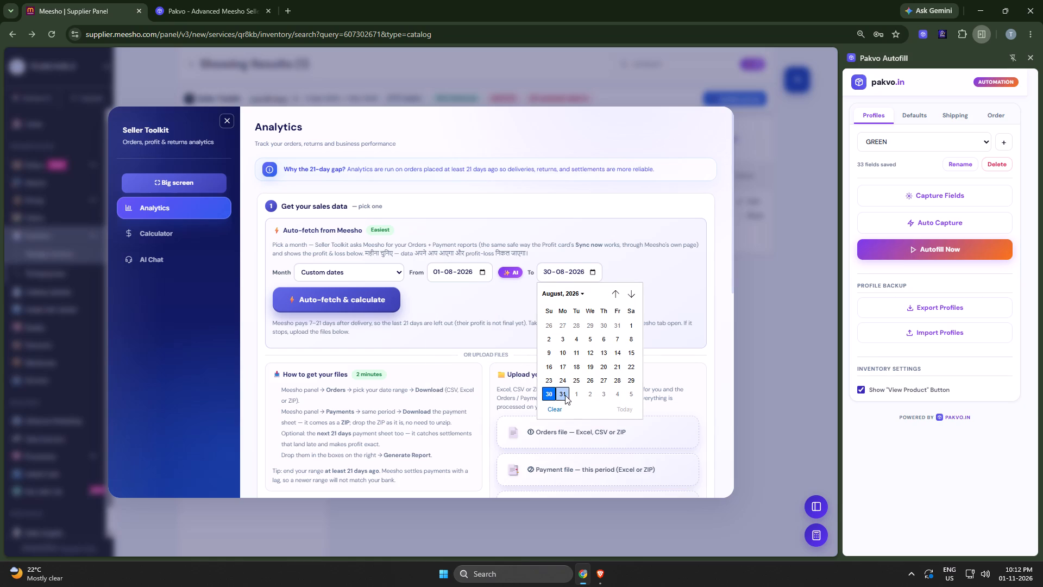
click(565, 395)
click(374, 302)
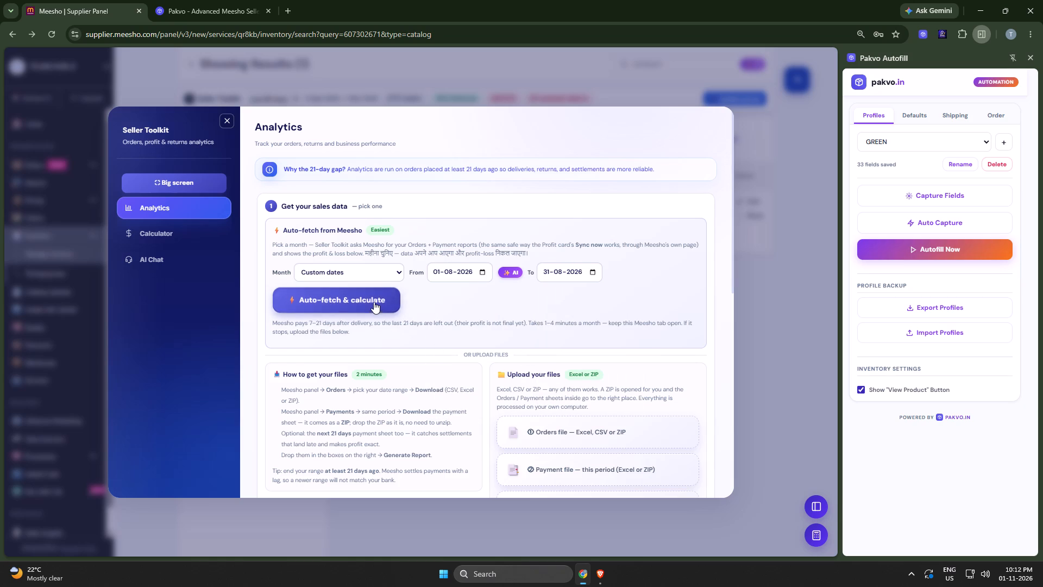
Review the Analytics file upload, rate card and report options, and try to generate a report.
scroll(457, 341, down, 4)
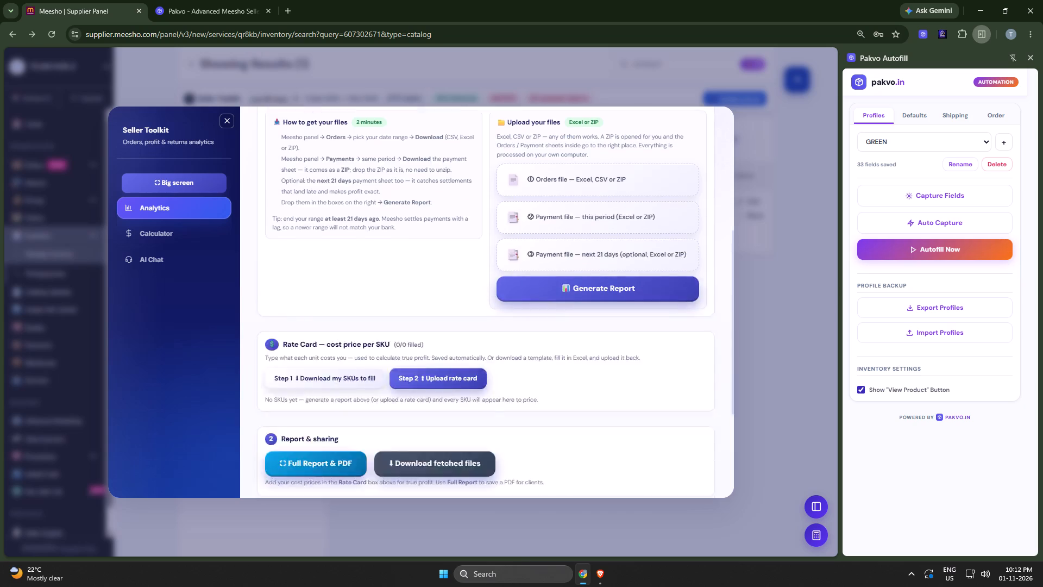
scroll(456, 340, up, 3)
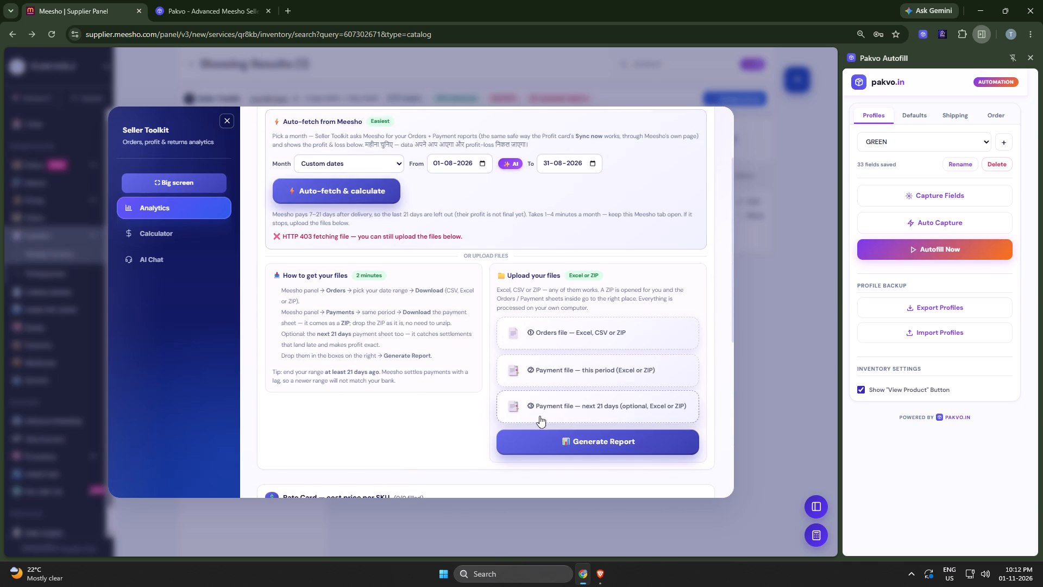
click(567, 432)
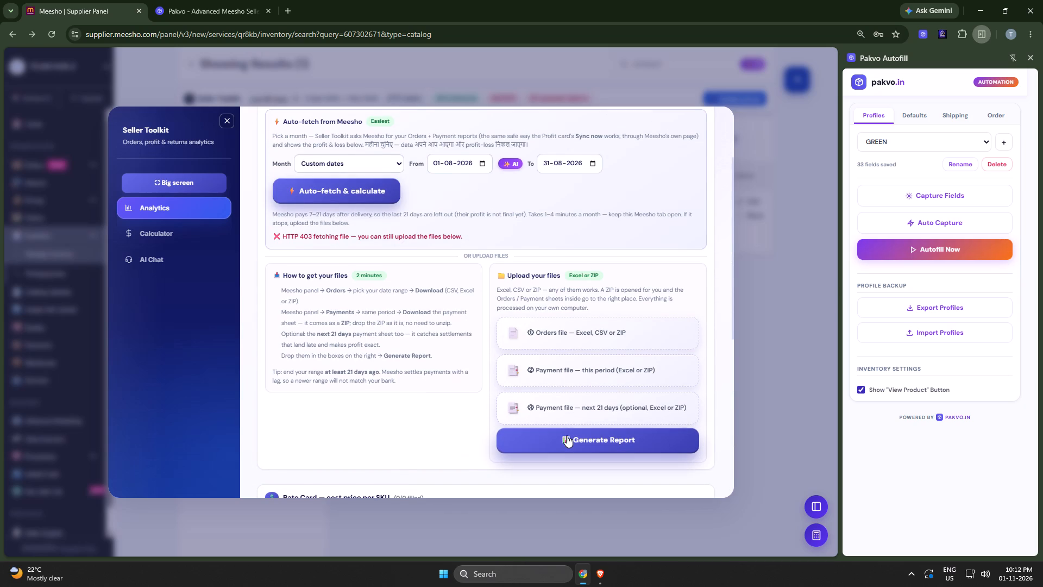
click(567, 435)
scroll(362, 305, down, 4)
scroll(360, 307, up, 5)
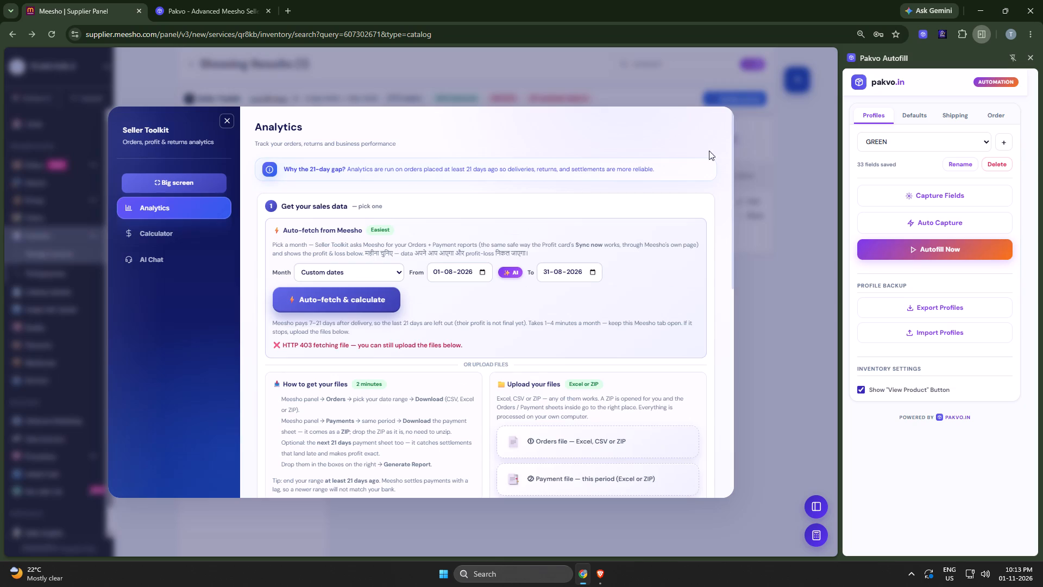
View the Seller Toolkit price and profit calculator, then close the toolkit.
click(160, 236)
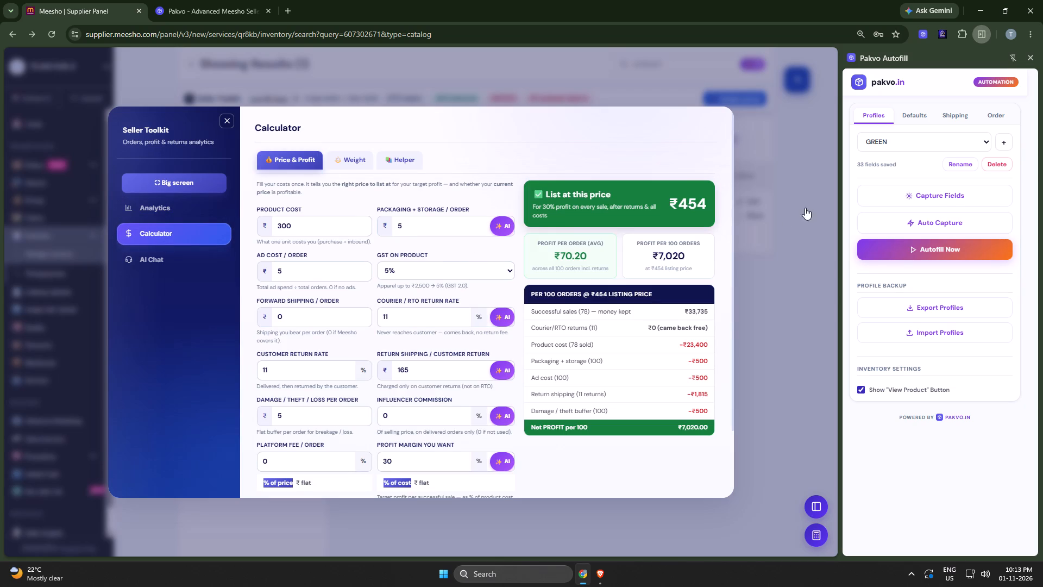
click(776, 220)
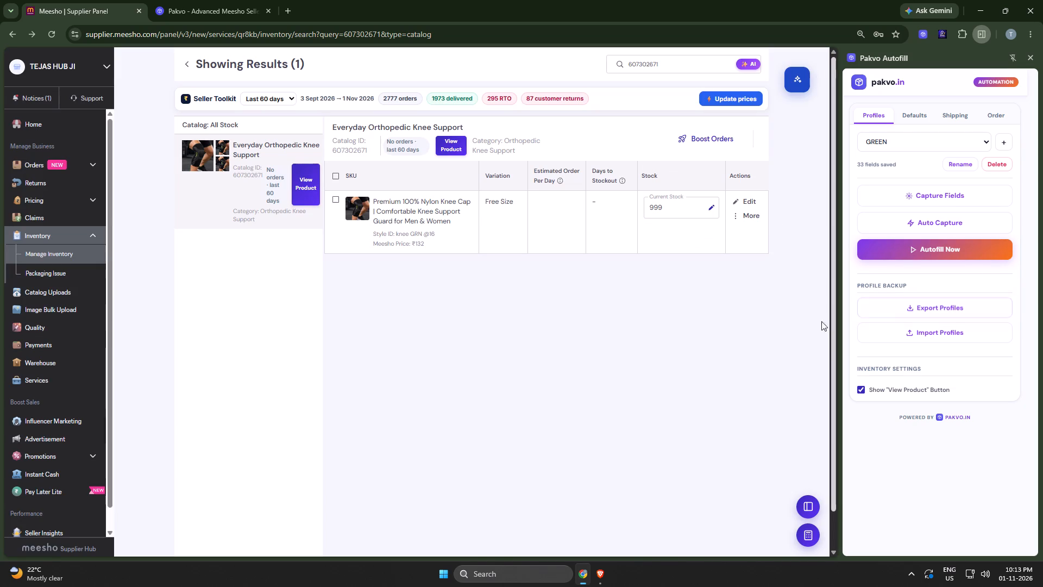
Start a new single catalog in the Orthopedic Knee Support category and open its product image selection.
drag(606, 330, 621, 332)
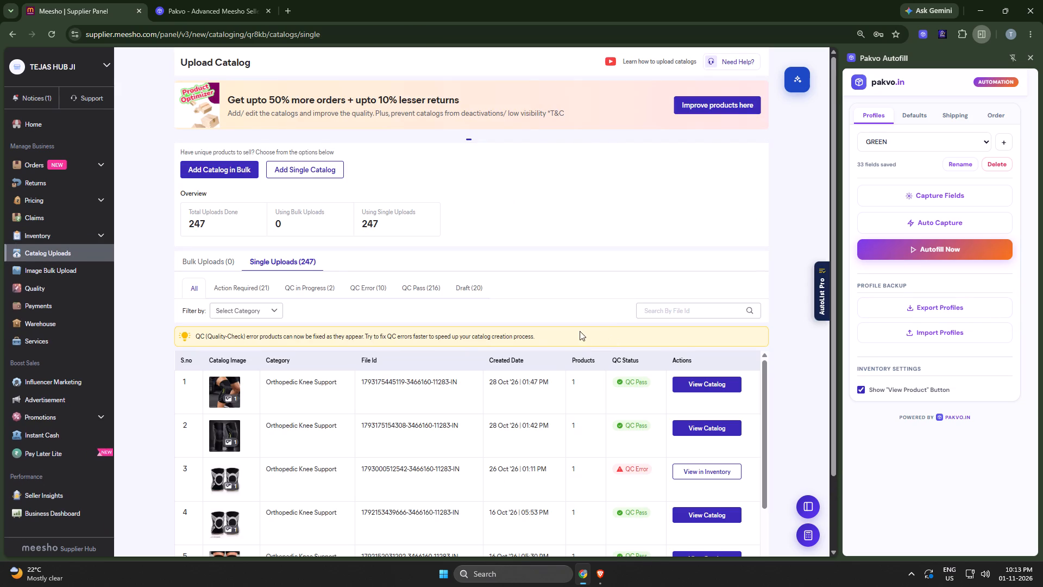
click(291, 155)
click(293, 165)
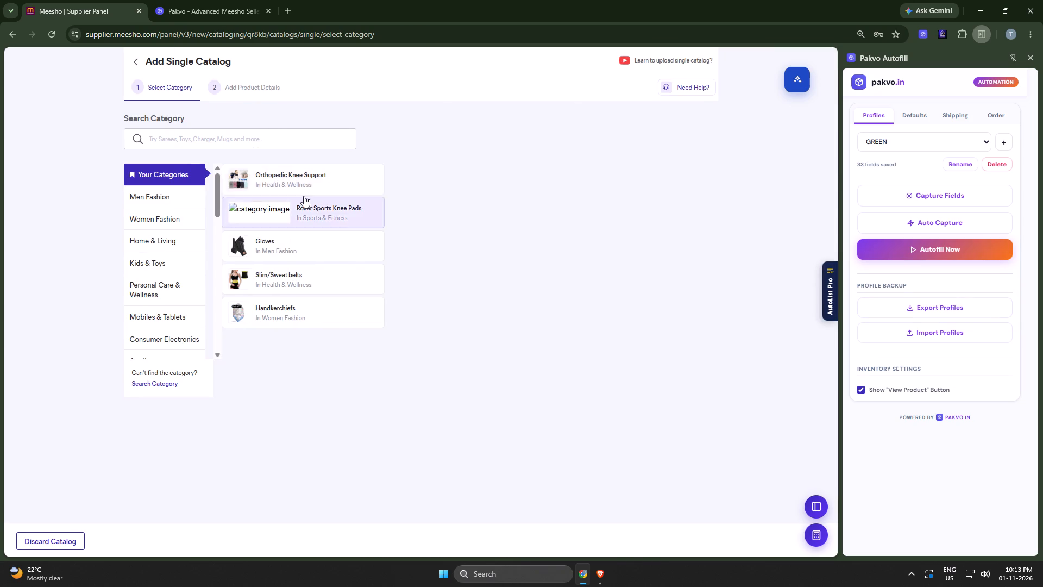
click(310, 185)
click(627, 334)
click(624, 344)
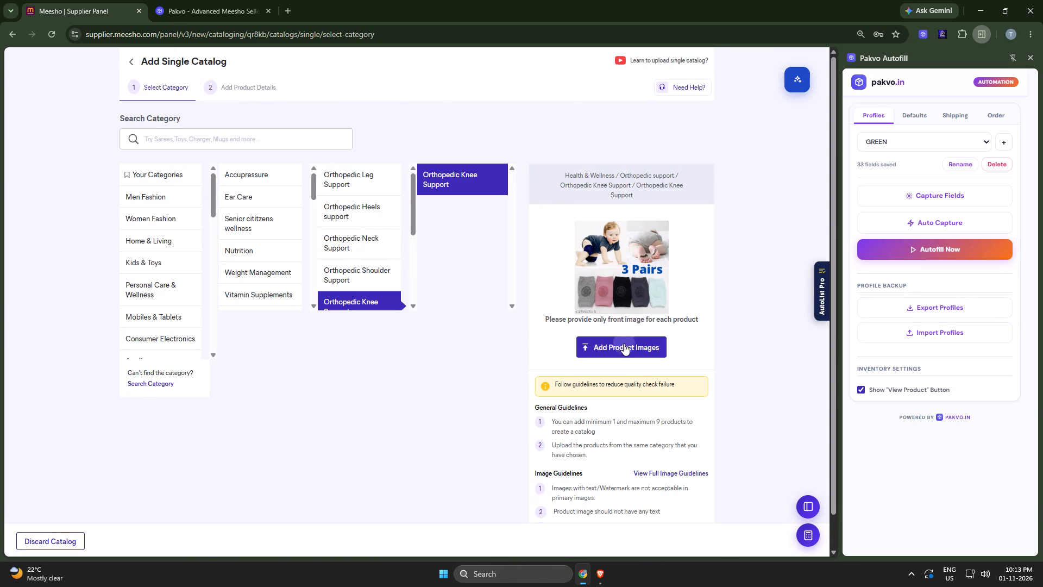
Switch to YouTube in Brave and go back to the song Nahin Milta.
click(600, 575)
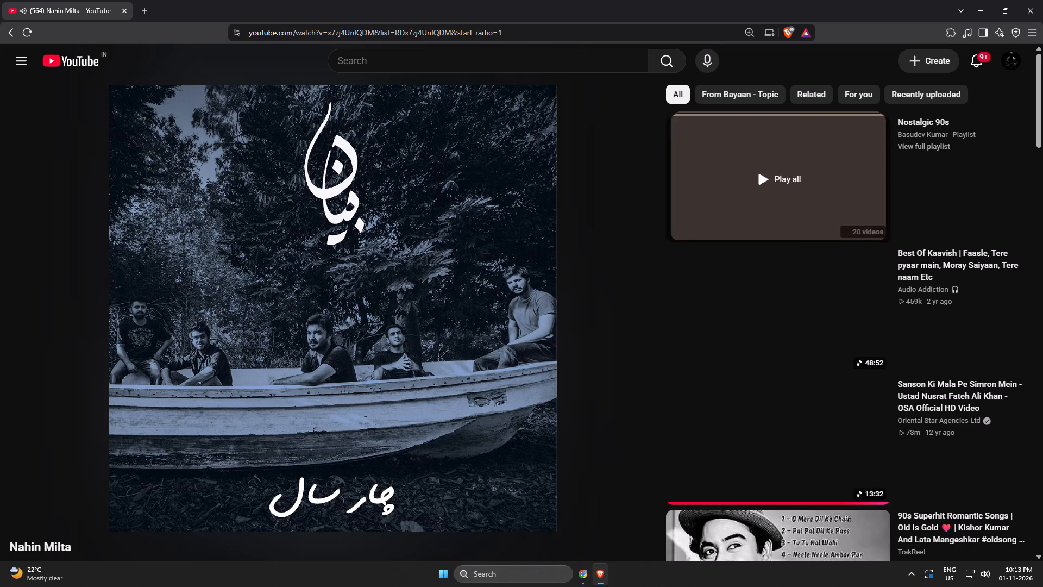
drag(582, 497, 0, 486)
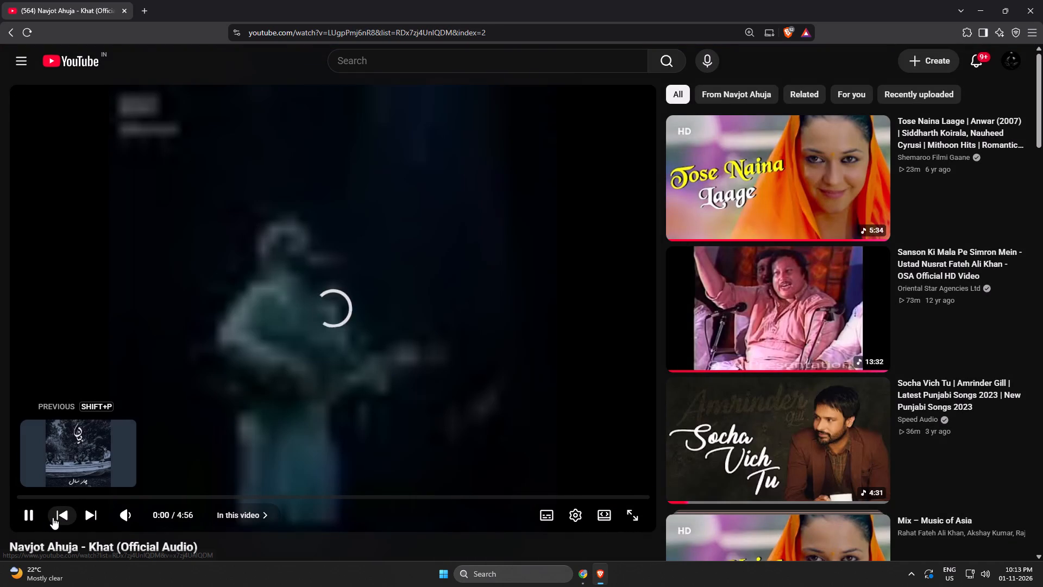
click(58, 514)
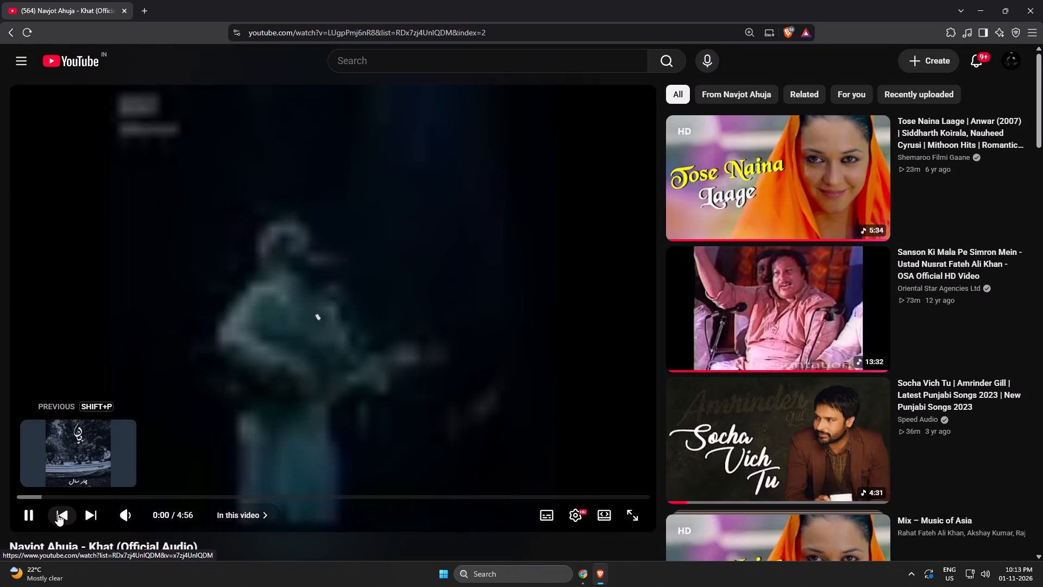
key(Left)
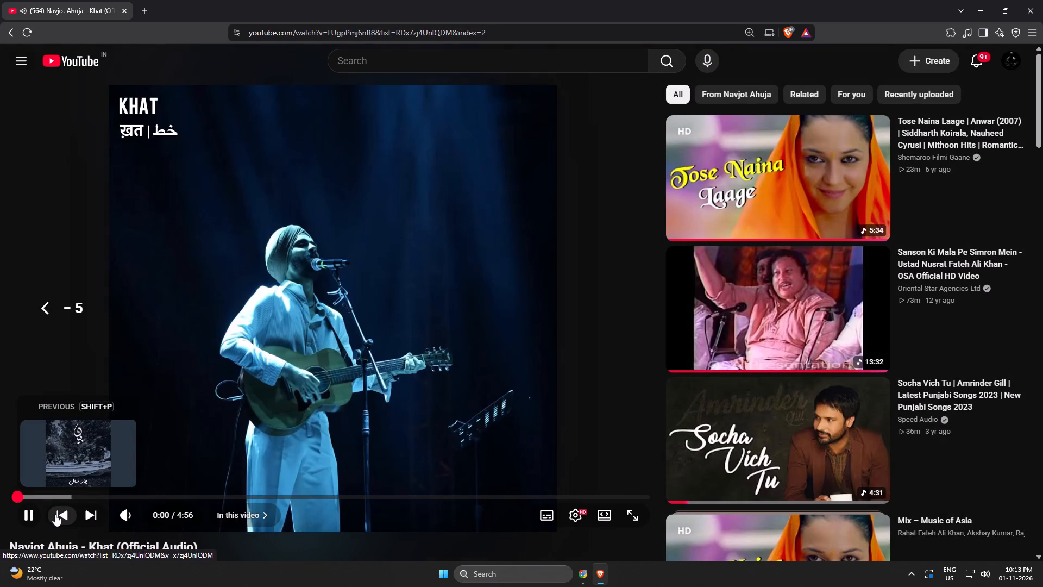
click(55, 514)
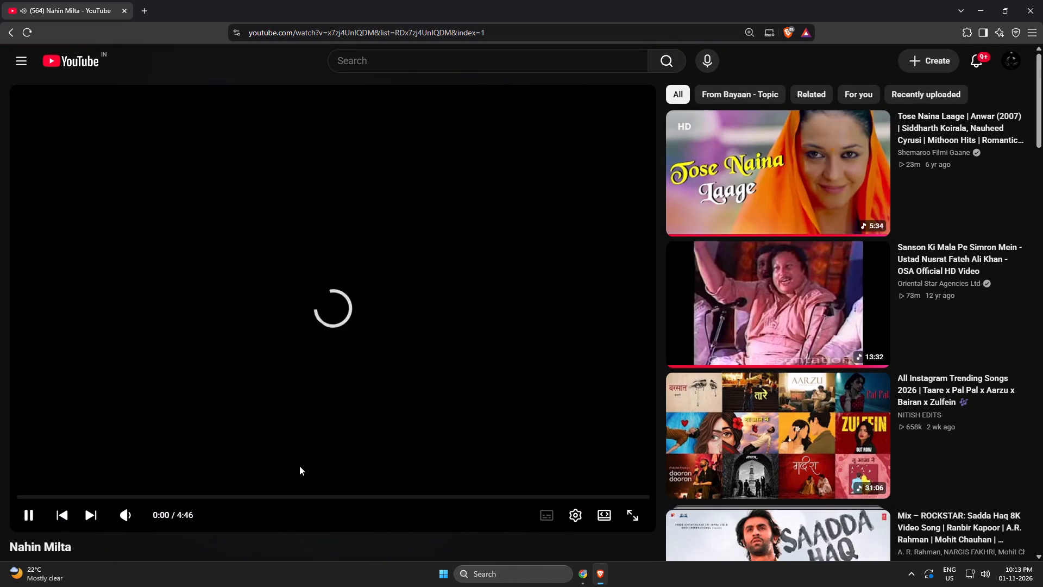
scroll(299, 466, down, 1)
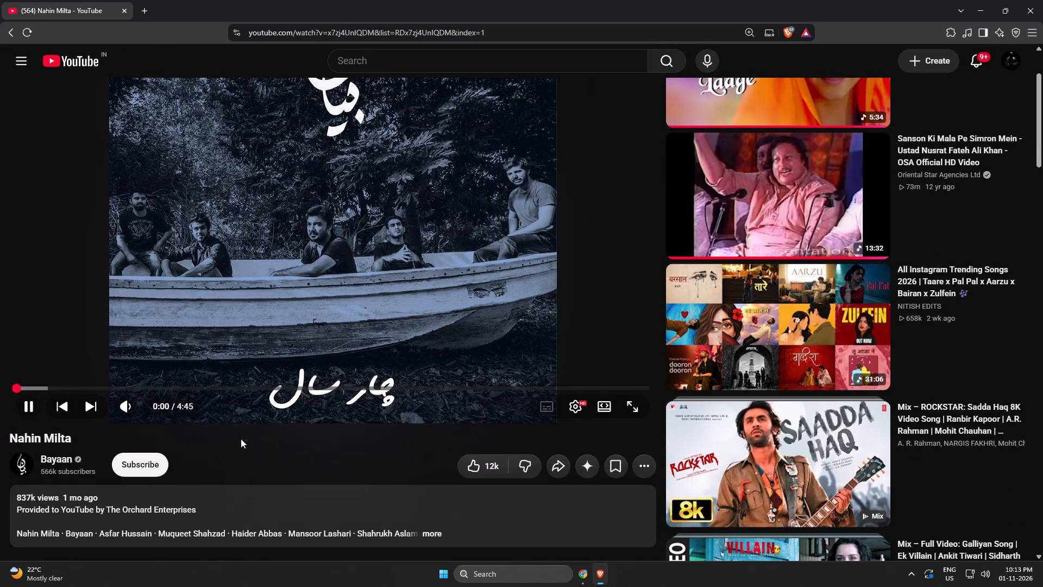
Switch back to Chrome, add meesho_2026-10-31_te6lr (1) as the product's front image and continue to the product details.
click(588, 569)
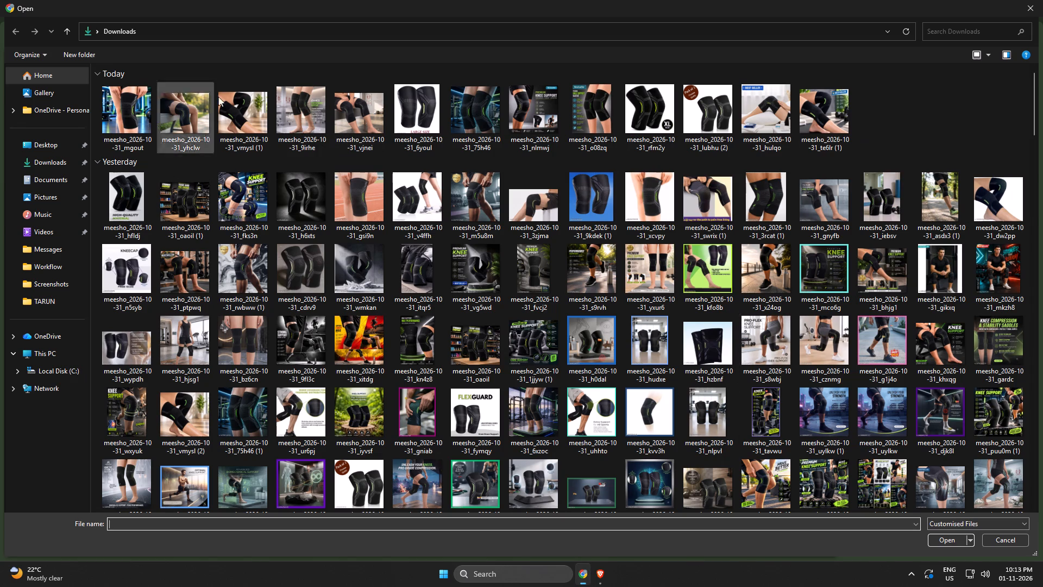
click(805, 97)
click(946, 537)
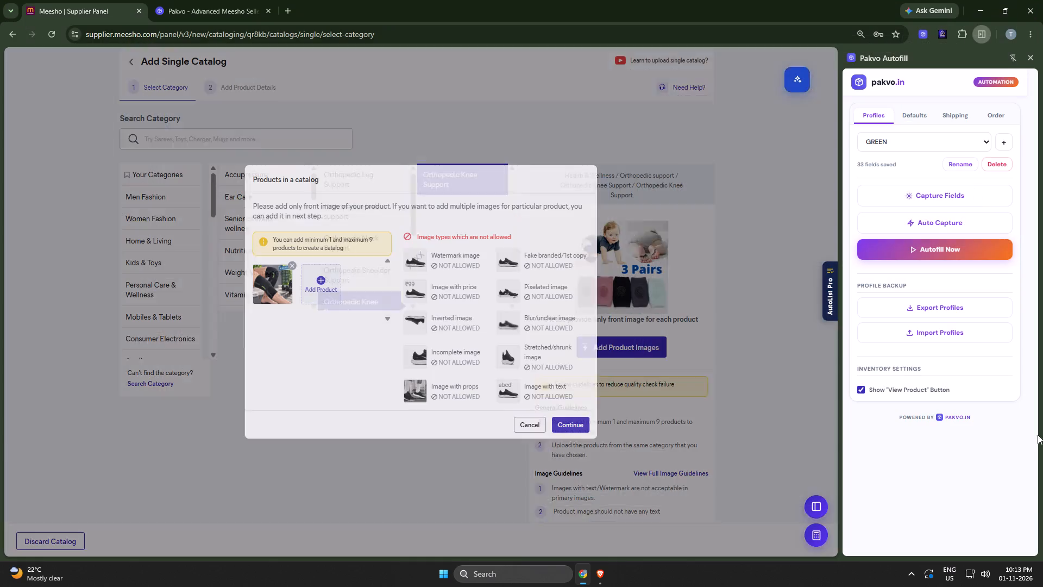
click(569, 429)
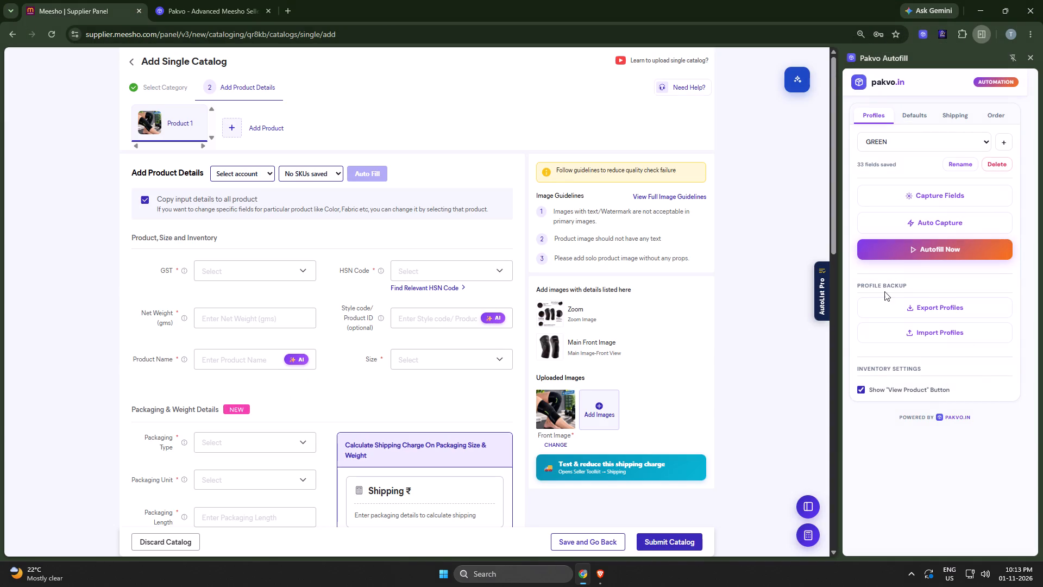
Autofill the product details form from the GREEN profile.
click(908, 249)
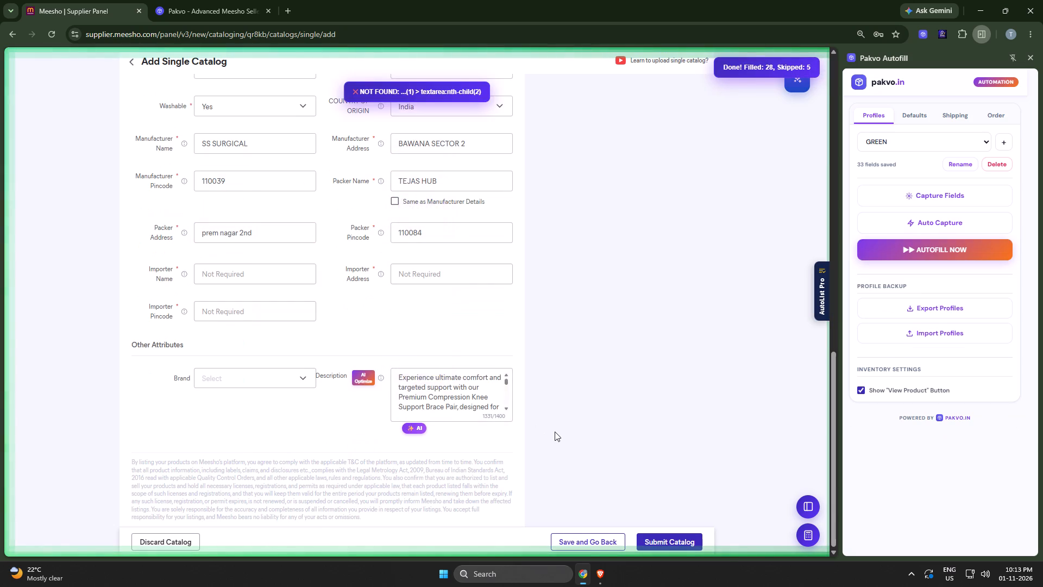
Set the product's size to Free Size.
scroll(555, 432, up, 9)
click(454, 364)
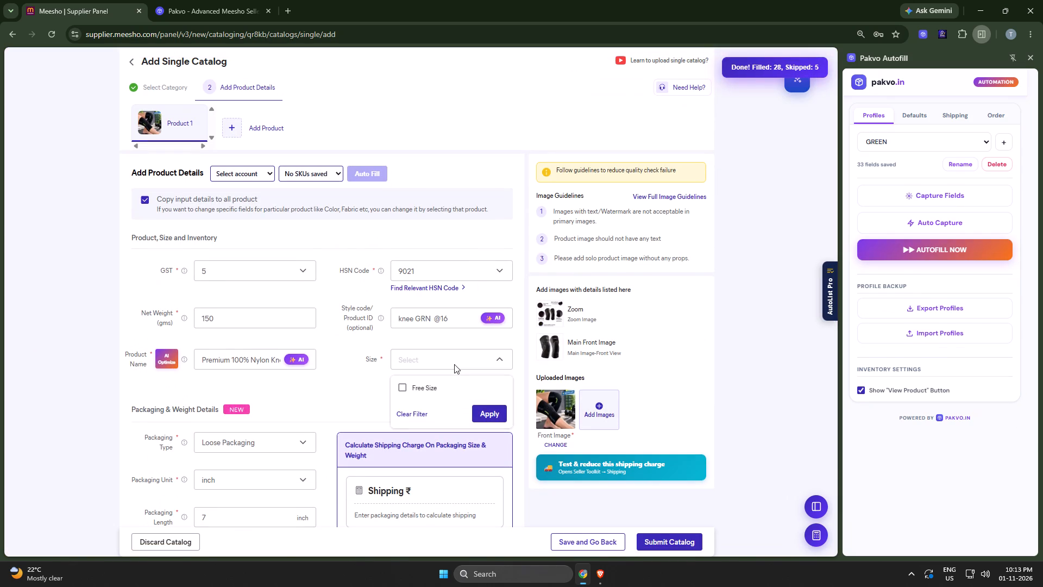
click(402, 390)
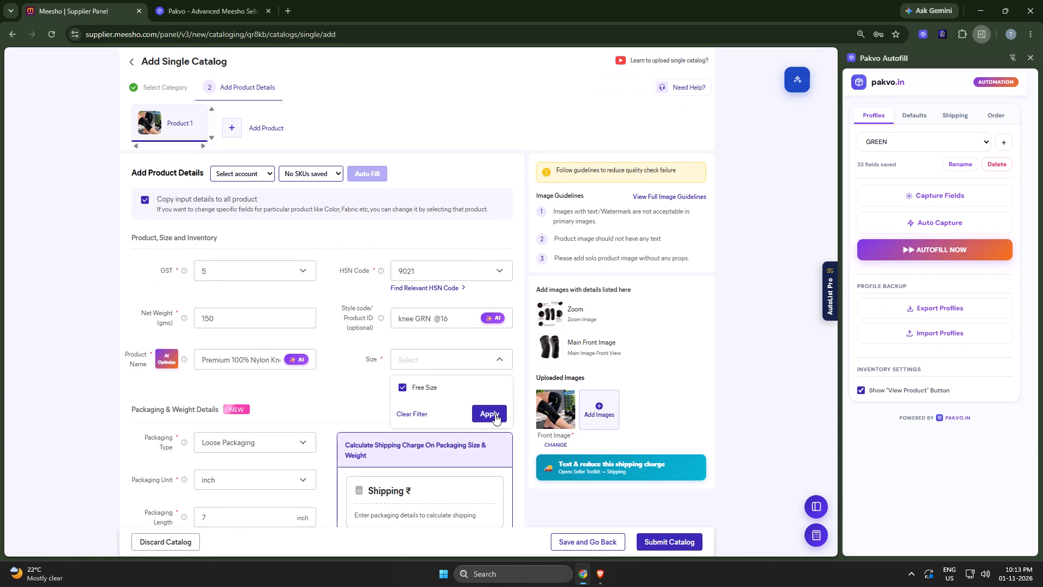
click(495, 414)
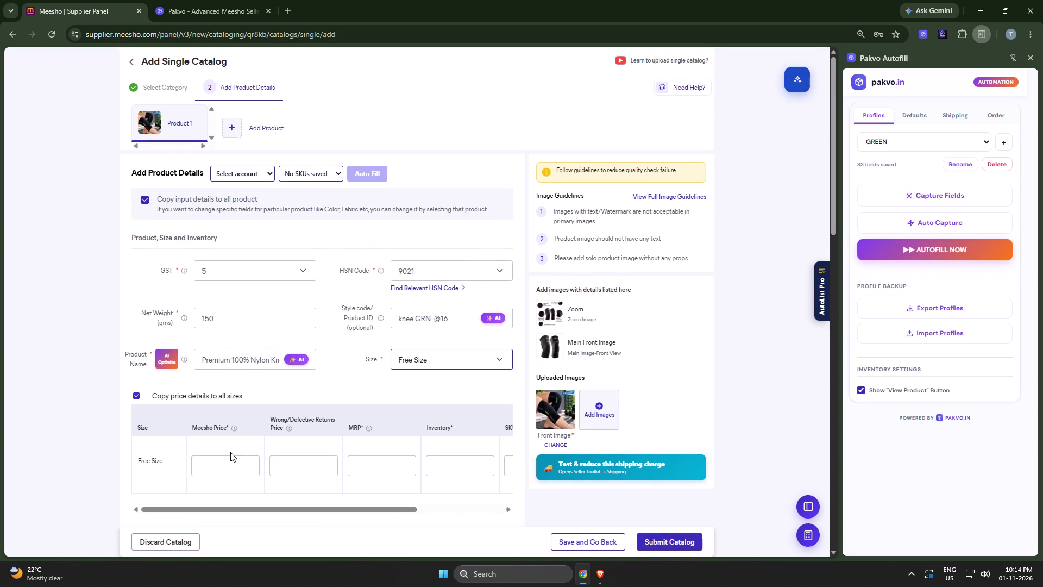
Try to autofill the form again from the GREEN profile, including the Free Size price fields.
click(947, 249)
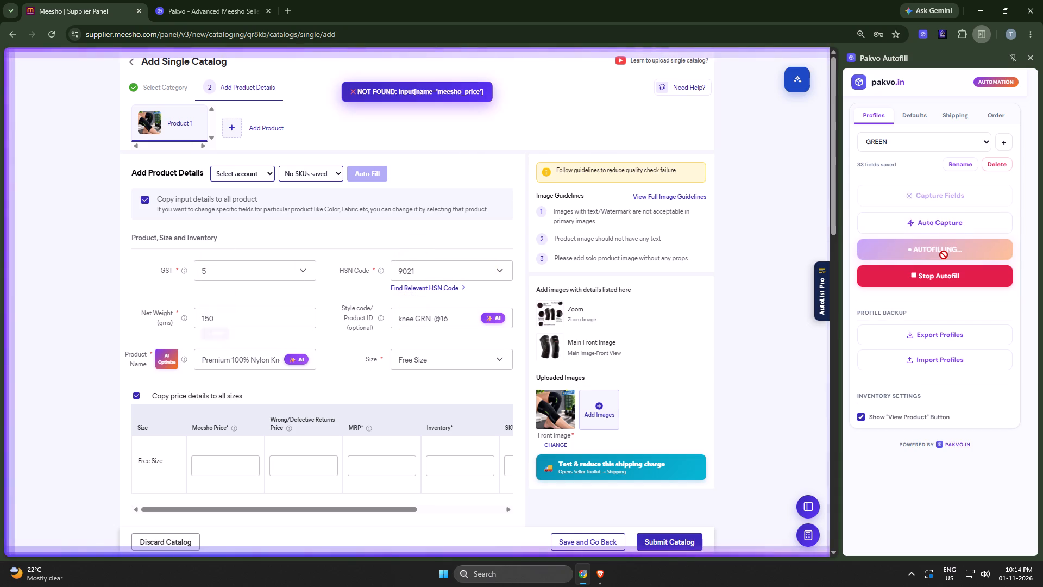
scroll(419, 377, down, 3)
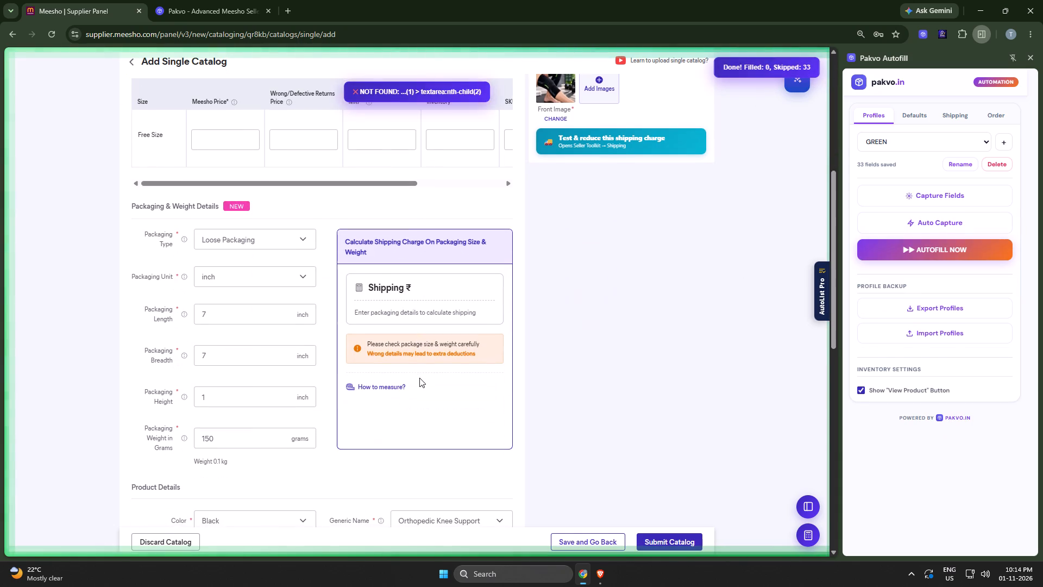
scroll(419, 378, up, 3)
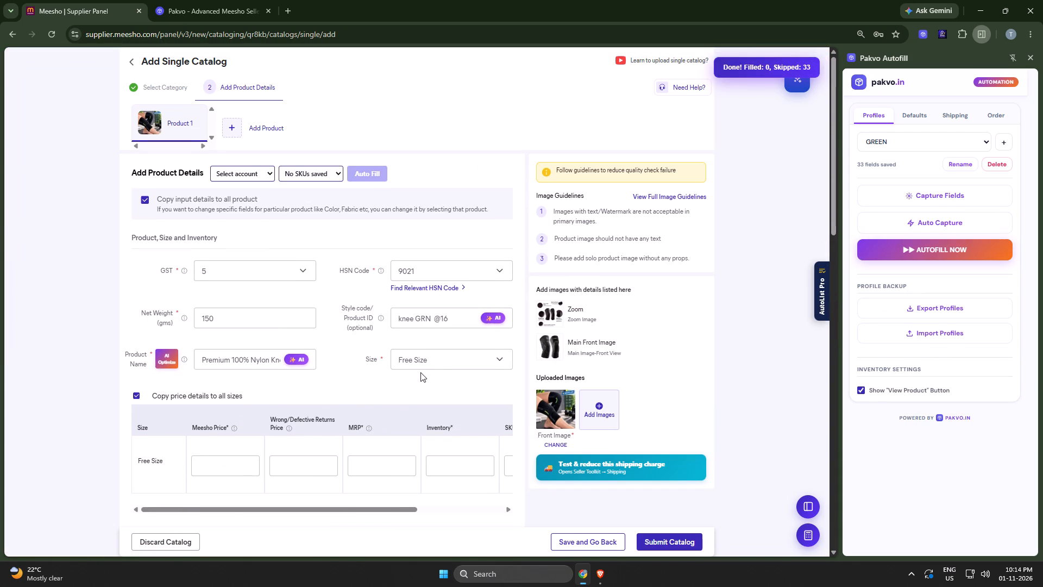
click(454, 319)
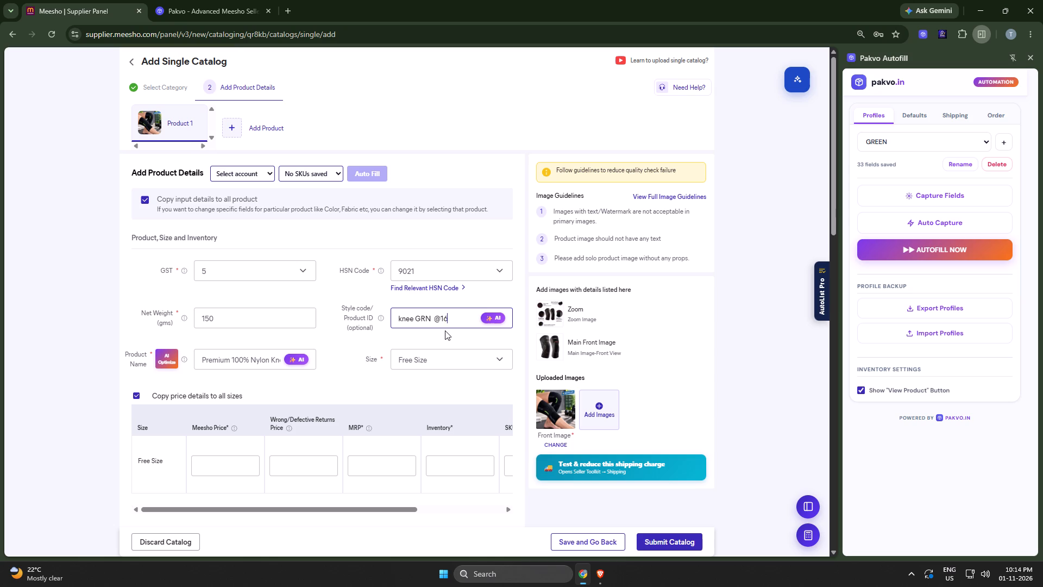
key(BackSpace)
key(BackSpace)
text(17)
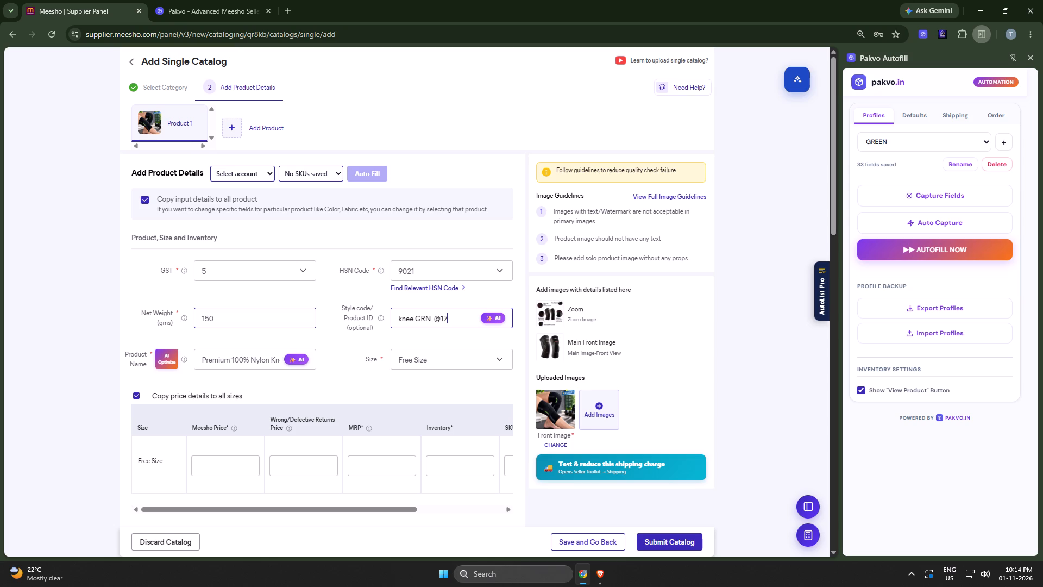
Set the product's net weight to 130 grams.
double_click(274, 320)
click(274, 320)
key(BackSpace)
key(BackSpace)
text(30)
Run AI Optimize on the product name.
click(165, 360)
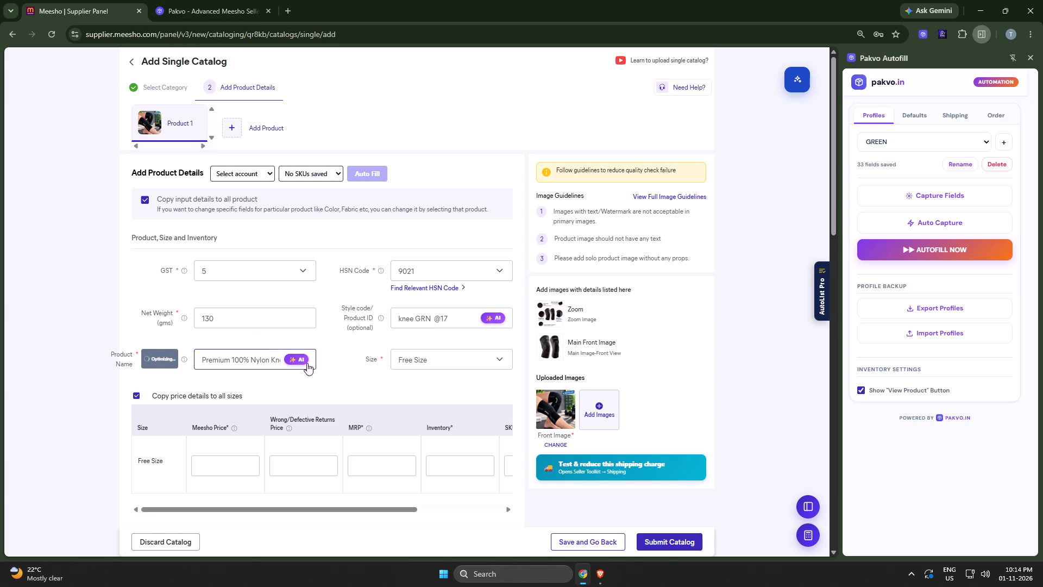
Load the uploaded front image into Seller Toolkit's shipping charge test and try to start the test.
scroll(336, 366, down, 1)
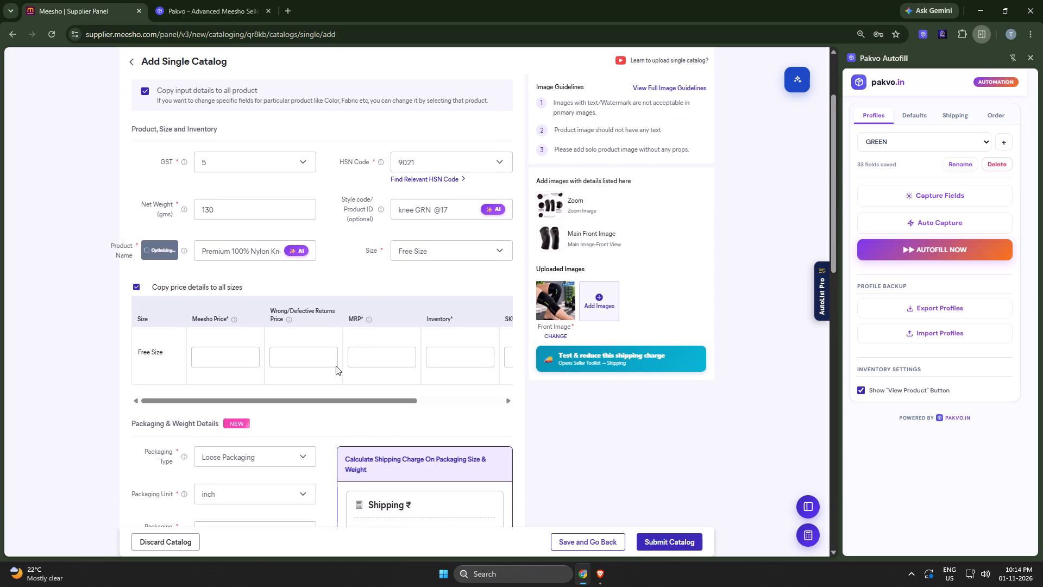
click(580, 354)
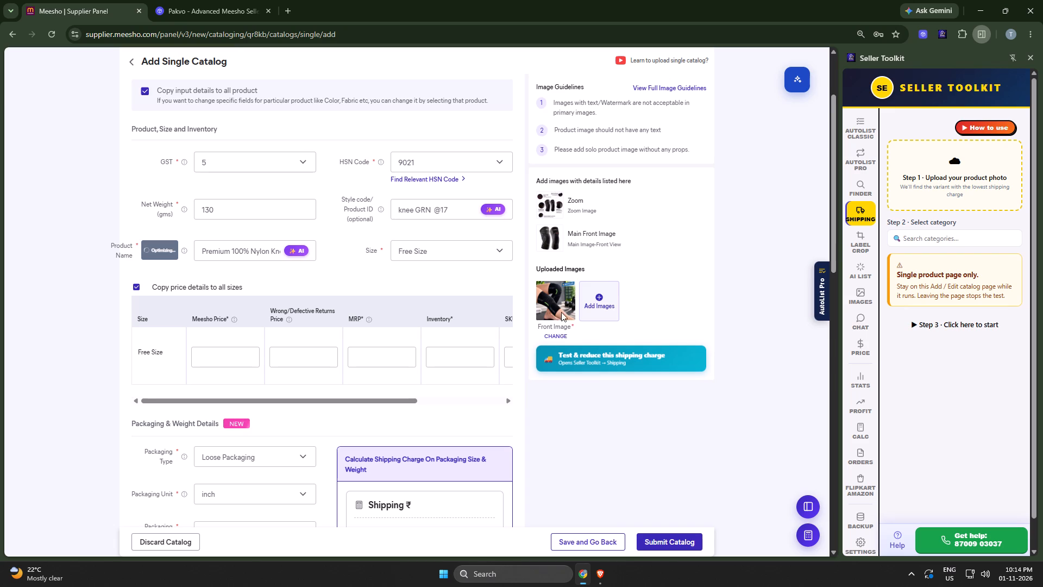
drag(556, 309, 926, 200)
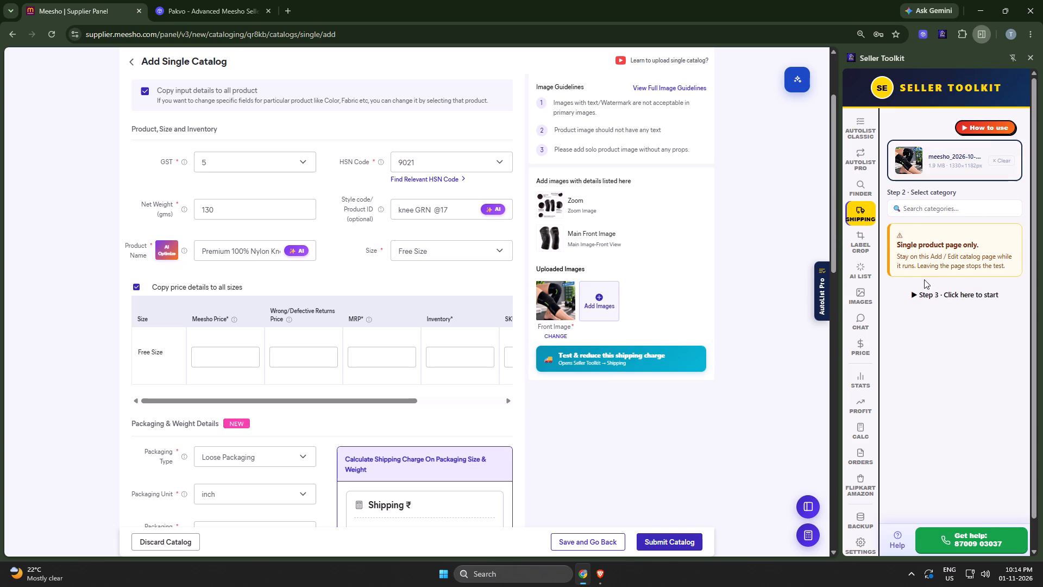
click(922, 294)
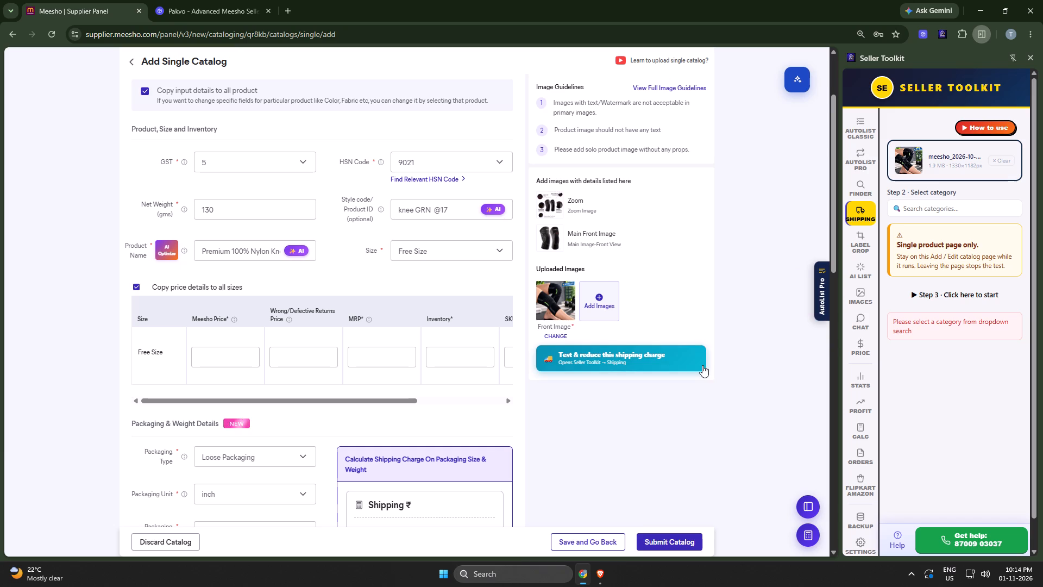
scroll(432, 380, down, 2)
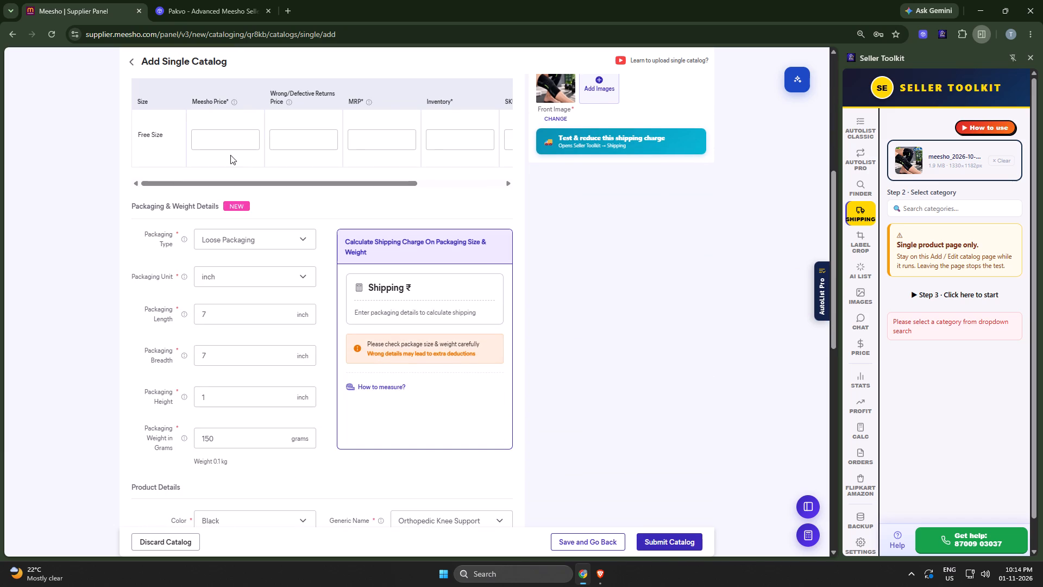
Fill the Free Size row with Meesho price 130, wrong/defective returns price 129, MRP 899 and inventory 999.
click(230, 141)
key(1)
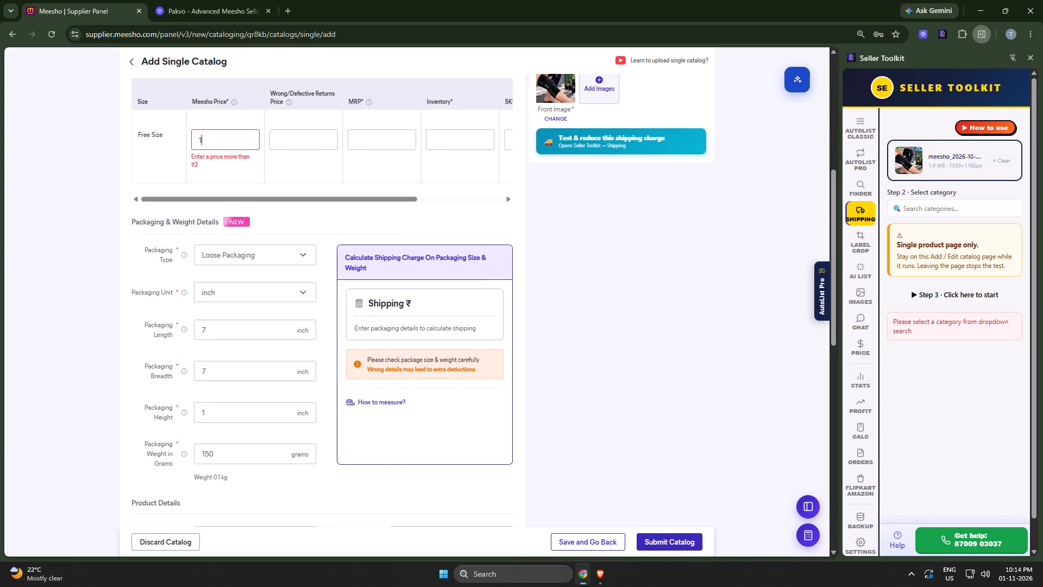
text(30)
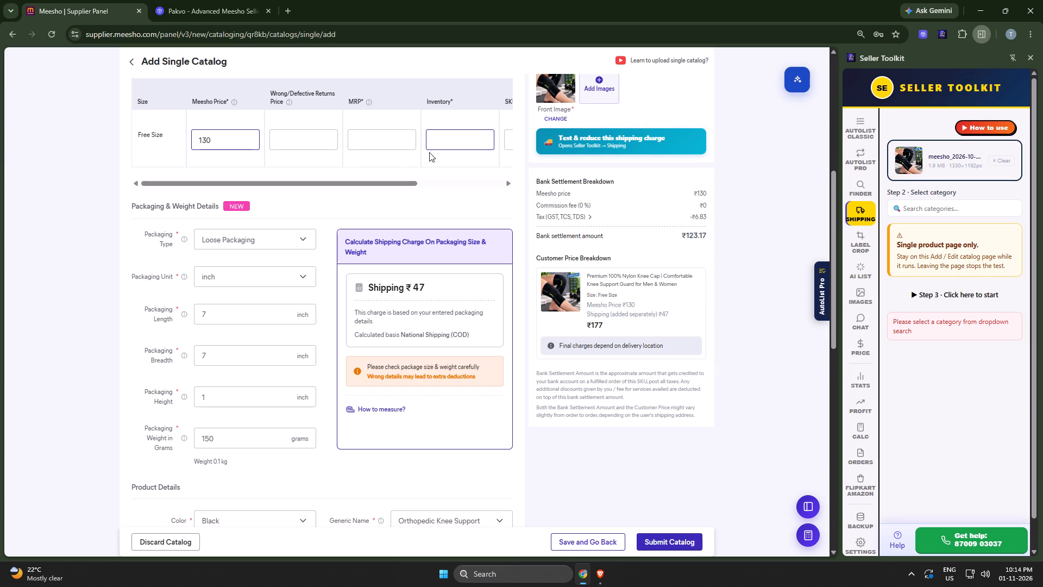
click(293, 137)
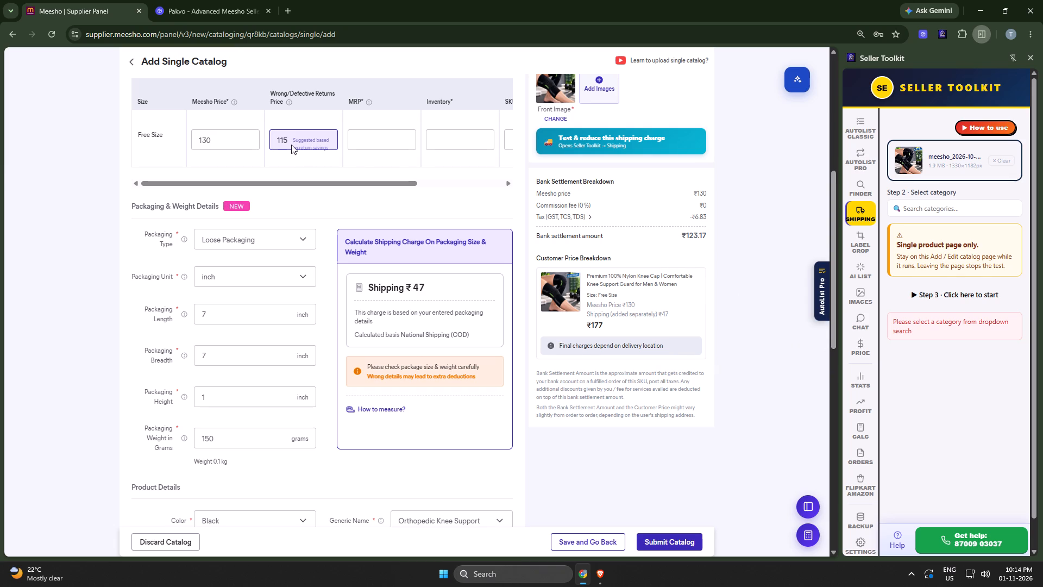
key(BackSpace)
key(BackSpace)
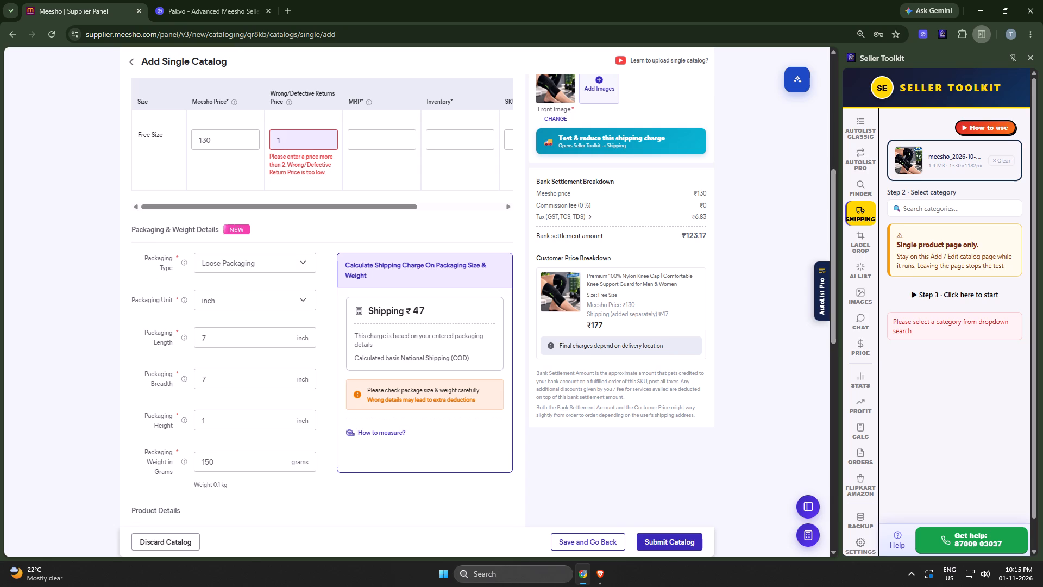
text(29)
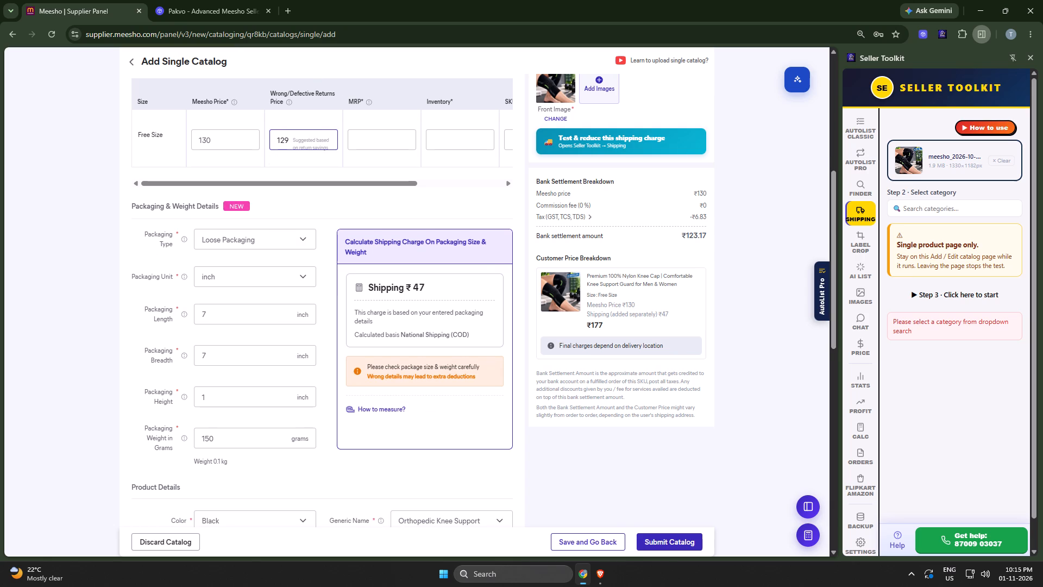
click(399, 148)
text(899)
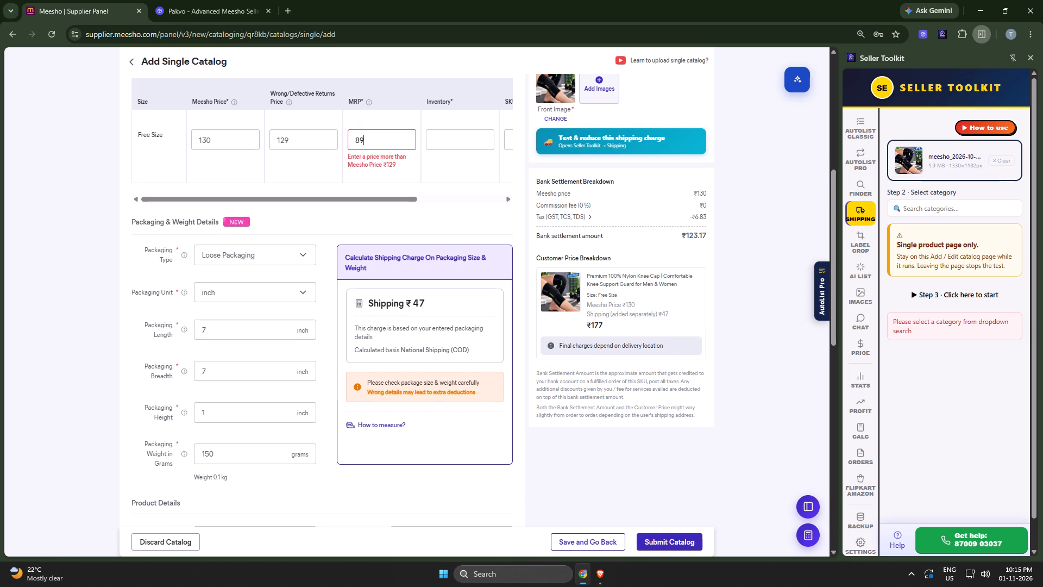
click(453, 133)
text(999)
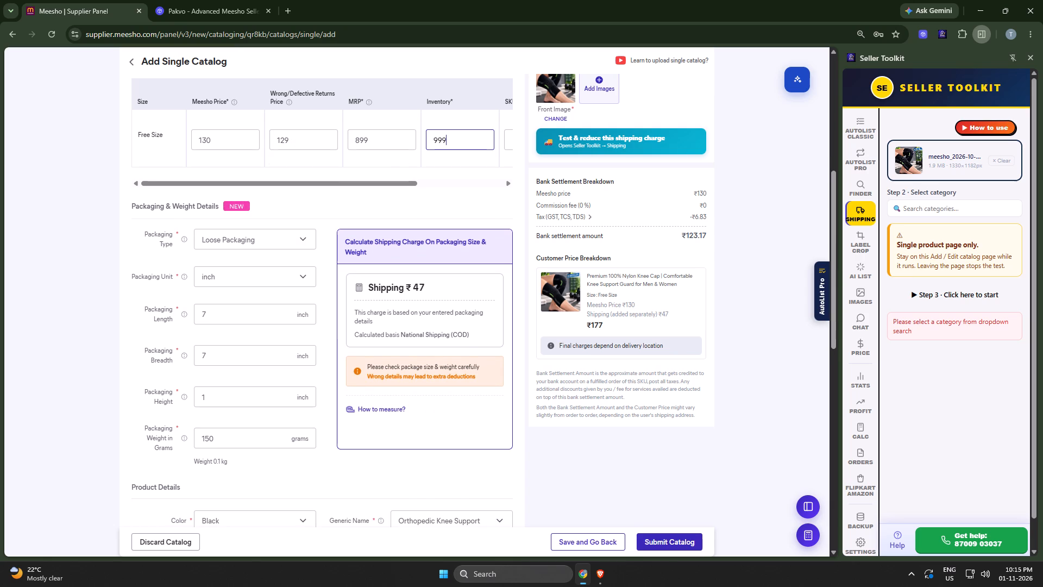
Clear all existing text from the product's Description under Other Attributes.
scroll(455, 228, down, 7)
scroll(461, 417, down, 2)
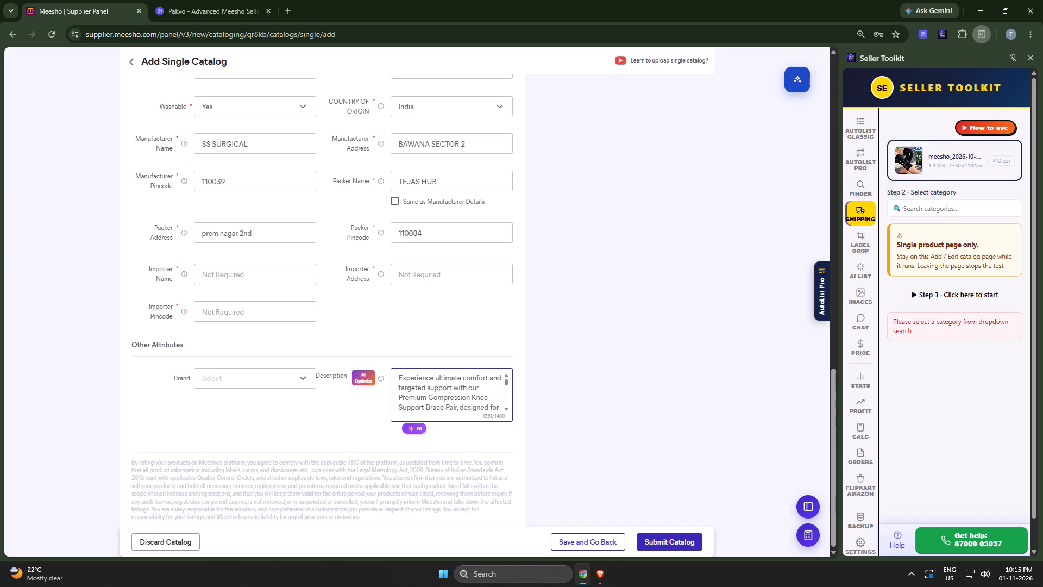
scroll(461, 414, down, 10)
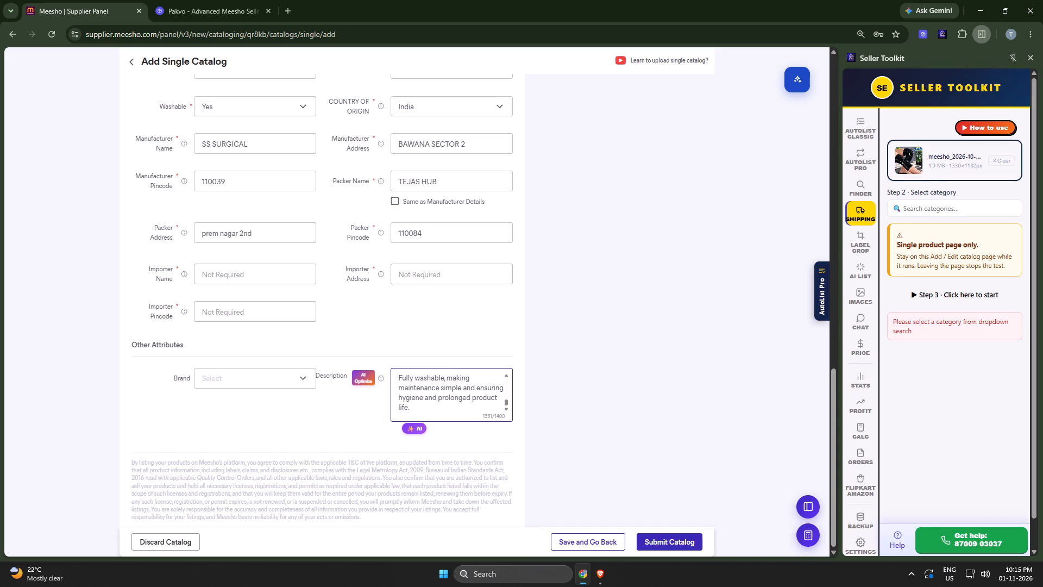
triple_click(451, 401)
click(451, 401)
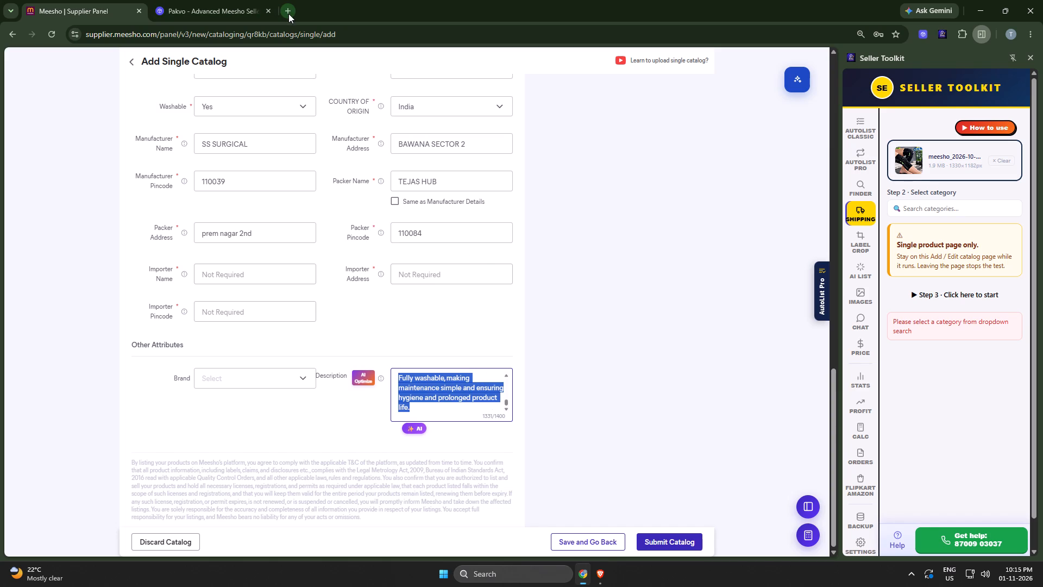
key(ctrl+a)
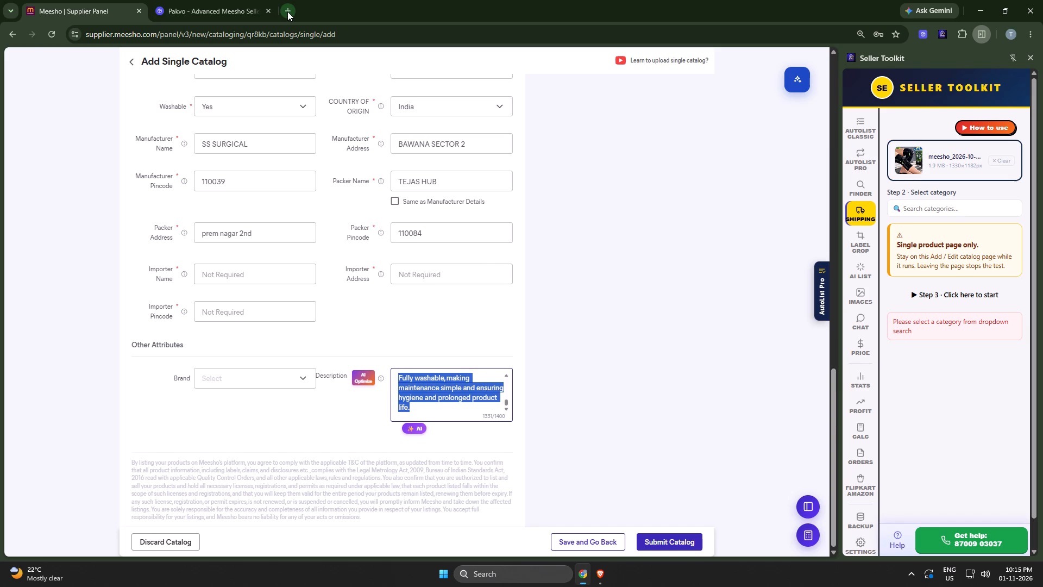
key(BackSpace)
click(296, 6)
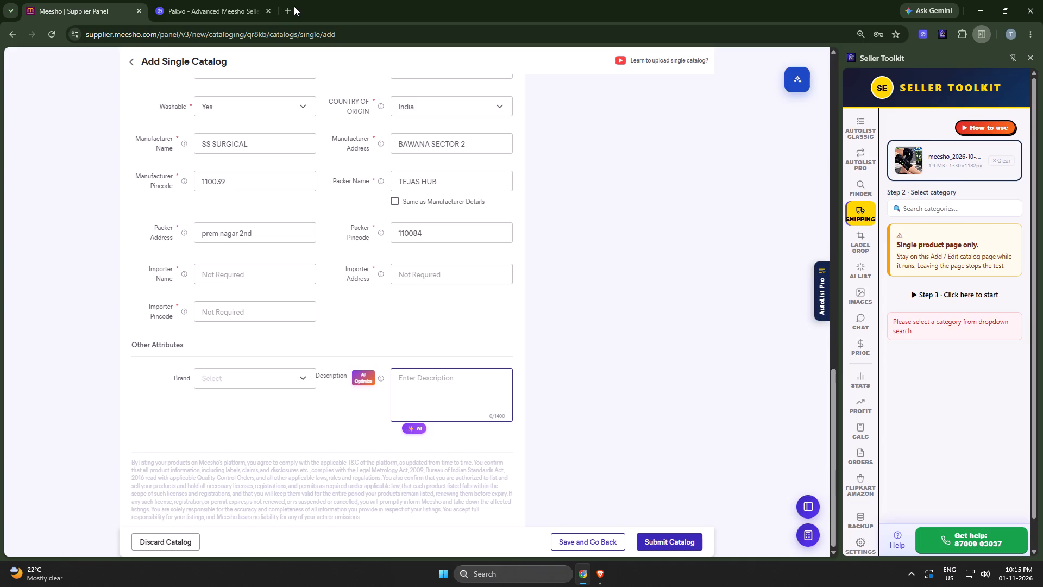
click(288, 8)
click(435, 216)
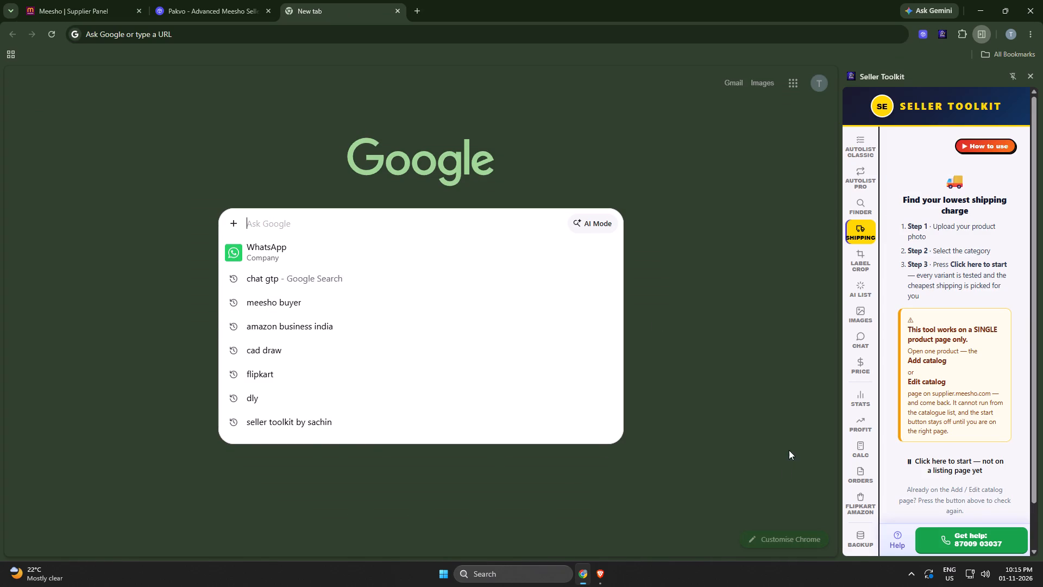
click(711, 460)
click(977, 7)
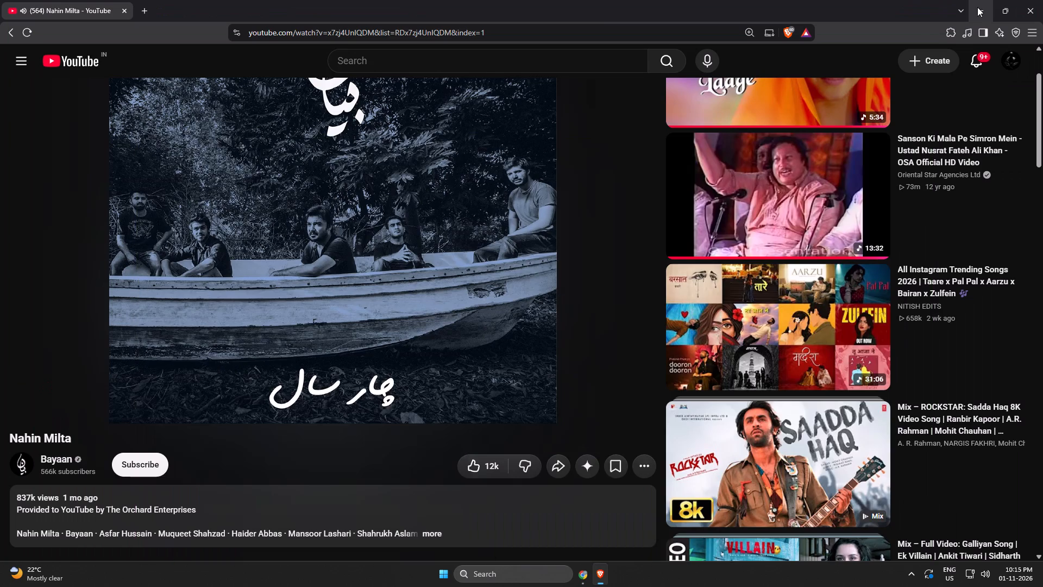
click(975, 3)
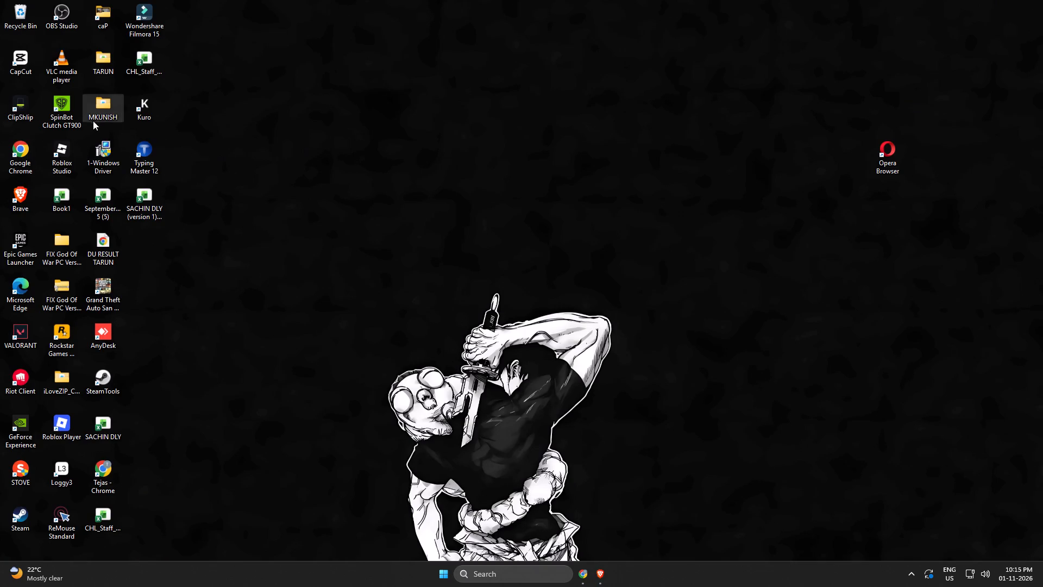
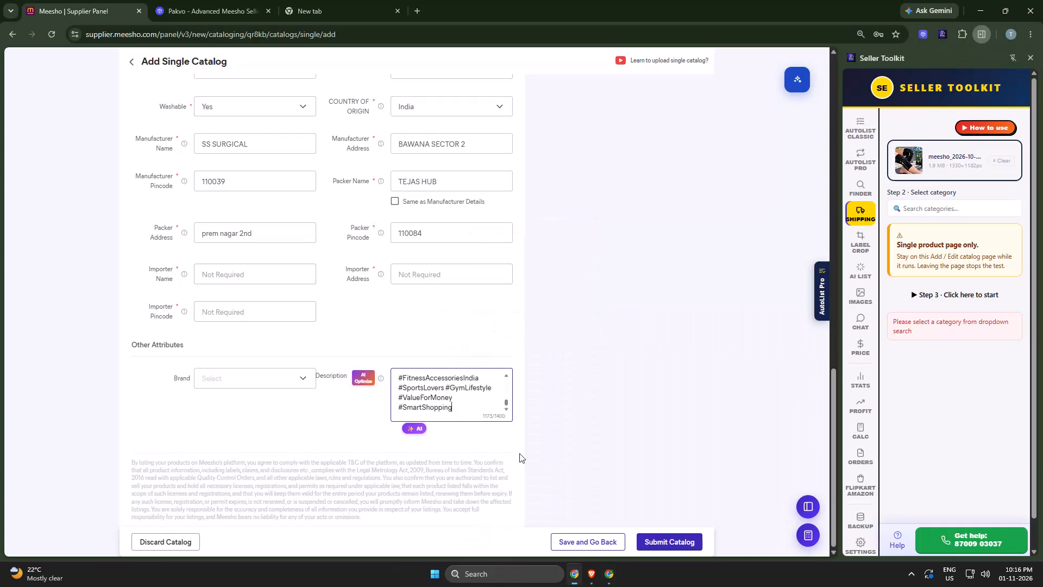
Copy the ChatGPT keyword paragraph ending "Sports Lovers ke liye Knee Support." onto a new line after the hashtags in the Meesho Description.
key(shift+Return)
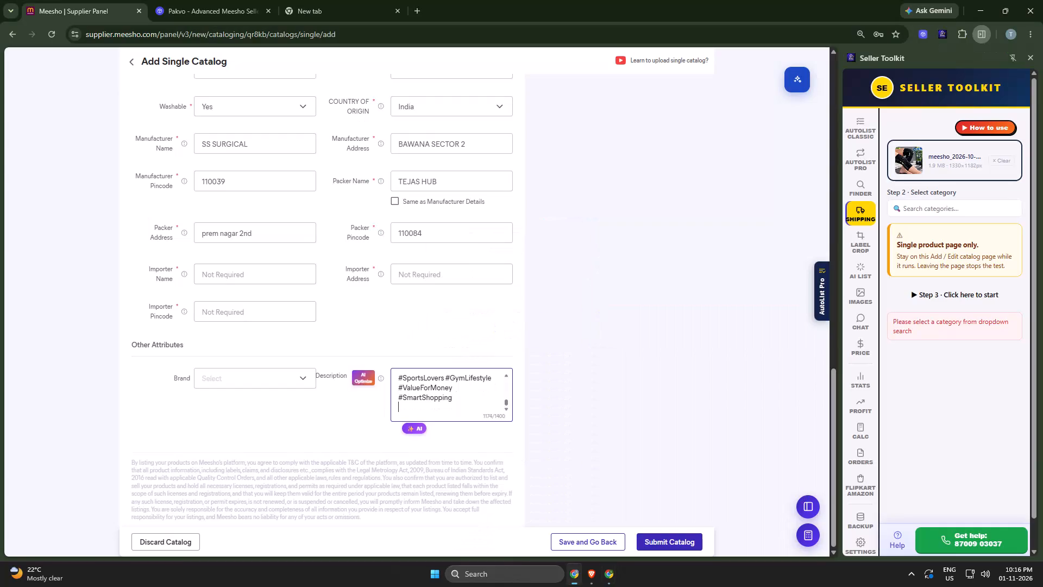
key(ctrl+c)
key(ctrl+c)
key(ctrl+v)
scroll(755, 396, up, 4)
scroll(667, 355, down, 4)
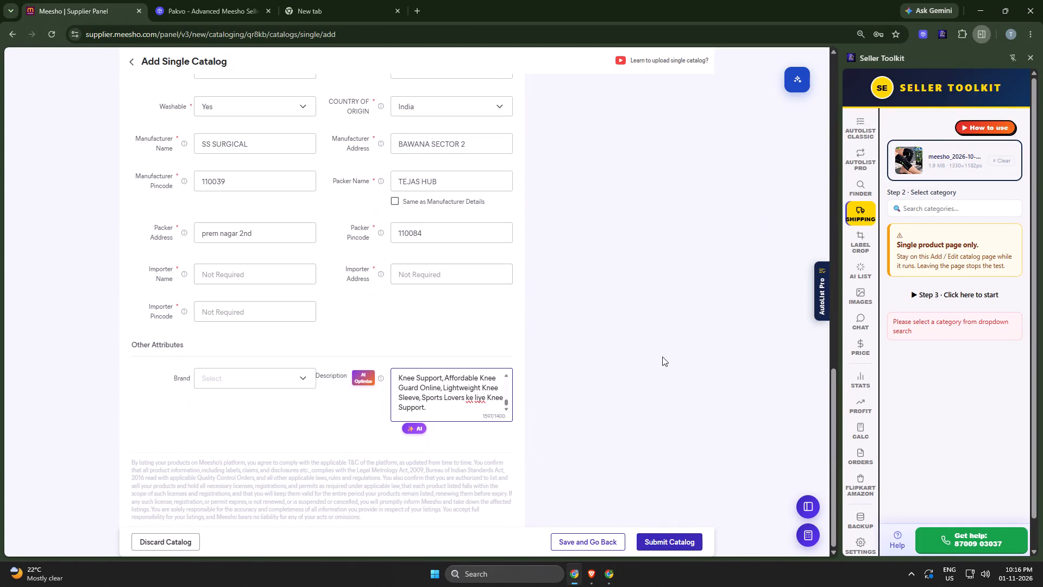
Trim the end of the Description to fit the 1400-character limit, deleting everything after "Workout ke liye Stretchable Knee Cap, Premium".
drag(437, 411, 391, 395)
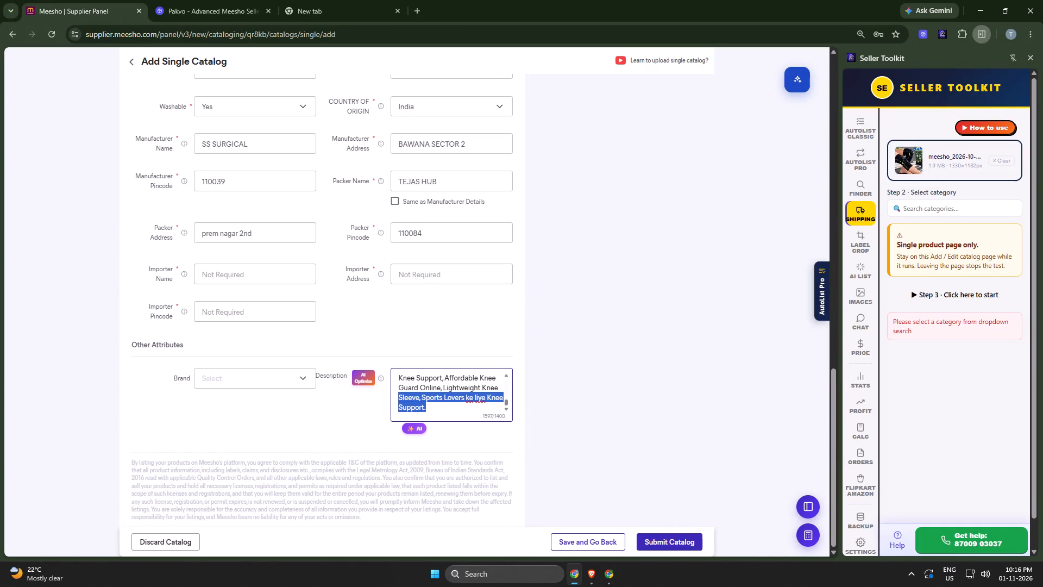
key(BackSpace)
drag(498, 408, 400, 384)
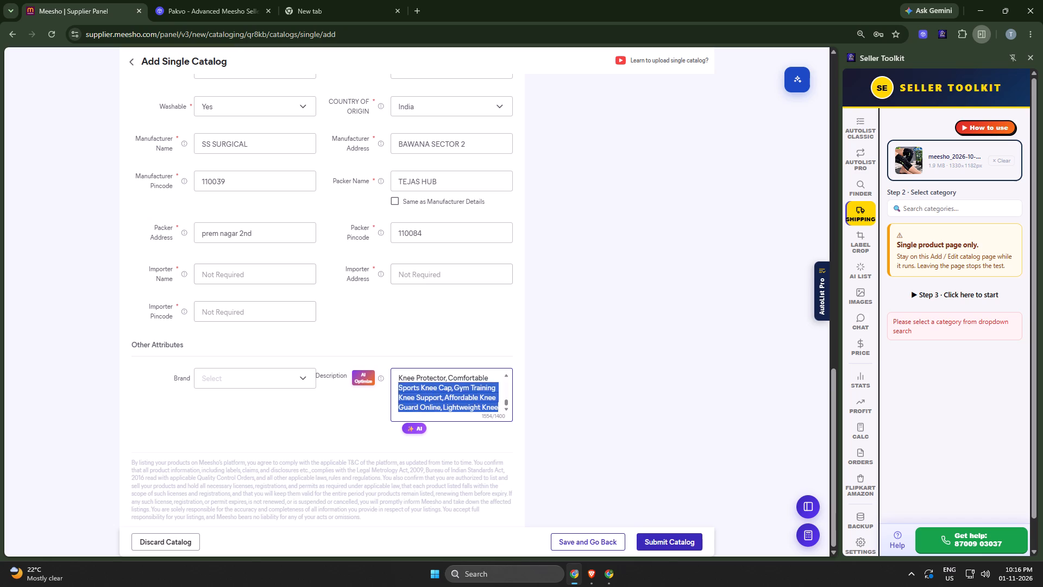
drag(400, 384, 395, 387)
drag(395, 387, 395, 384)
key(BackSpace)
drag(489, 409, 469, 409)
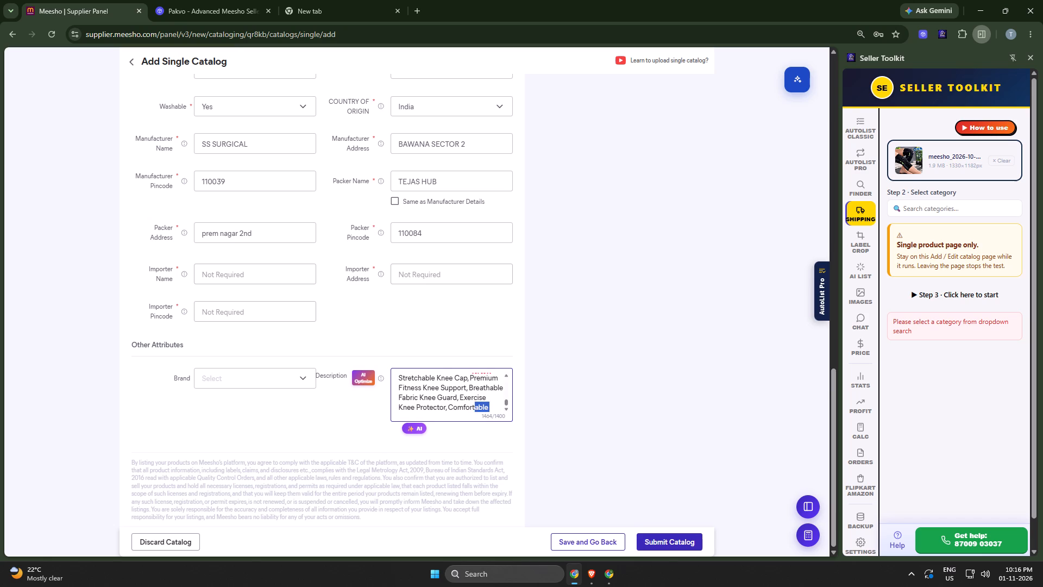
drag(469, 409, 396, 390)
key(BackSpace)
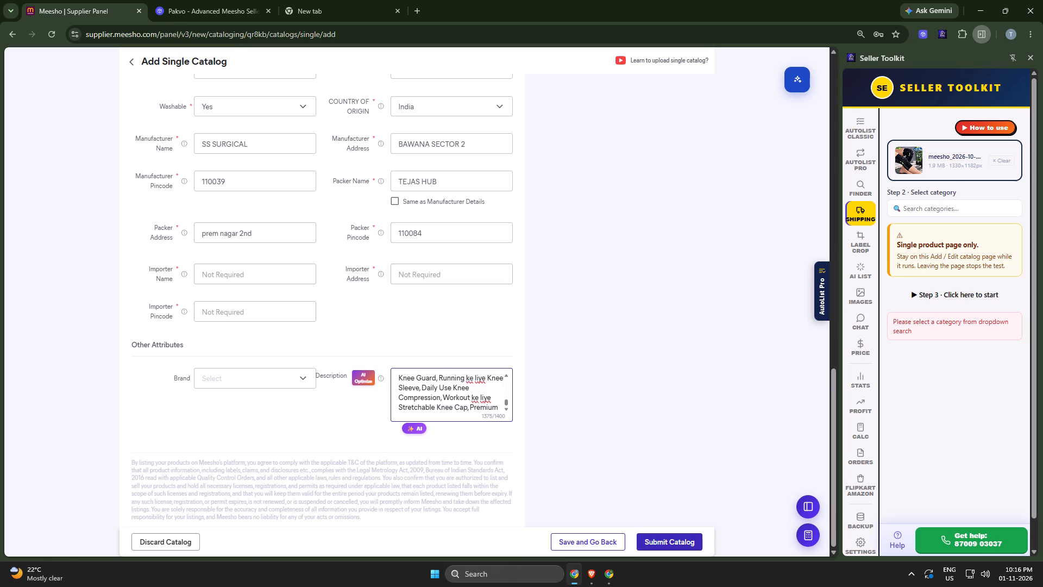
Add the Downloads images meesho_2026-10-31_nlmwj and meesho_2026-10-31_o08zq as further product images.
scroll(565, 320, up, 8)
click(594, 372)
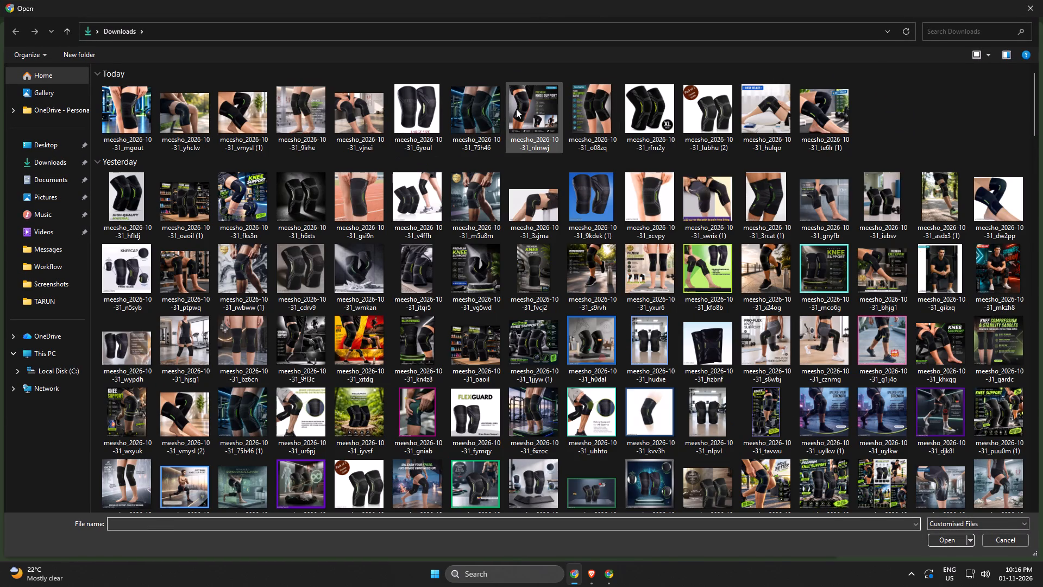
ctrl+click(516, 109)
ctrl+click(571, 104)
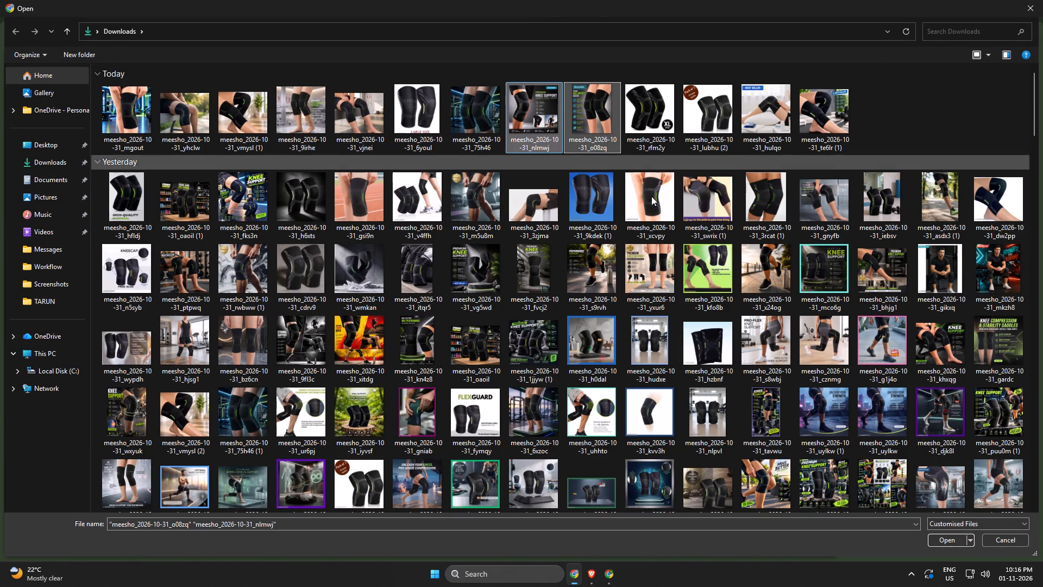
click(948, 538)
Check over the filled form, submit the catalog for quality check and close the new-catalog visibility suggestions.
scroll(661, 383, down, 3)
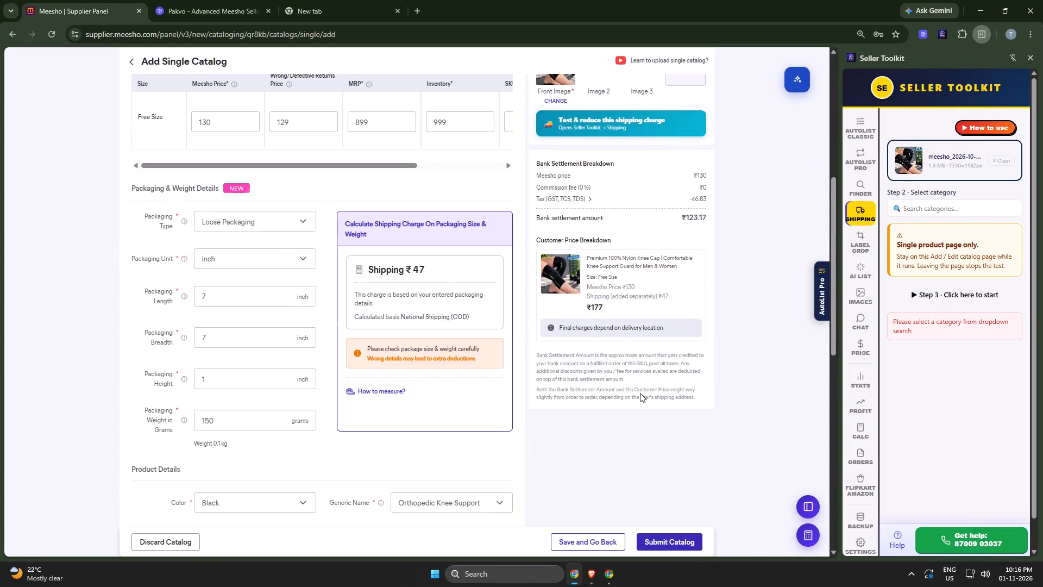
scroll(640, 393, down, 5)
scroll(675, 409, up, 5)
scroll(414, 325, up, 3)
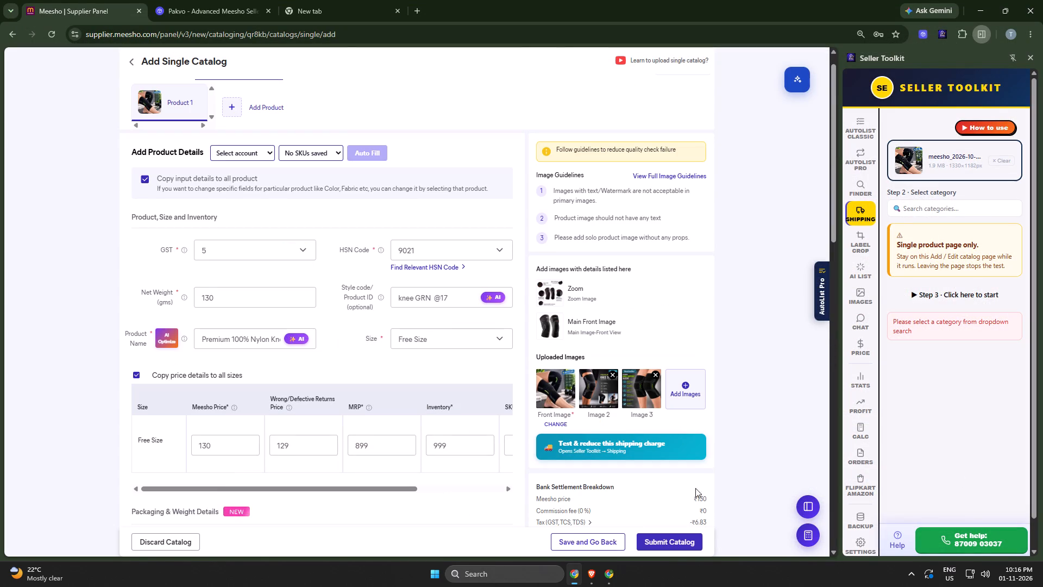
click(666, 540)
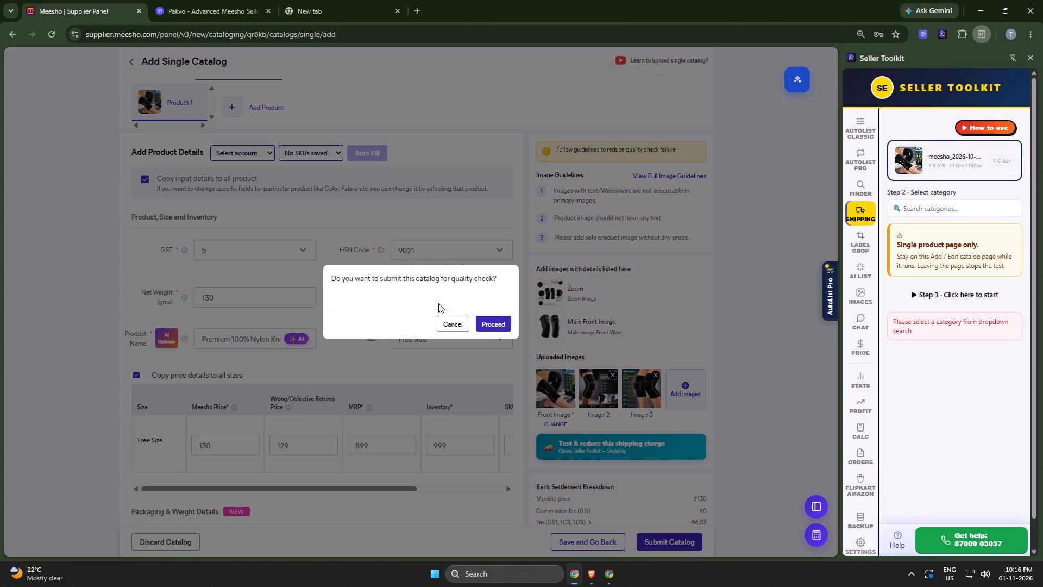
click(494, 323)
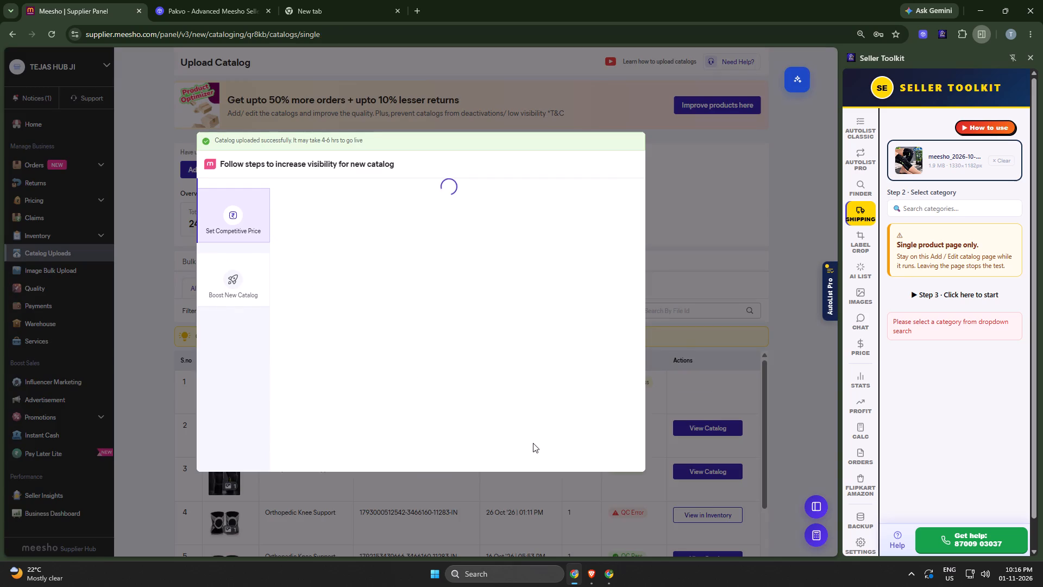
click(544, 450)
click(629, 167)
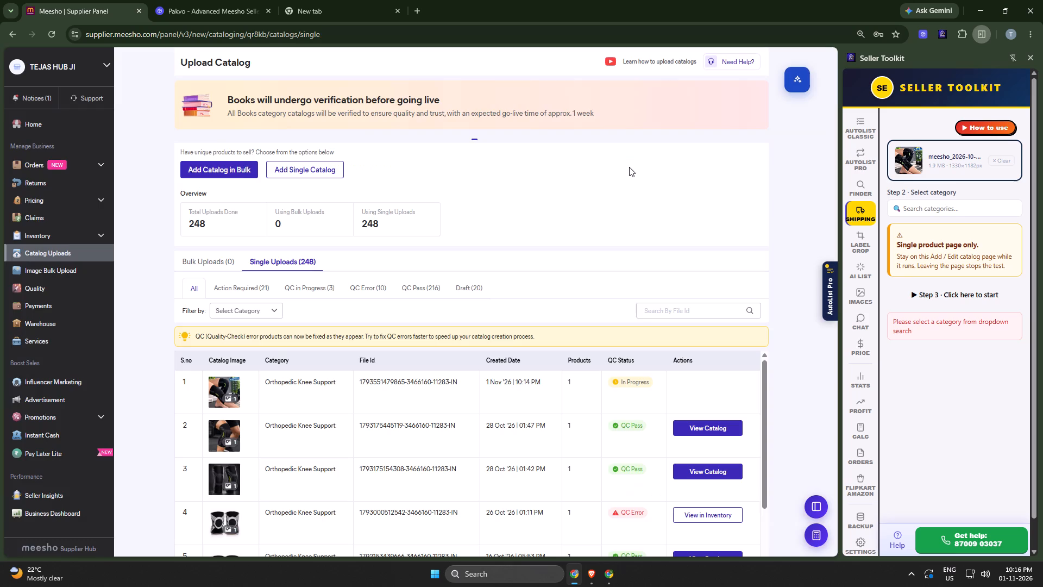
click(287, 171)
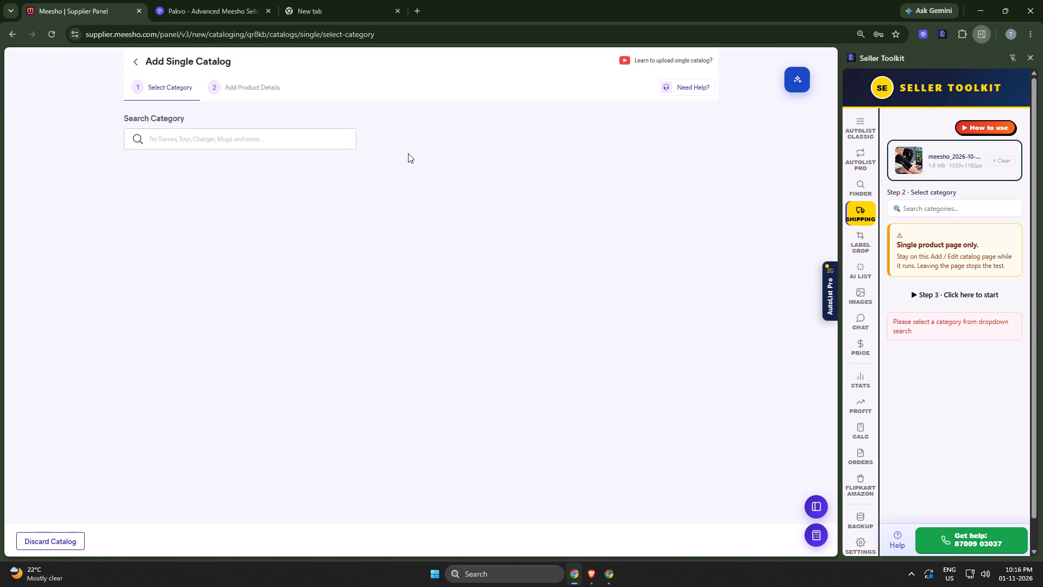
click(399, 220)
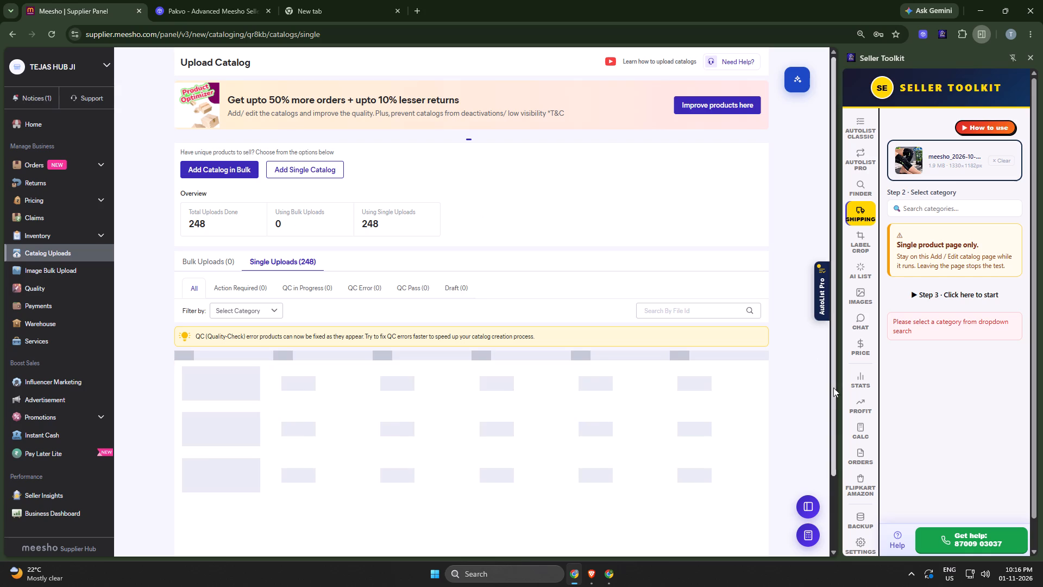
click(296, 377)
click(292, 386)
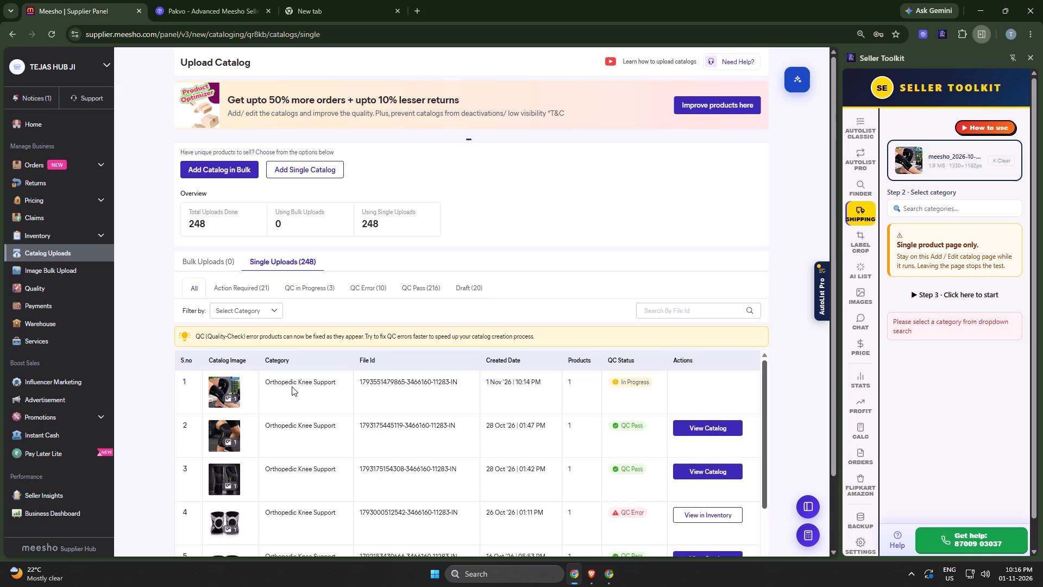
Reload the catalog uploads list and view the error details of the newest Orthopedic Knee Support catalog.
click(44, 33)
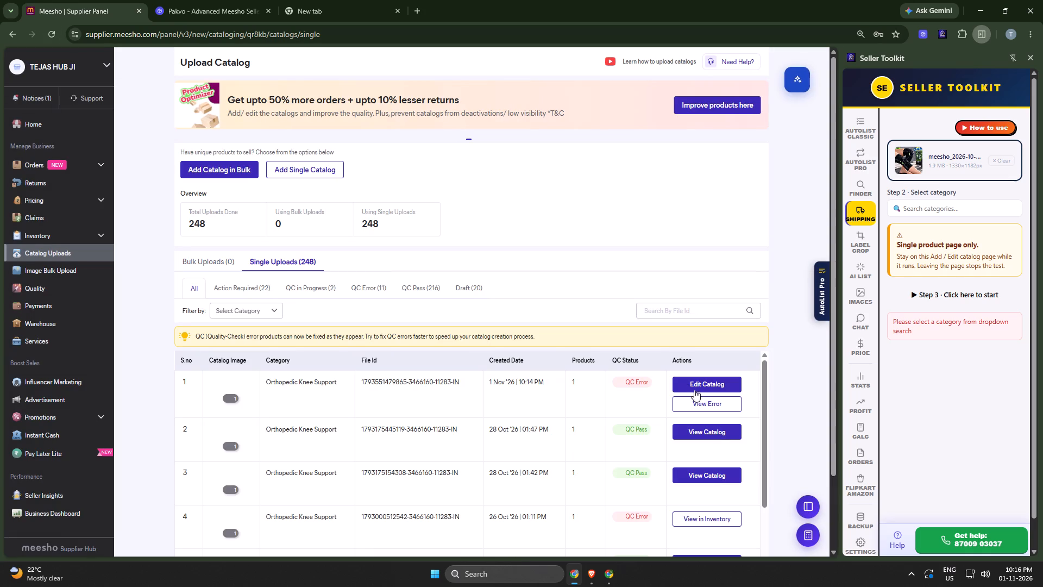
click(707, 405)
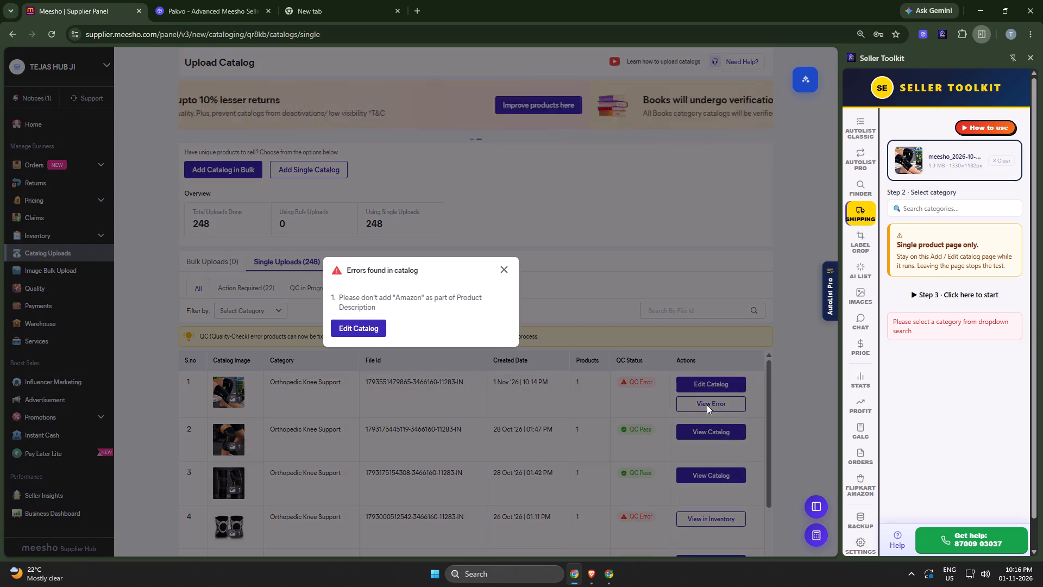
click(505, 270)
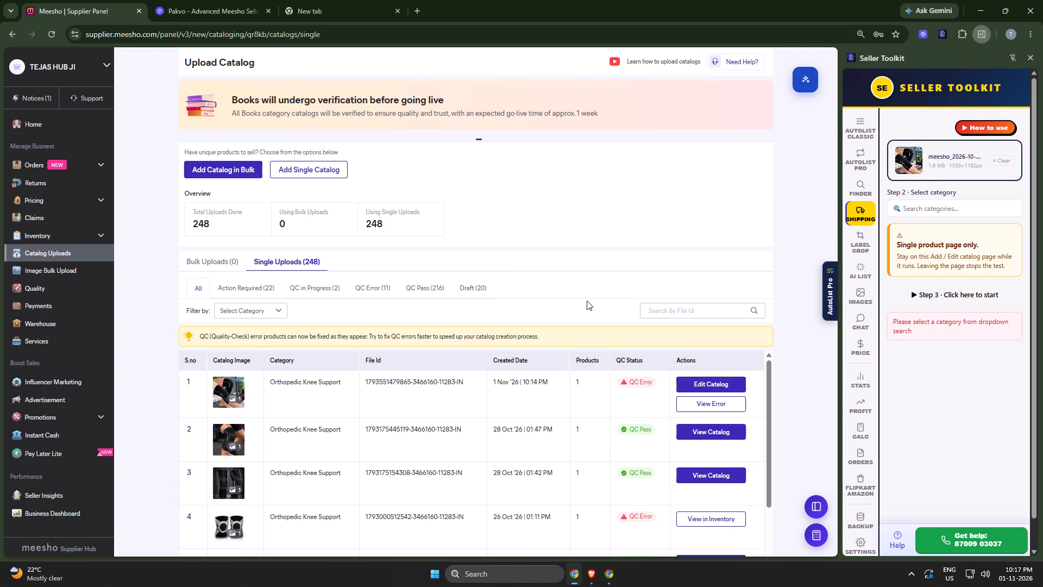
Edit the newest Orthopedic Knee Support catalog and delete the #AmazonFinds hashtag from its Description.
click(683, 380)
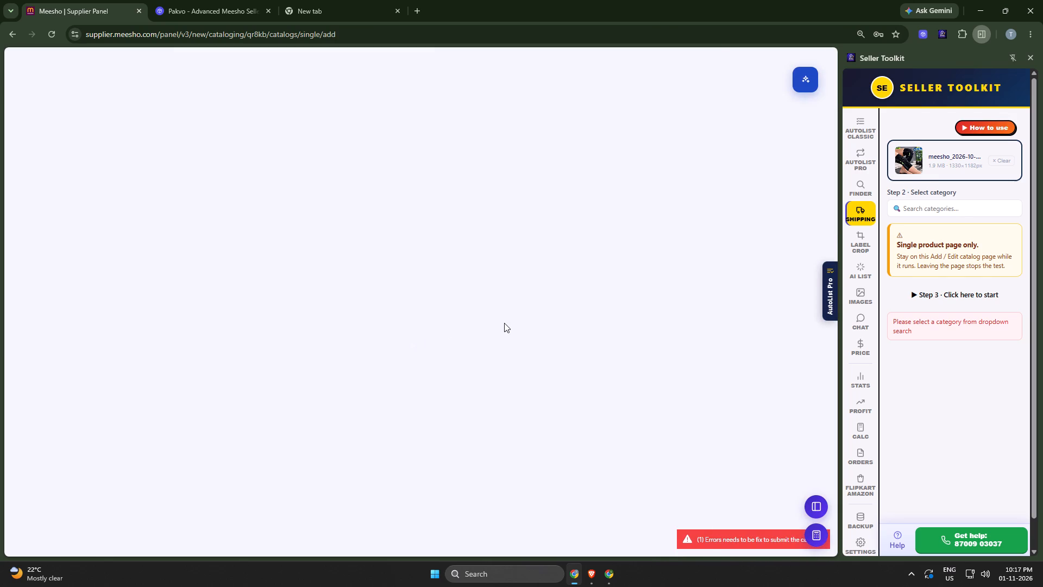
scroll(537, 352, down, 6)
scroll(462, 372, down, 6)
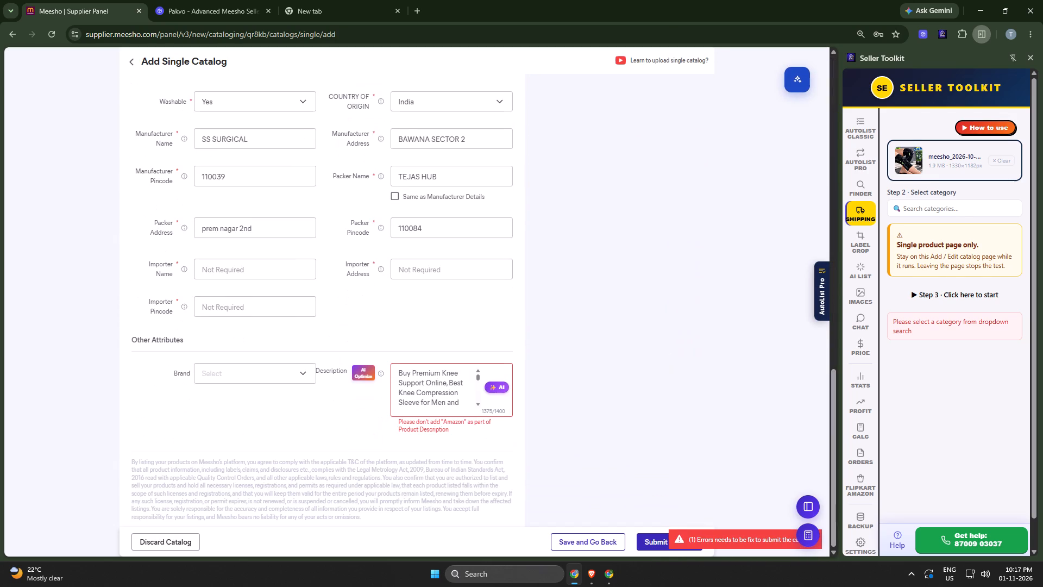
scroll(460, 399, down, 6)
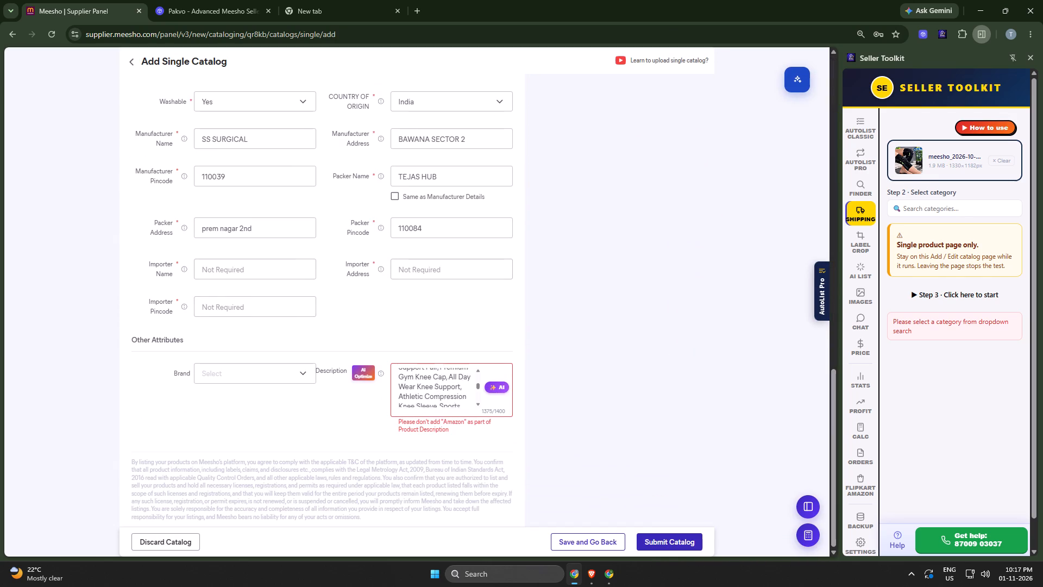
scroll(460, 399, down, 9)
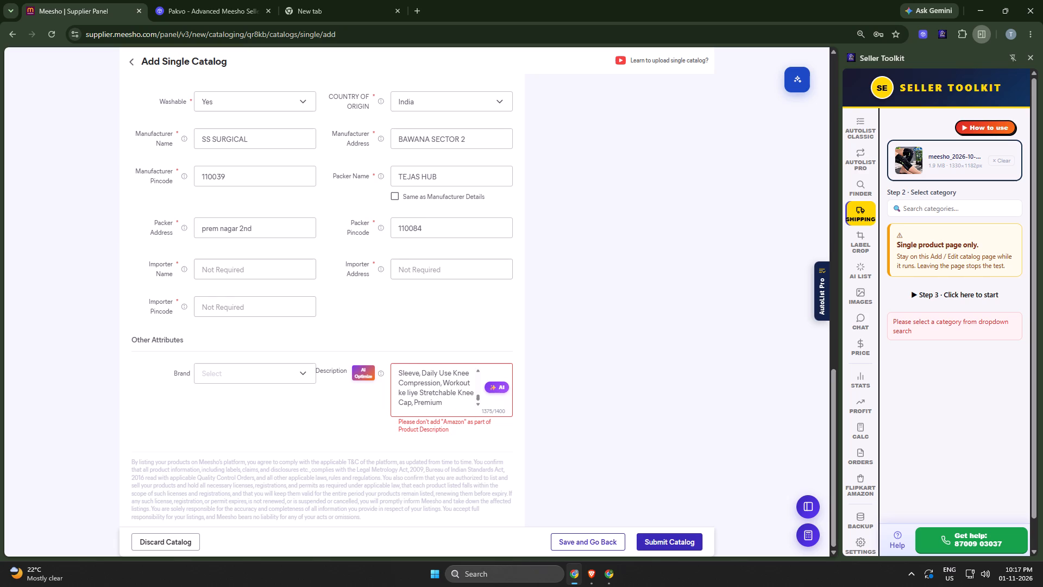
scroll(460, 399, down, 4)
scroll(460, 399, up, 3)
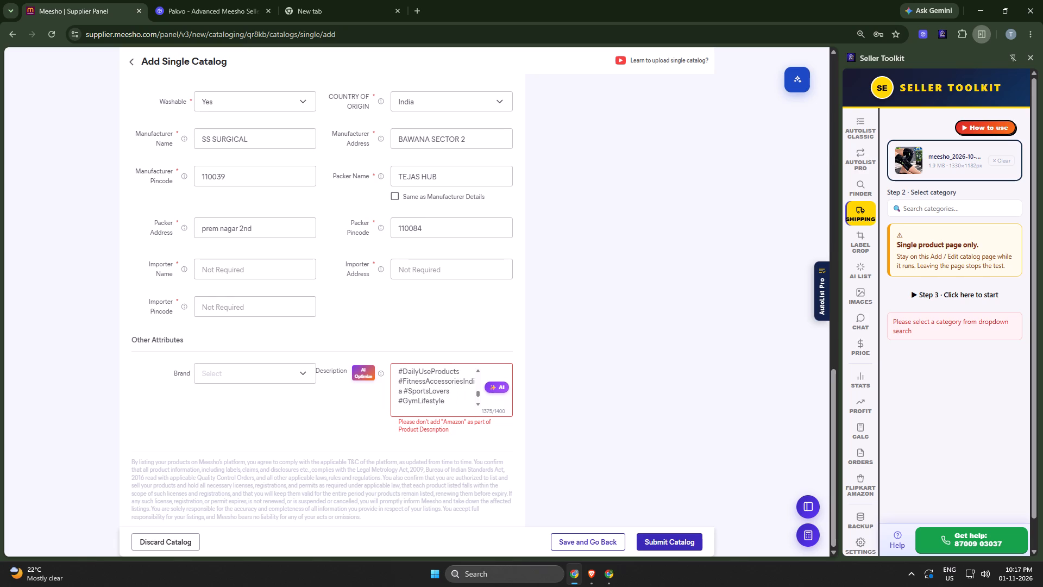
scroll(460, 399, down, 1)
scroll(460, 399, up, 1)
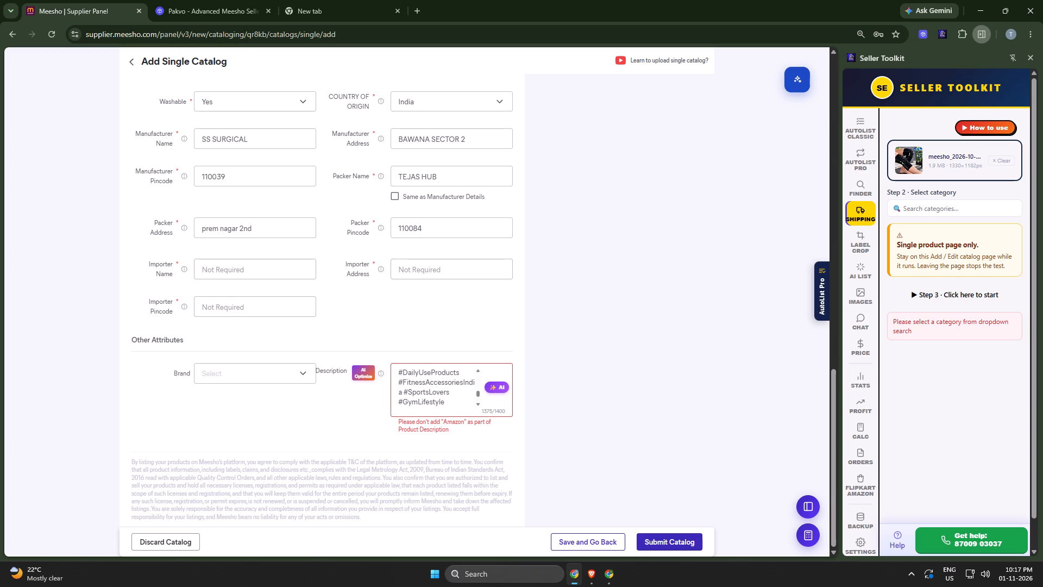
scroll(460, 399, up, 1)
double_click(435, 403)
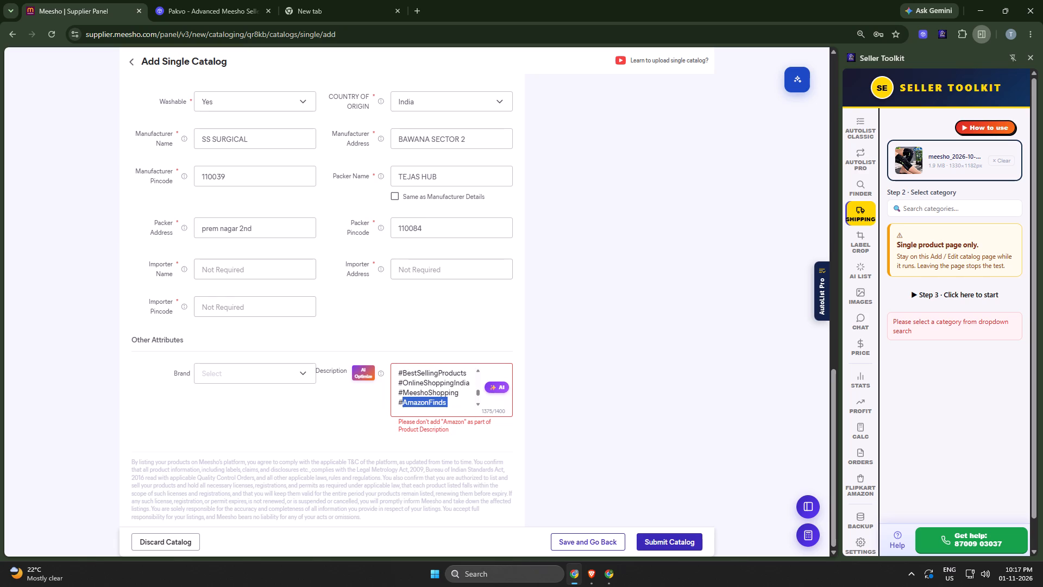
key(BackSpace)
key(BackSpace)
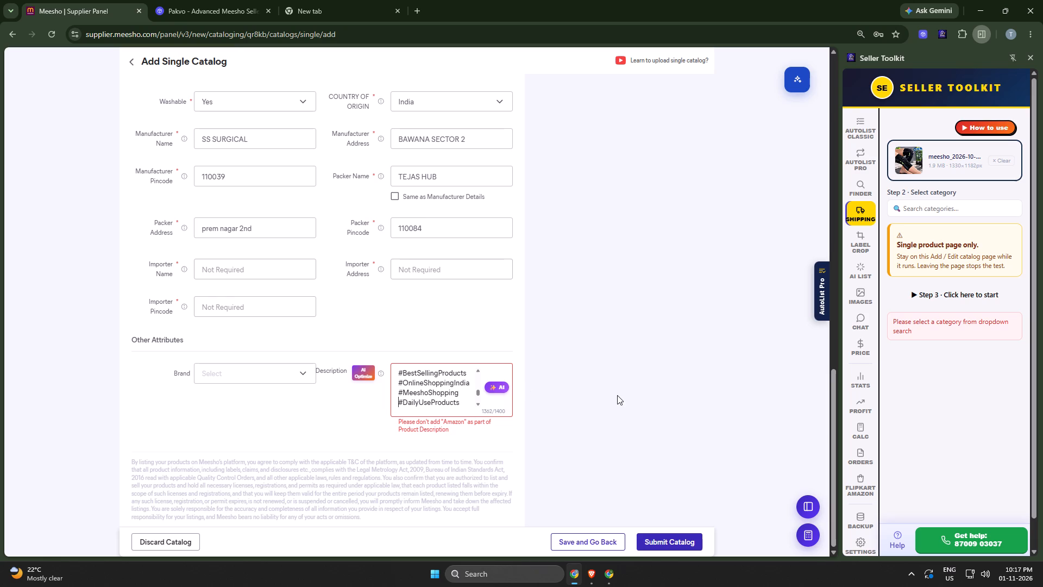
Replace the Seller Toolkit side view with Pakvo Autofill and auto-capture the catalog form's fields into the GREEN profile.
scroll(617, 395, up, 9)
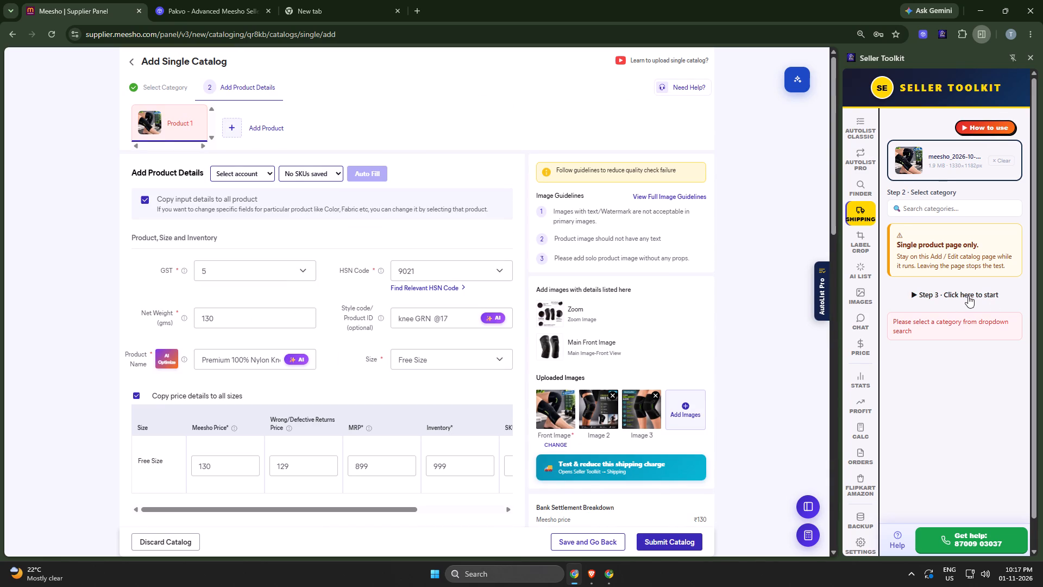
click(856, 129)
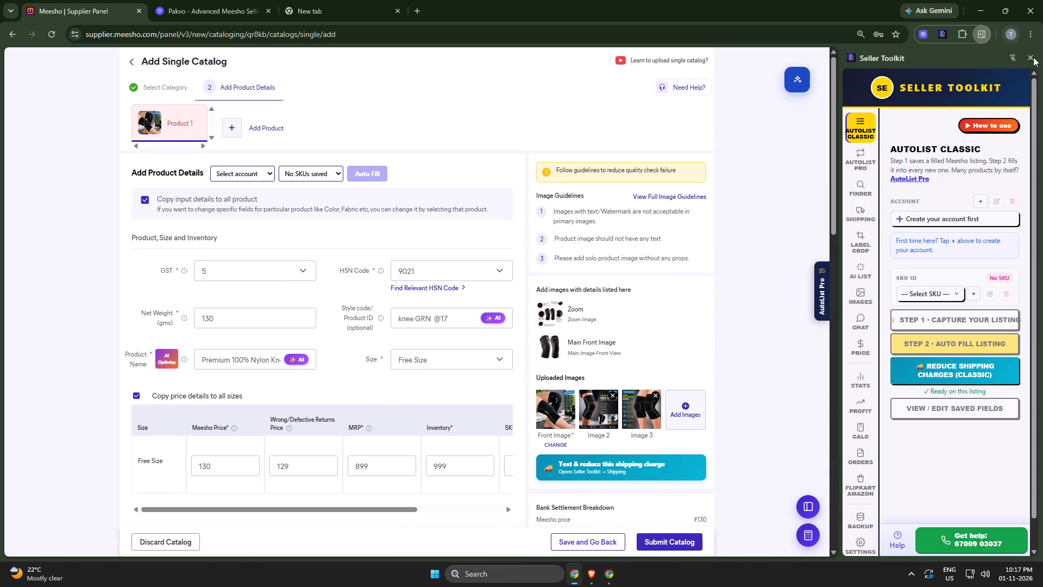
click(1033, 57)
click(946, 38)
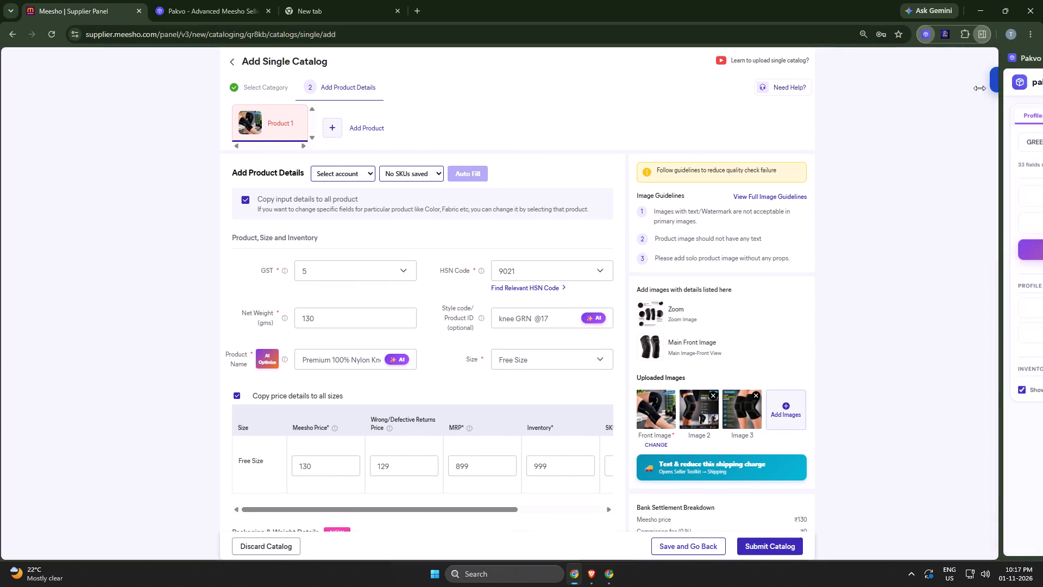
click(960, 226)
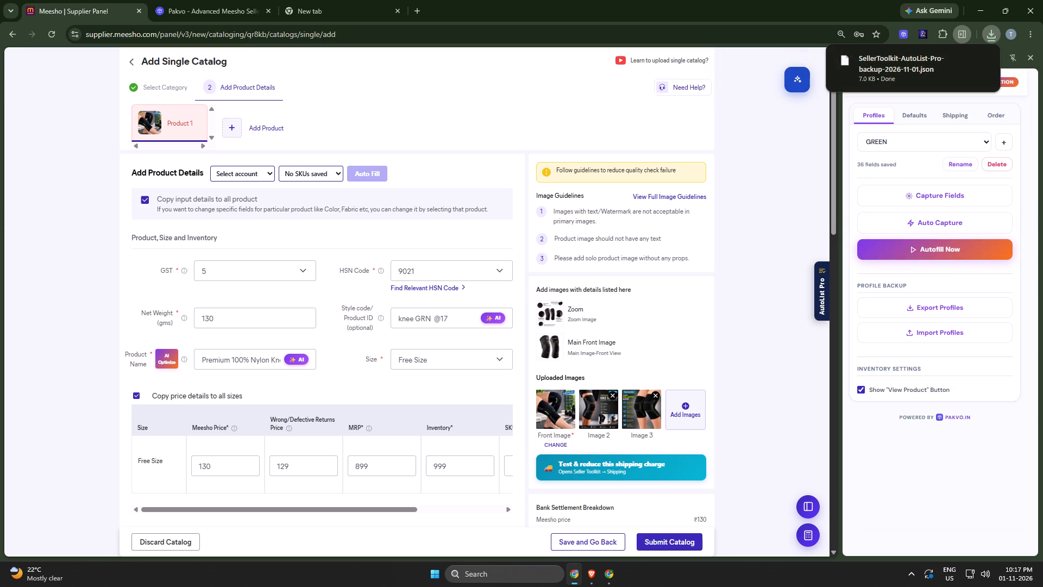
scroll(621, 293, down, 1)
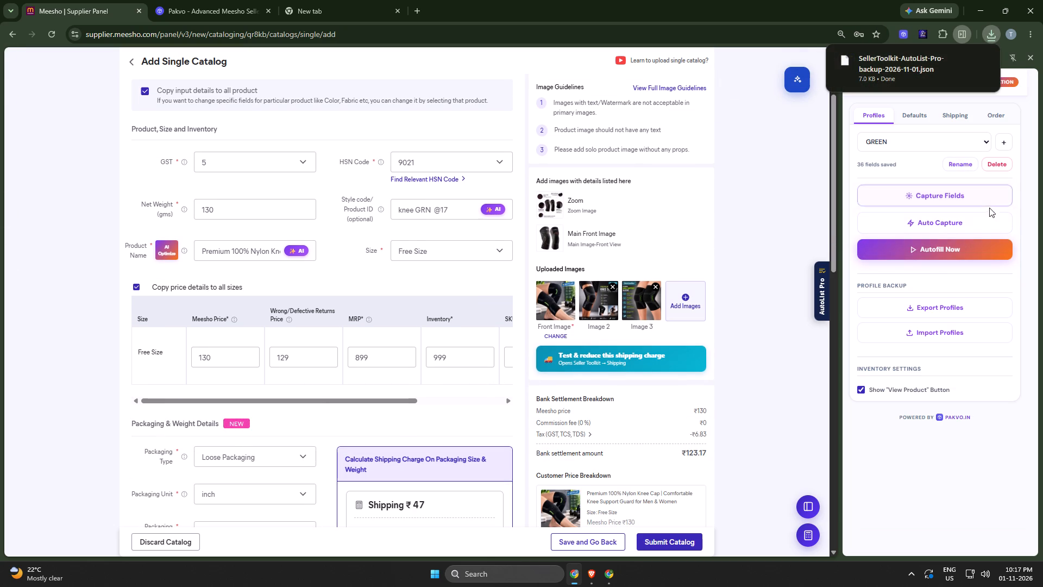
click(969, 215)
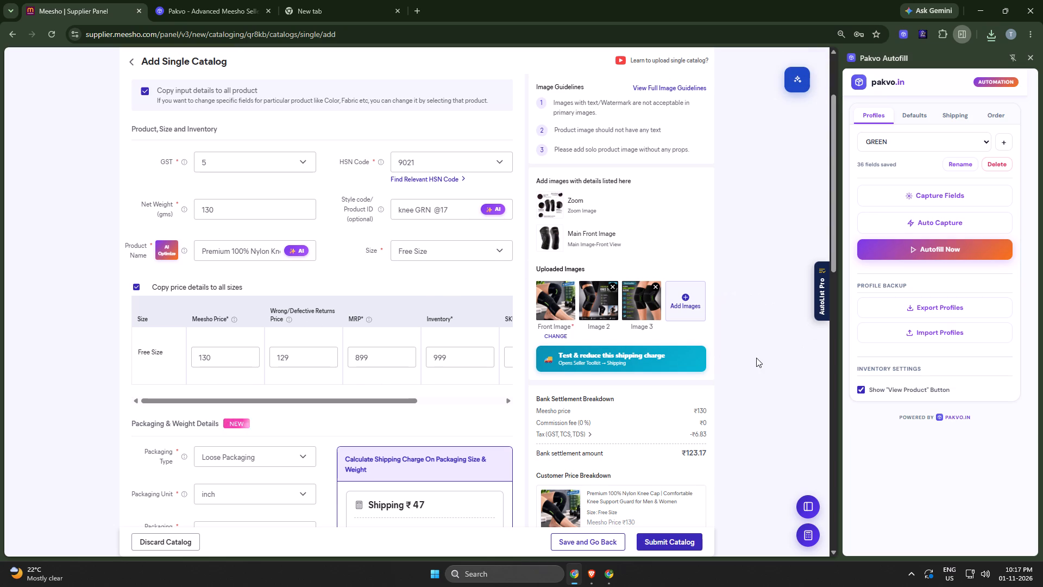
Submit the corrected knee support catalog for quality check, skip the recommended price and close the visibility suggestions.
scroll(756, 358, up, 5)
scroll(472, 342, down, 9)
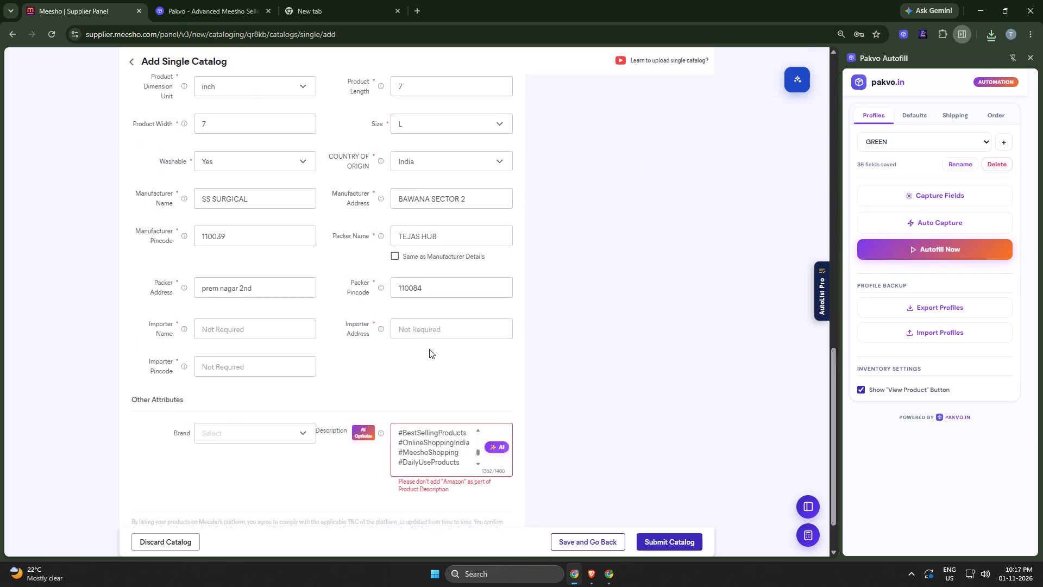
scroll(429, 349, down, 3)
click(681, 547)
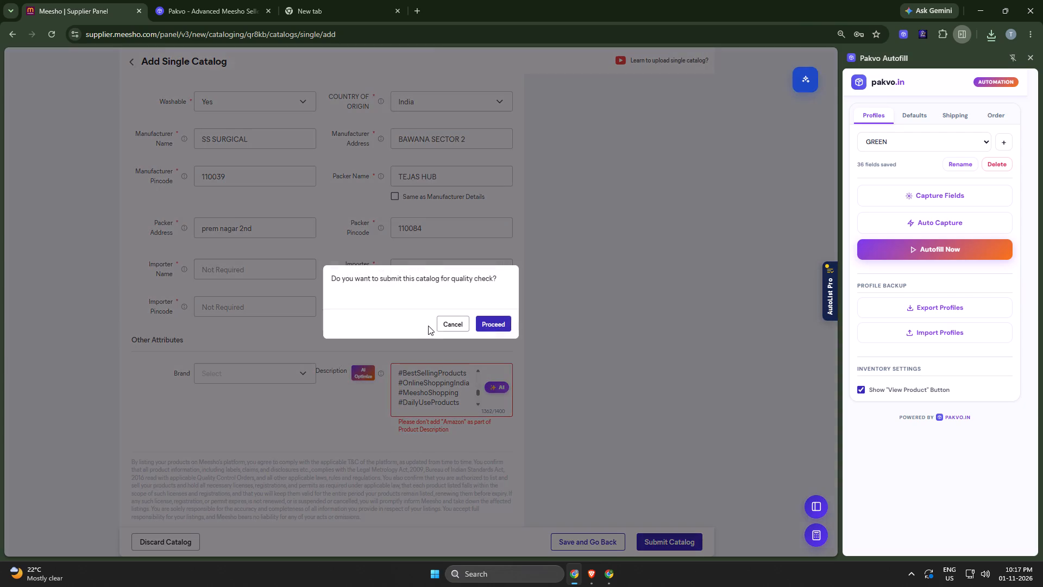
click(485, 328)
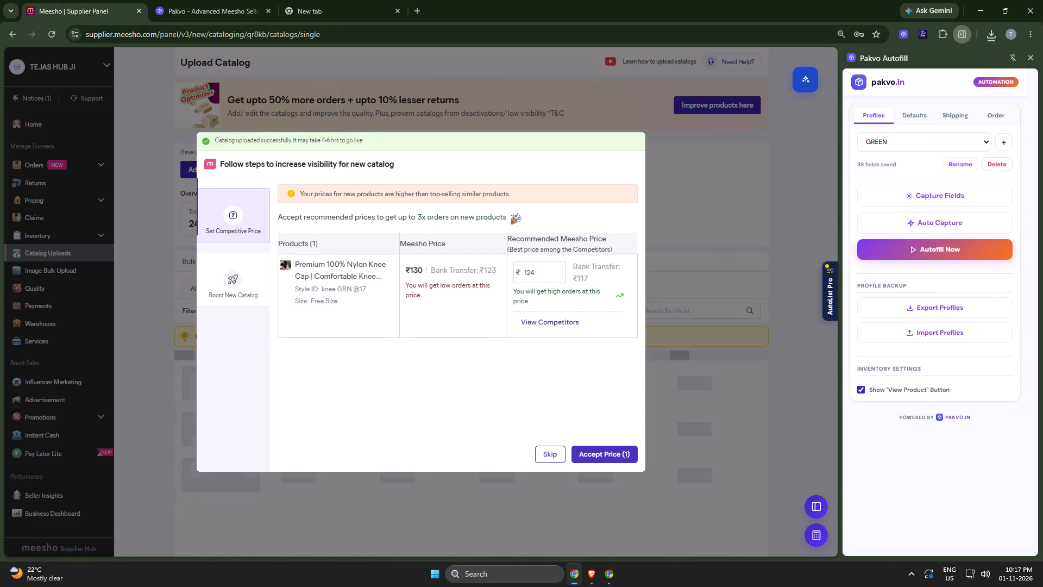
click(540, 446)
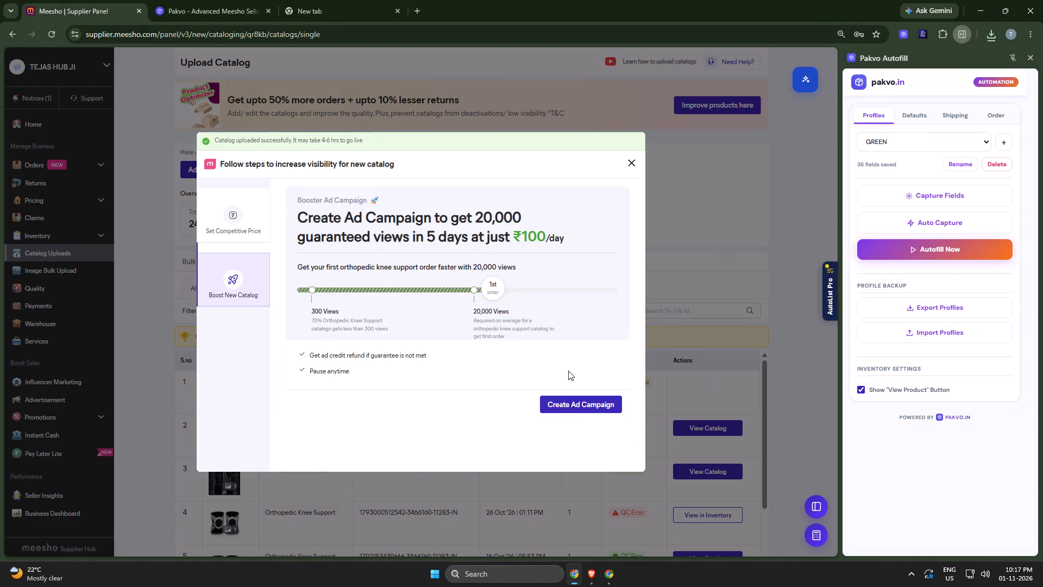
click(630, 161)
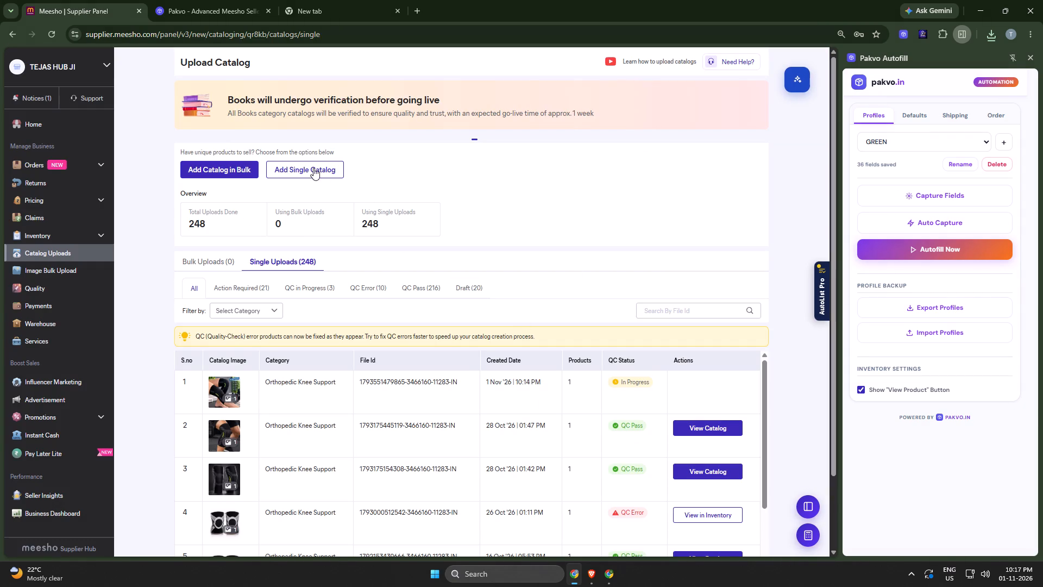
Start a new single catalog in the Orthopedic Knee Support category with the front image meesho_2026-10-31_hulqo.
click(313, 167)
click(285, 185)
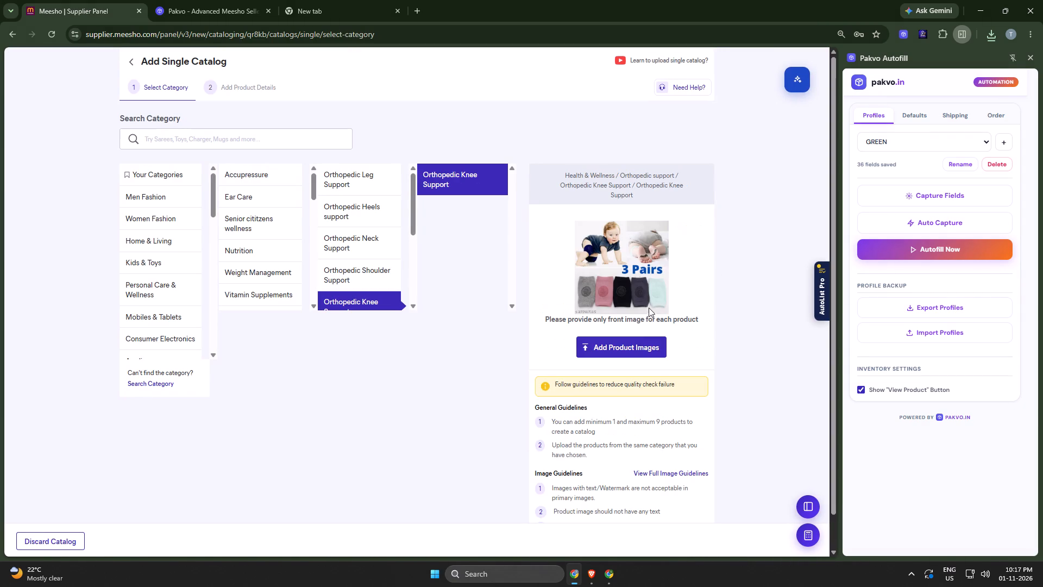
click(642, 351)
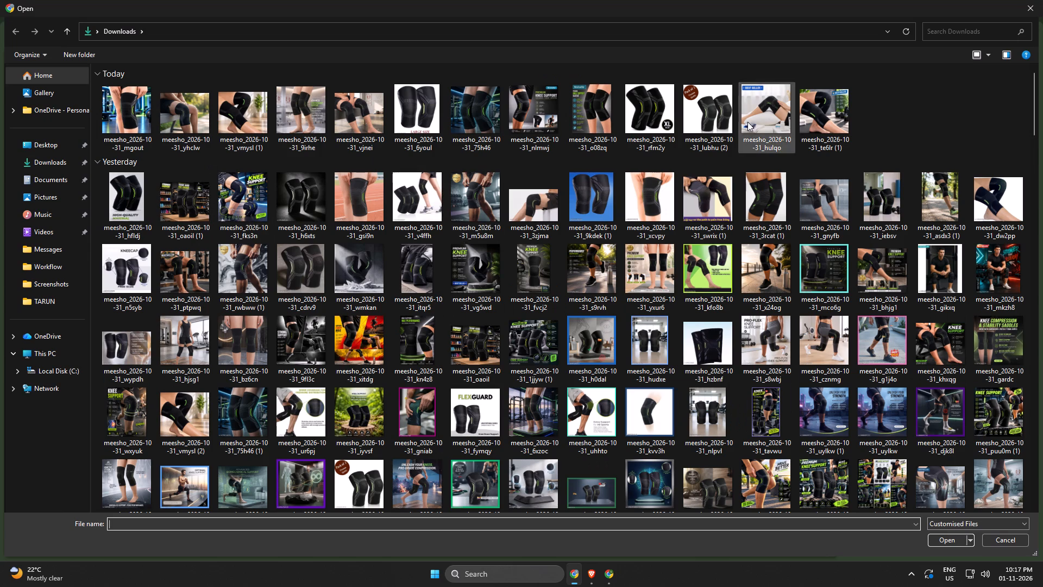
click(760, 118)
click(941, 541)
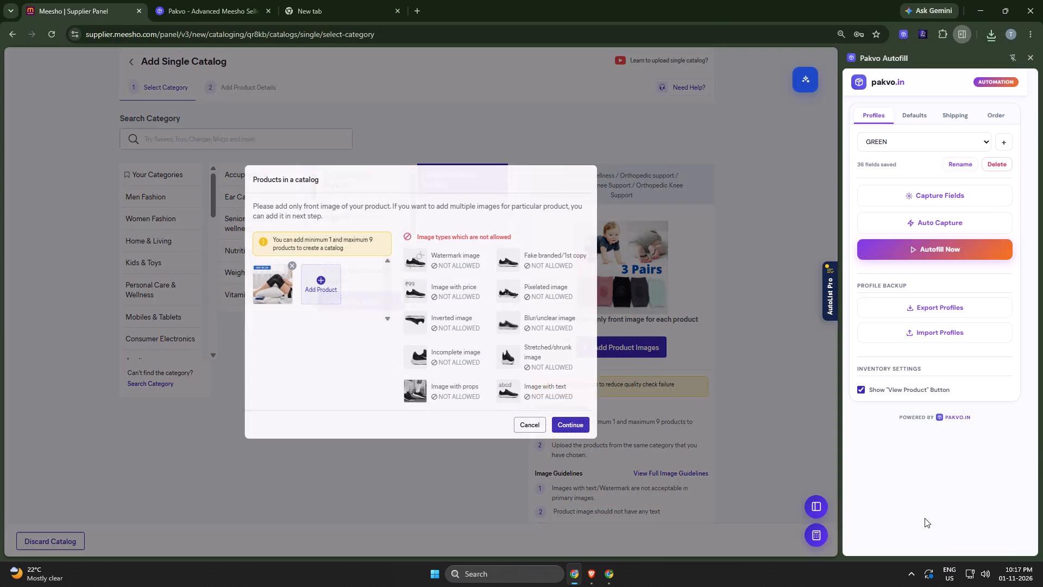
click(575, 430)
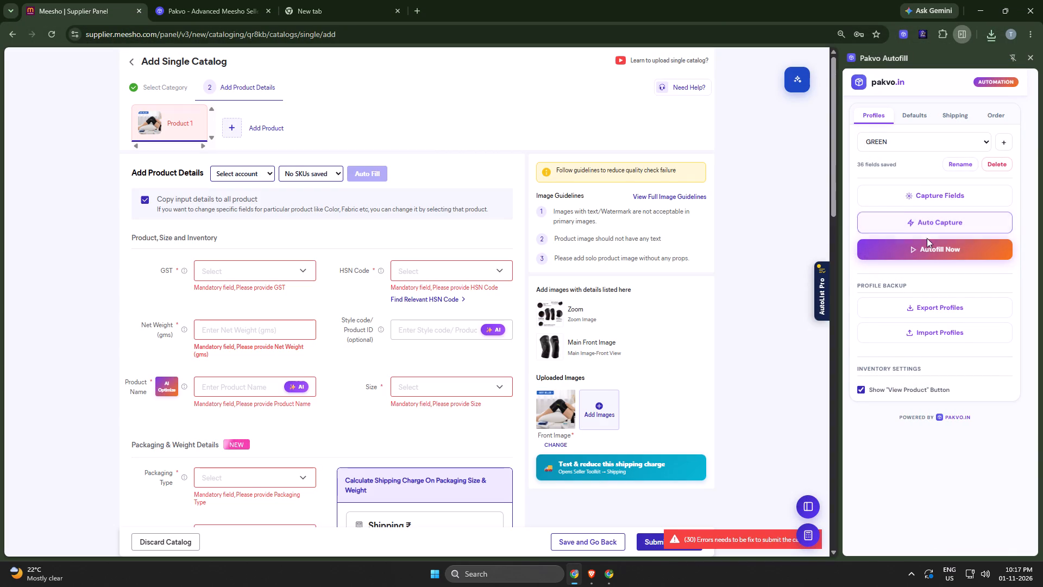
Autofill the new catalog form from the GREEN profile and look over the filled fields.
click(928, 252)
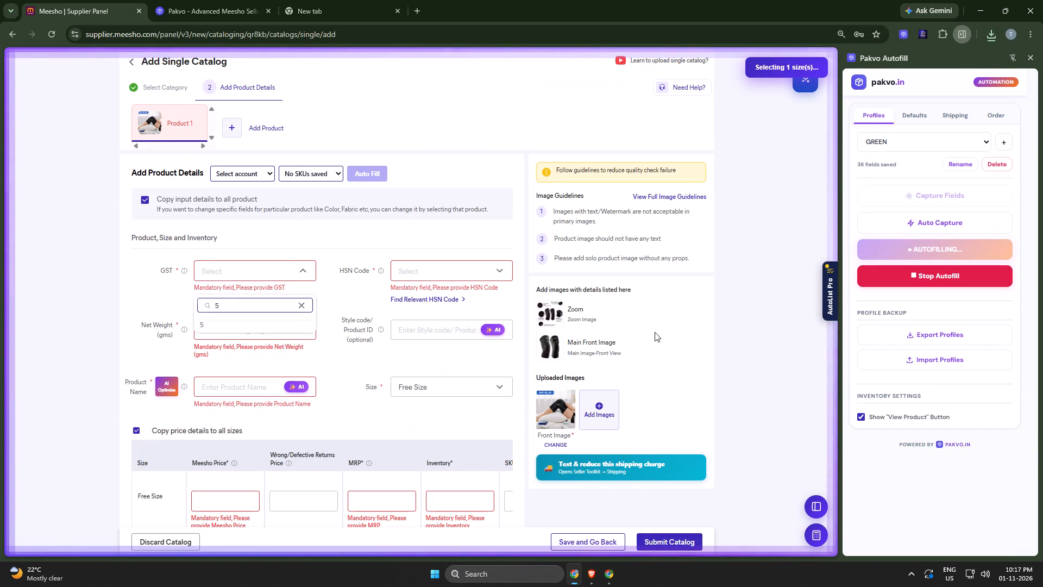
scroll(741, 323, down, 1)
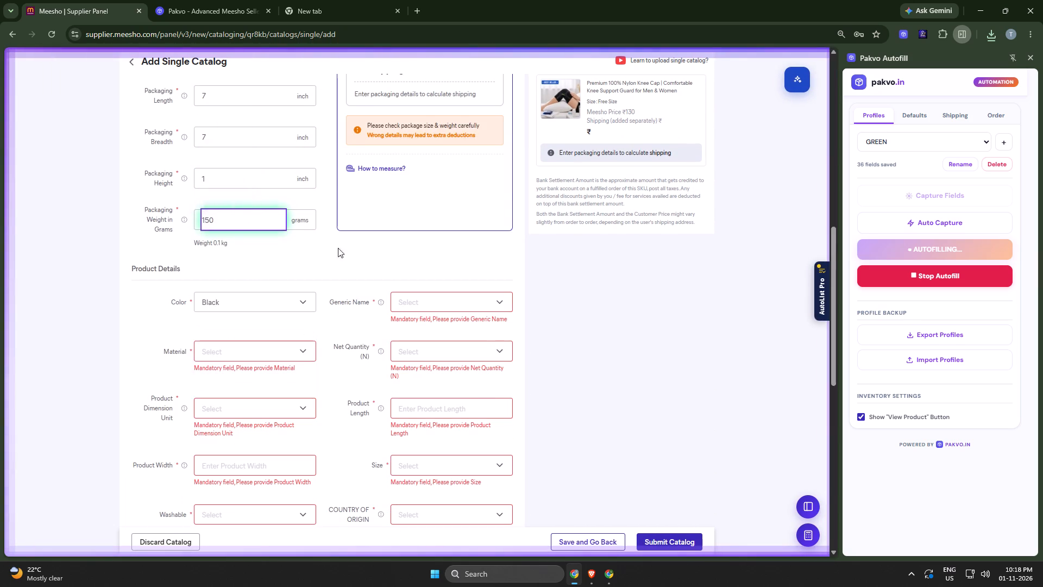
scroll(374, 296, up, 2)
scroll(381, 307, down, 2)
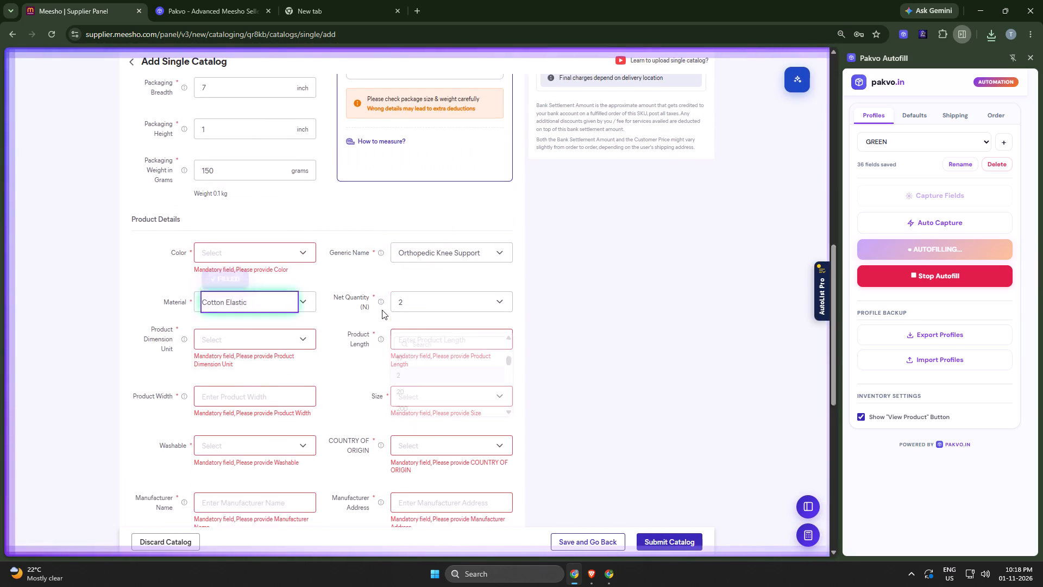
scroll(382, 310, up, 4)
scroll(348, 327, down, 4)
scroll(348, 329, up, 4)
scroll(348, 329, down, 5)
scroll(348, 331, up, 5)
scroll(348, 331, down, 5)
scroll(348, 332, up, 5)
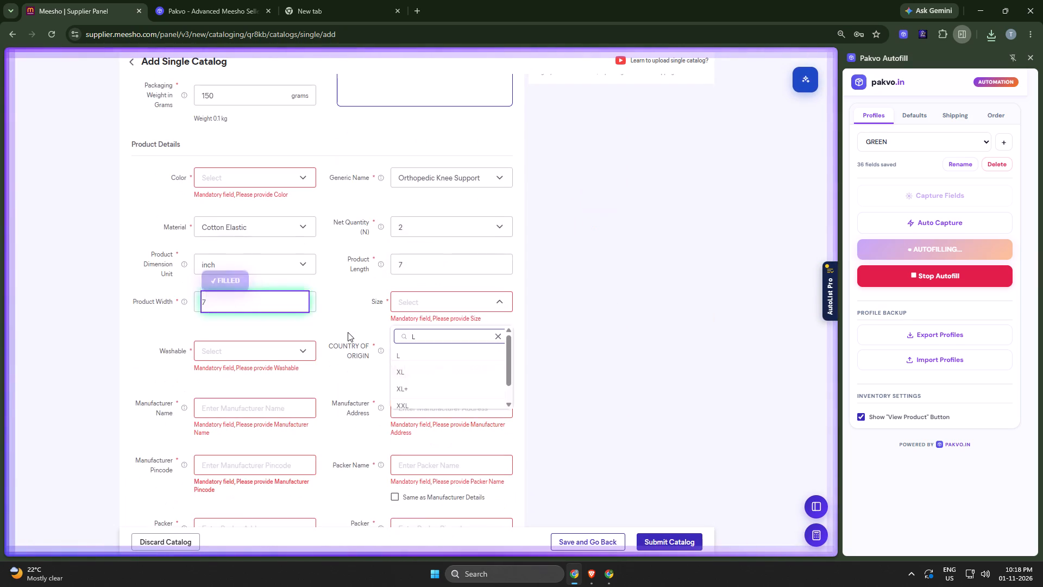
scroll(348, 332, up, 9)
scroll(348, 332, down, 9)
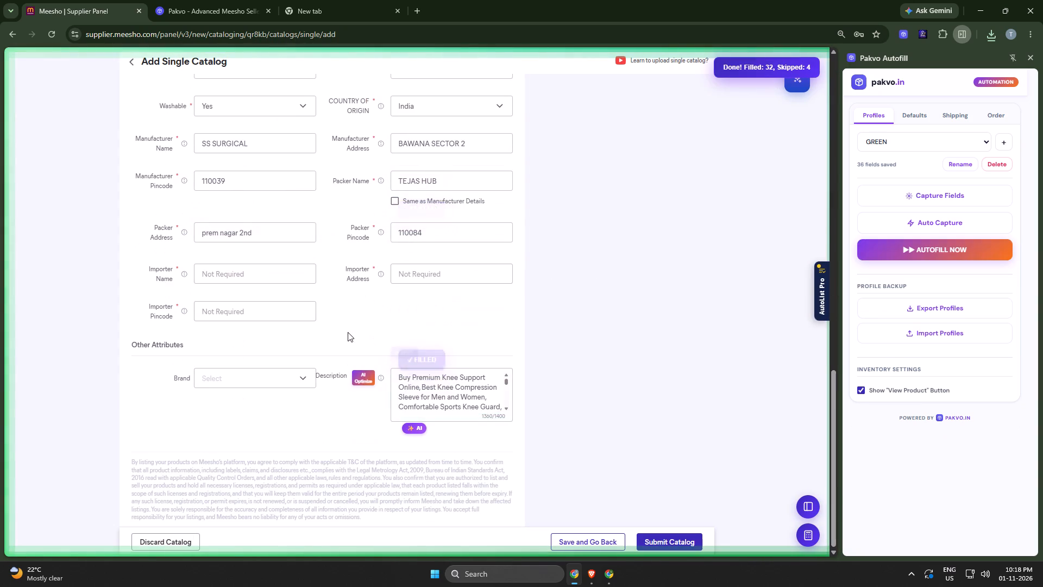
scroll(349, 333, up, 8)
scroll(349, 333, down, 2)
scroll(349, 333, up, 3)
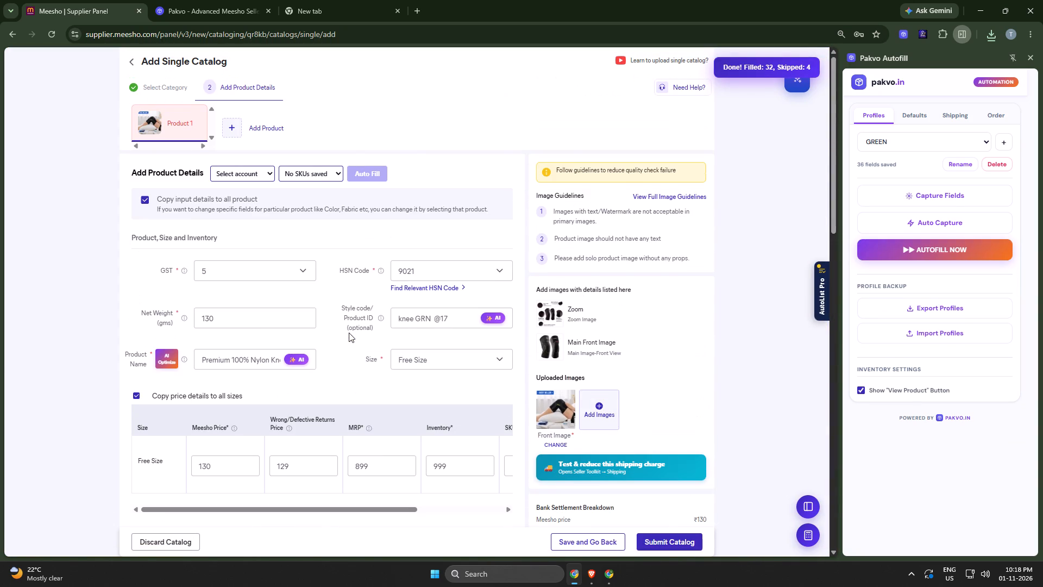
scroll(349, 333, up, 2)
Set the Free Size Meesho Price to 129, the Wrong/Defective Returns Price to 128 and the MRP to 999.
click(227, 461)
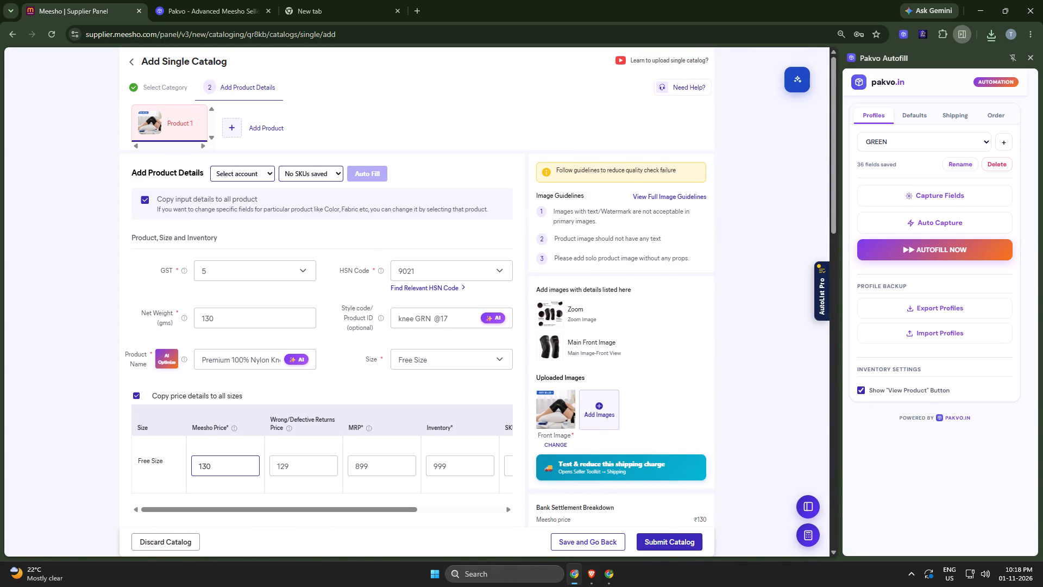
key(BackSpace)
key(BackSpace)
key(2)
key(9)
double_click(307, 468)
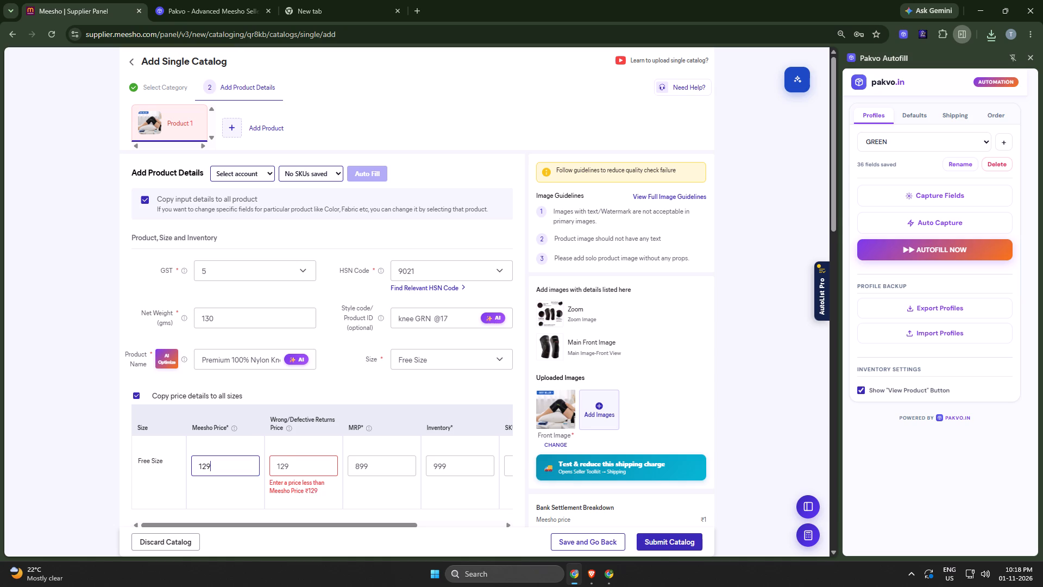
double_click(305, 465)
key(BackSpace)
key(BackSpace)
text(28)
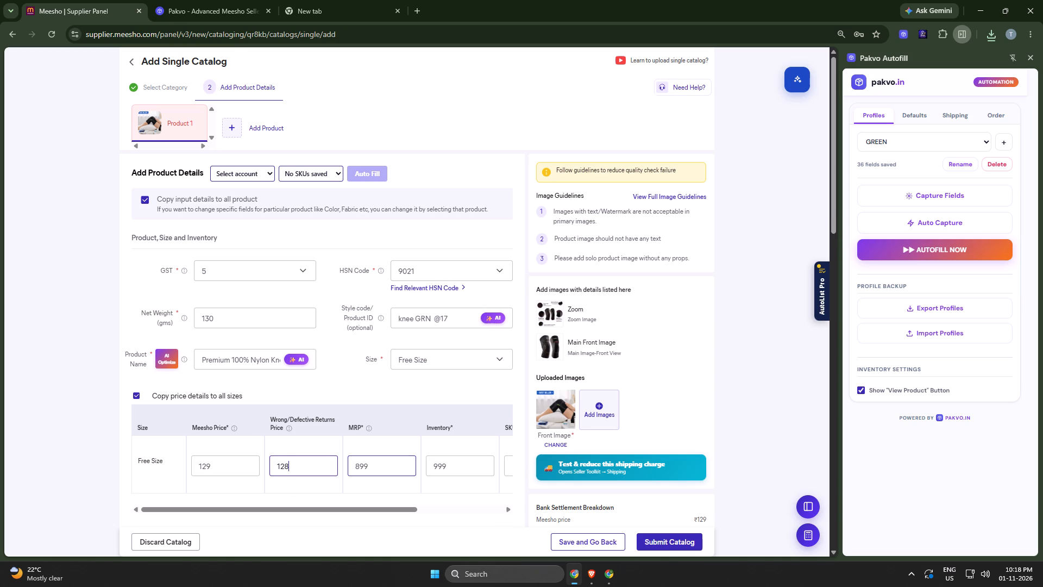
click(358, 466)
key(BackSpace)
key(9)
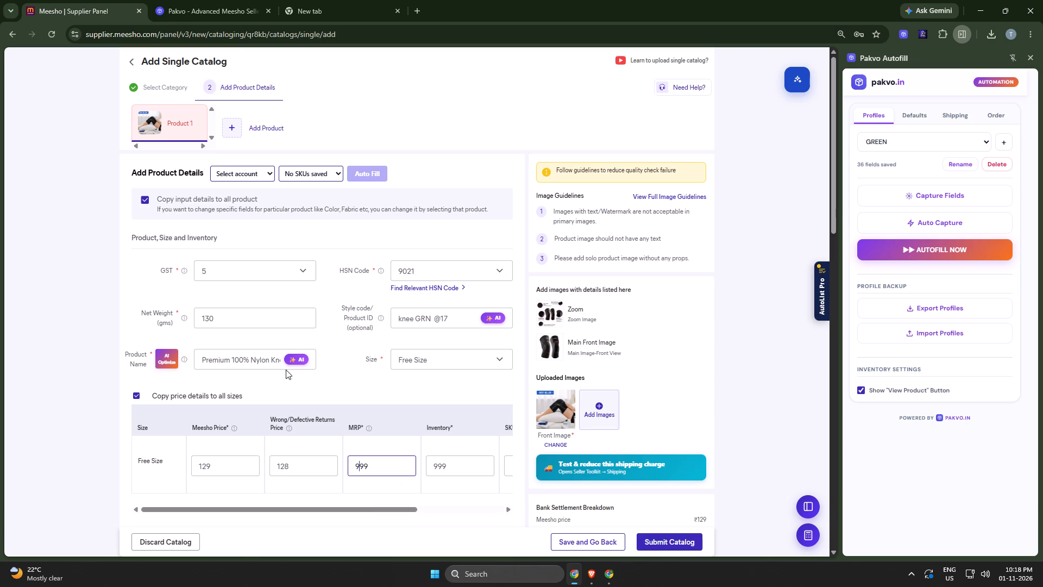
Rewrite the Product Name with its AI helper and read through the new title.
click(293, 359)
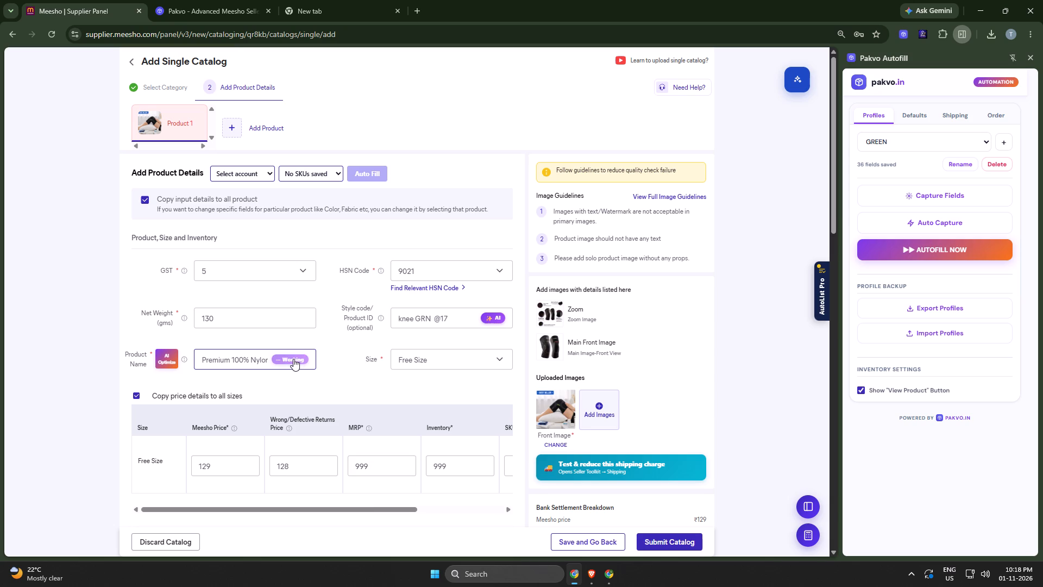
click(251, 363)
key(Right)
key(Right)
key(Right)
key(Right)
key(Right)
key(Right)
key(Right)
key(Right)
key(Right)
key(Right)
key(Right)
key(Right)
key(Right)
key(Right)
key(Right)
key(Right)
key(Right)
key(Right)
key(Right)
key(Right)
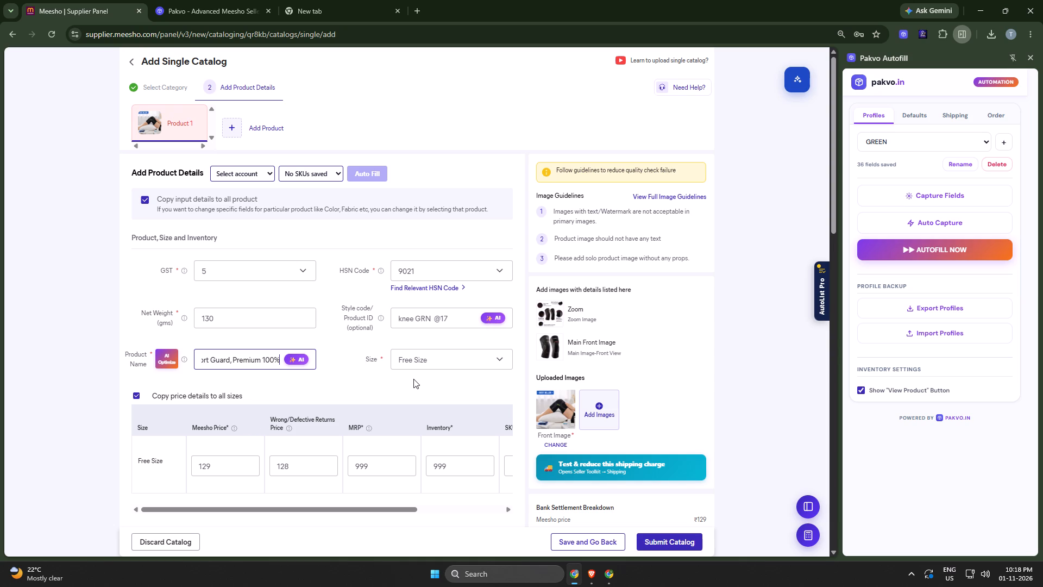
Set the product's Color to Black in Product Details.
scroll(370, 388, down, 9)
scroll(346, 348, up, 2)
click(255, 173)
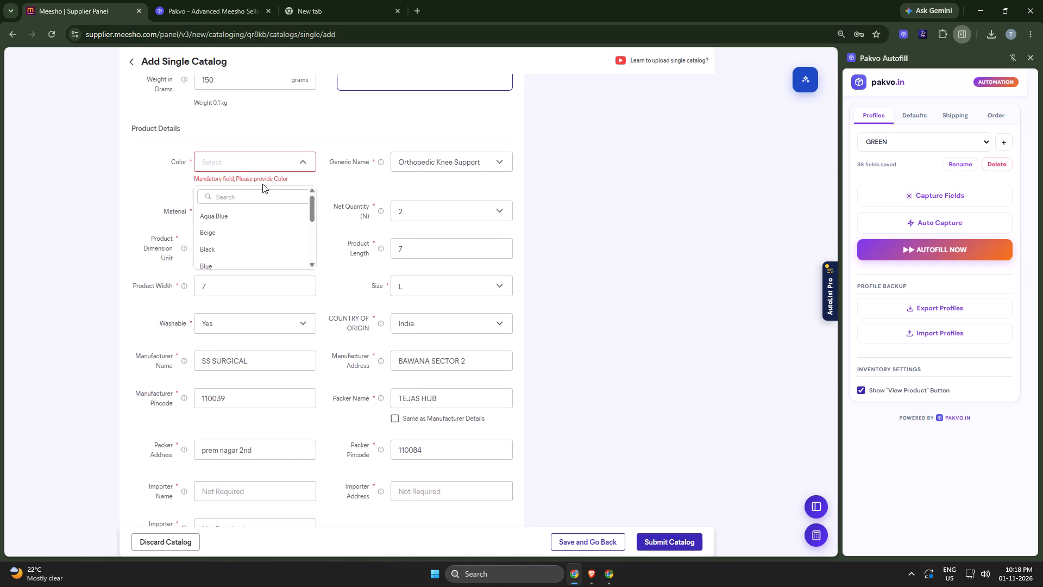
click(237, 253)
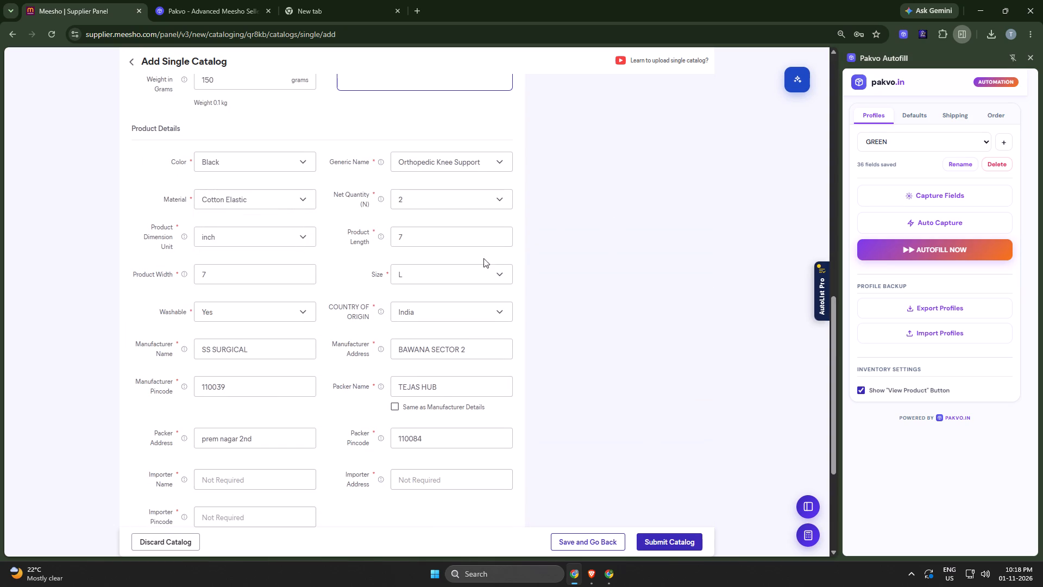
Rewrite the Description with its AI helper and add a new line at the end of the text.
scroll(523, 332, down, 2)
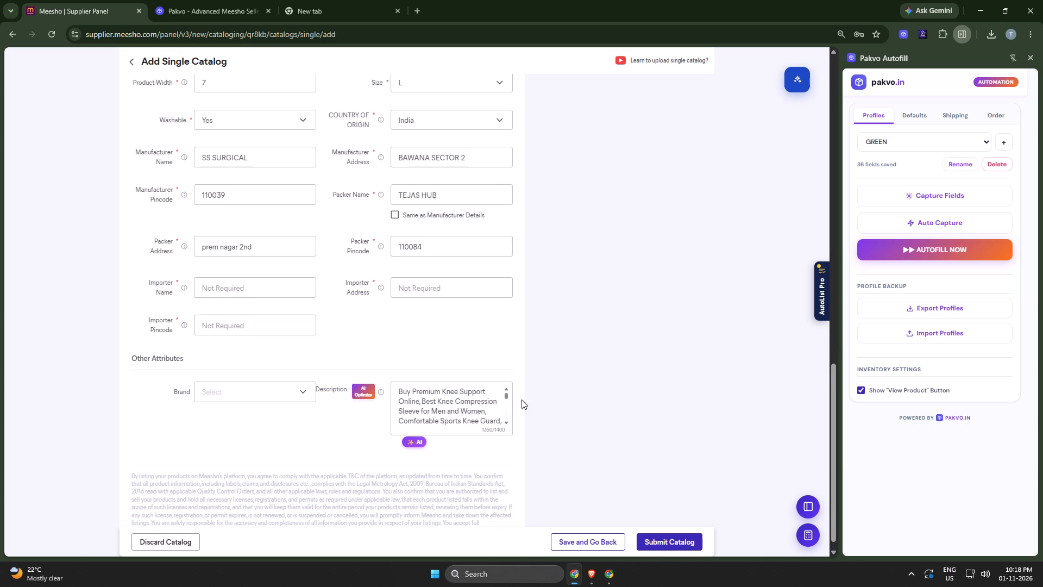
scroll(476, 397, down, 11)
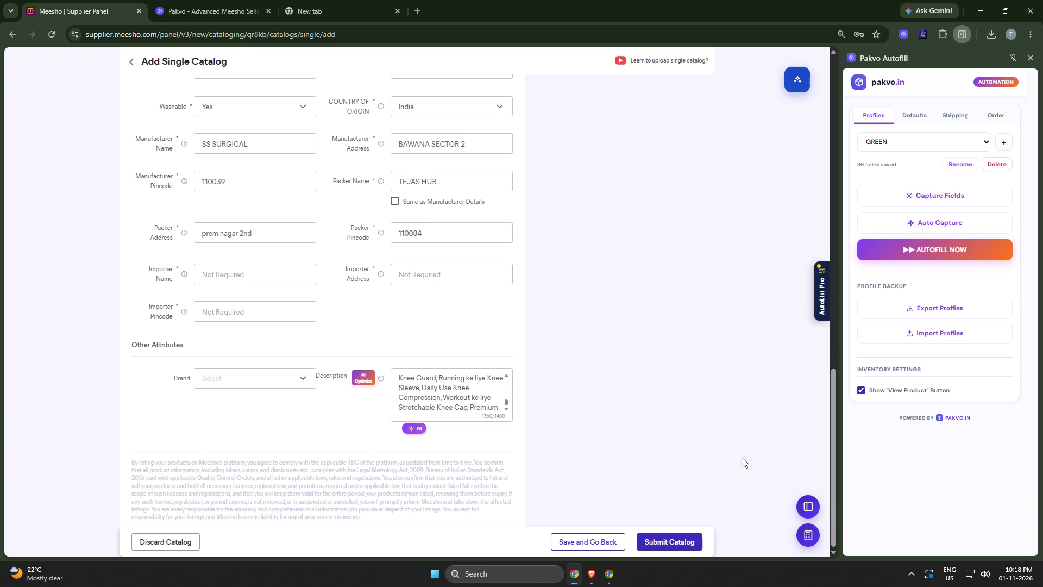
click(410, 431)
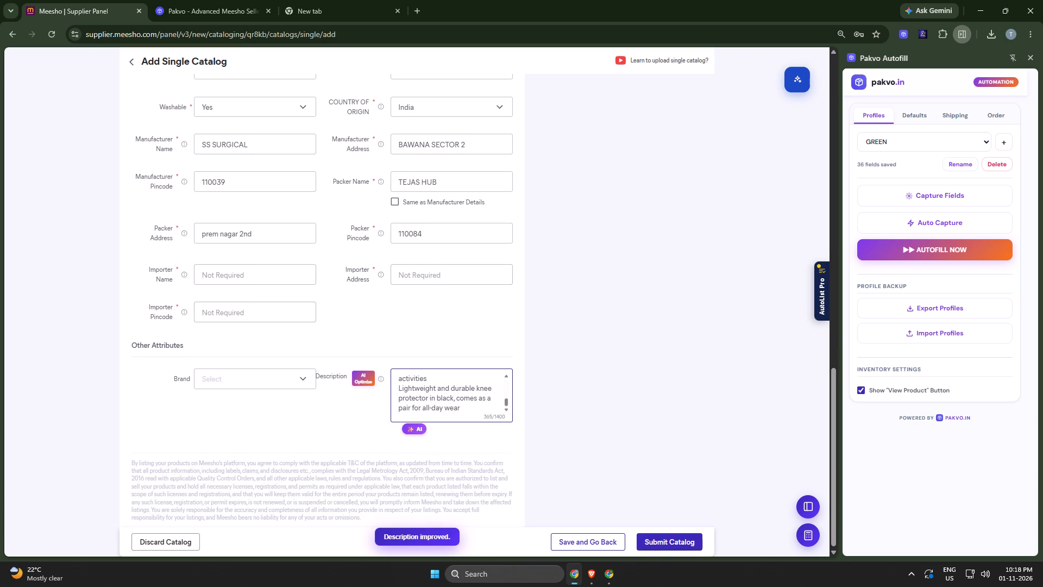
scroll(424, 403, up, 7)
scroll(425, 400, down, 7)
click(475, 410)
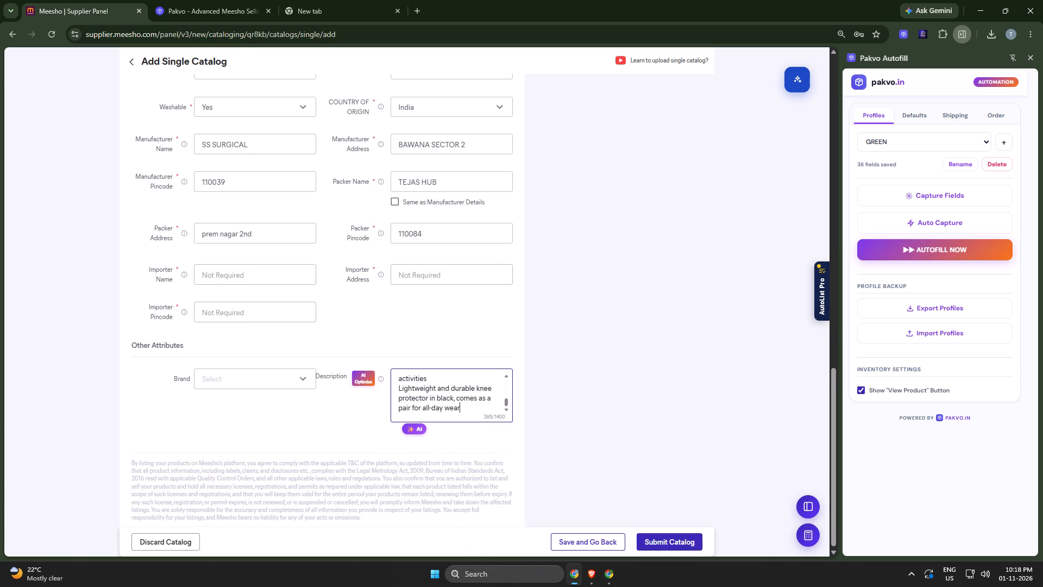
key(shift+Return)
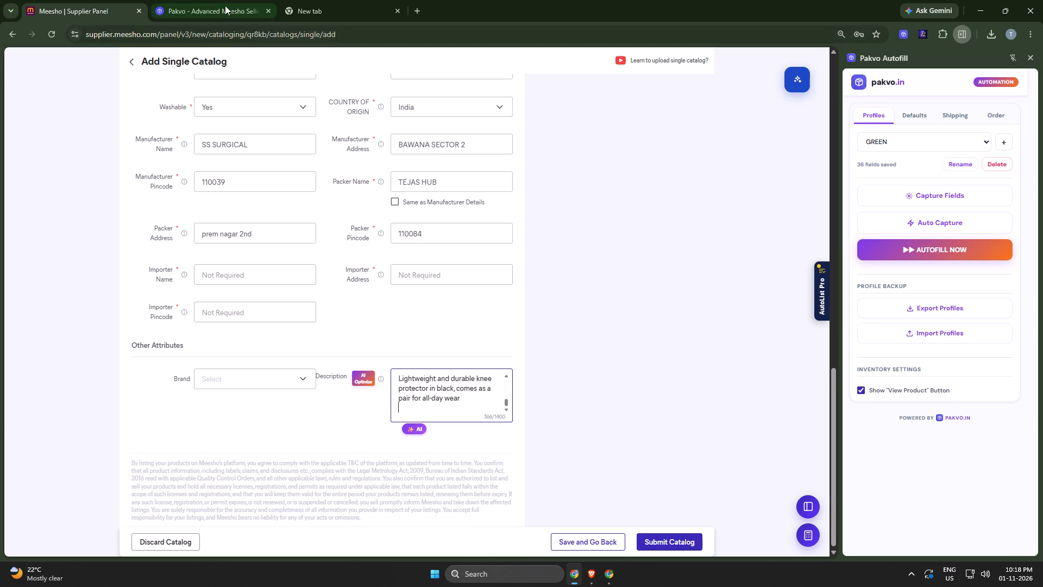
click(225, 5)
click(305, 0)
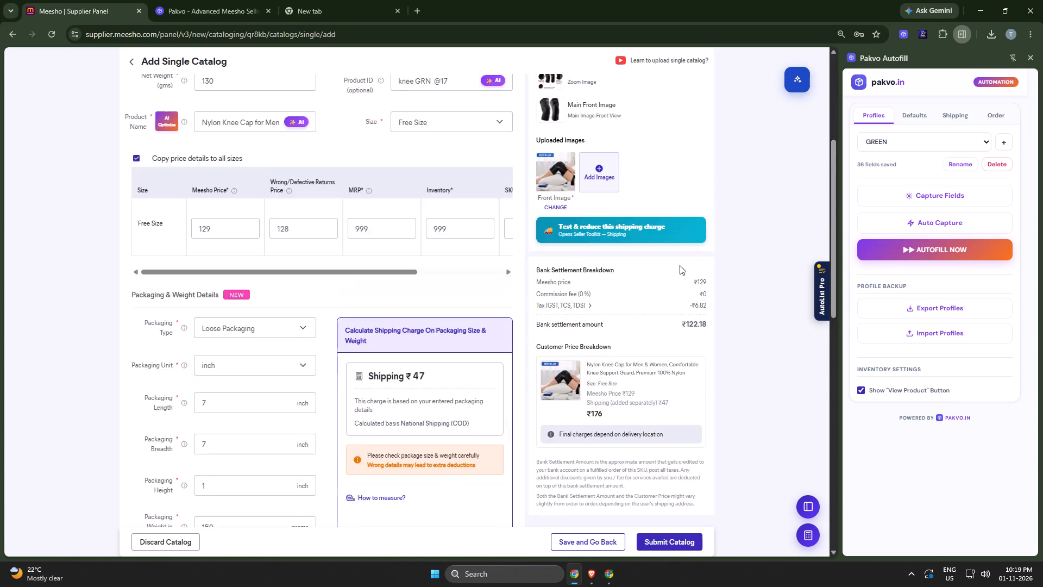
scroll(680, 266, up, 2)
click(595, 389)
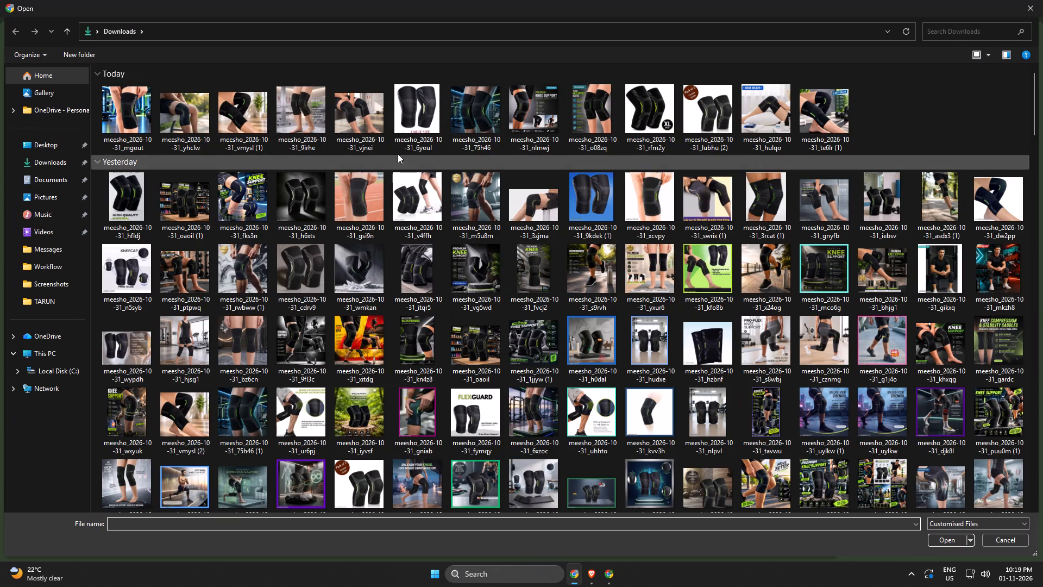
ctrl+click(604, 96)
ctrl+click(526, 101)
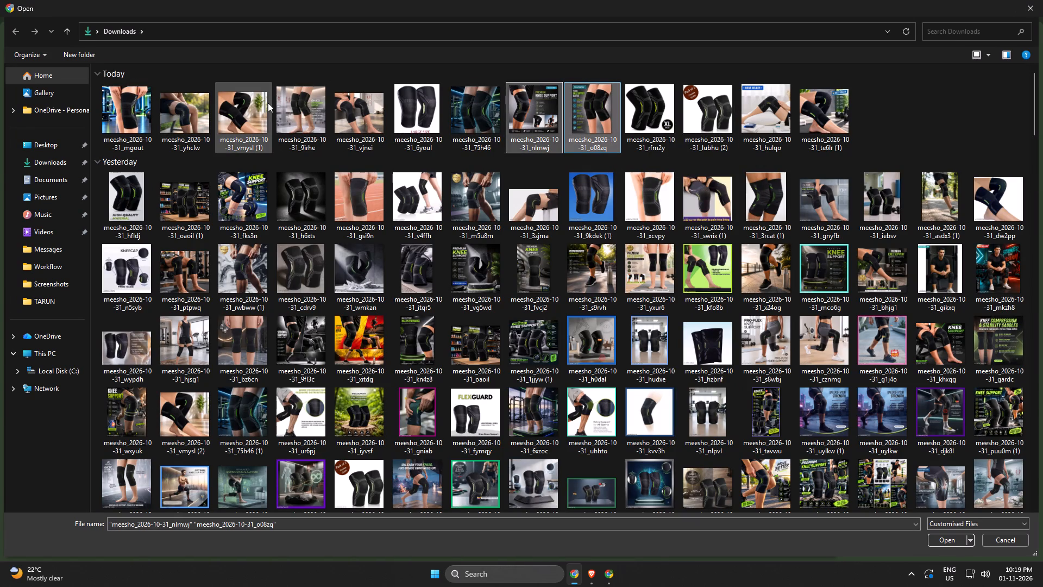
ctrl+click(256, 109)
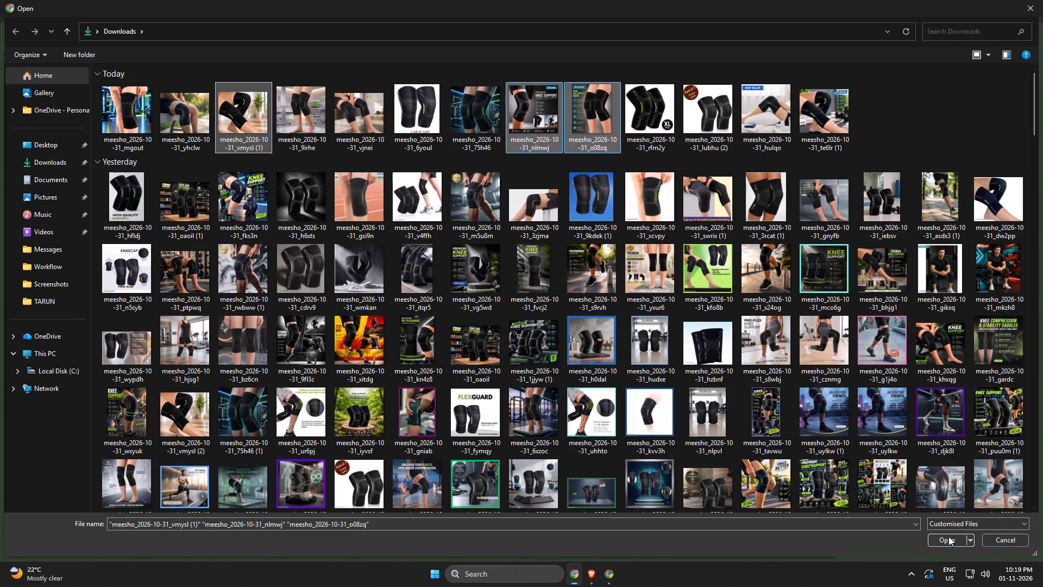
click(948, 536)
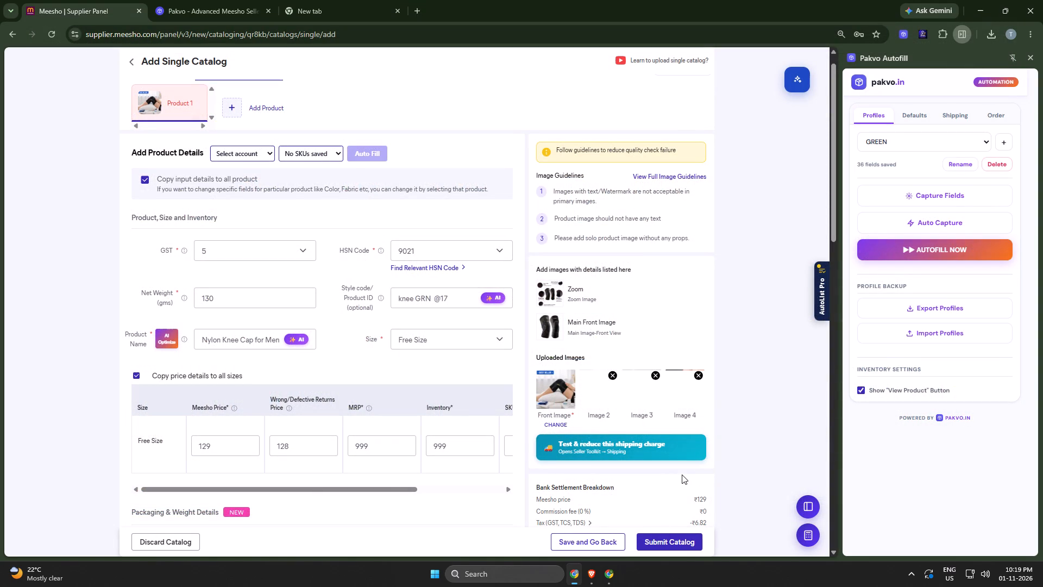
Submit the catalog for quality check, skipping the recommended price and dismissing the ad campaign offer.
scroll(697, 432, down, 8)
click(675, 550)
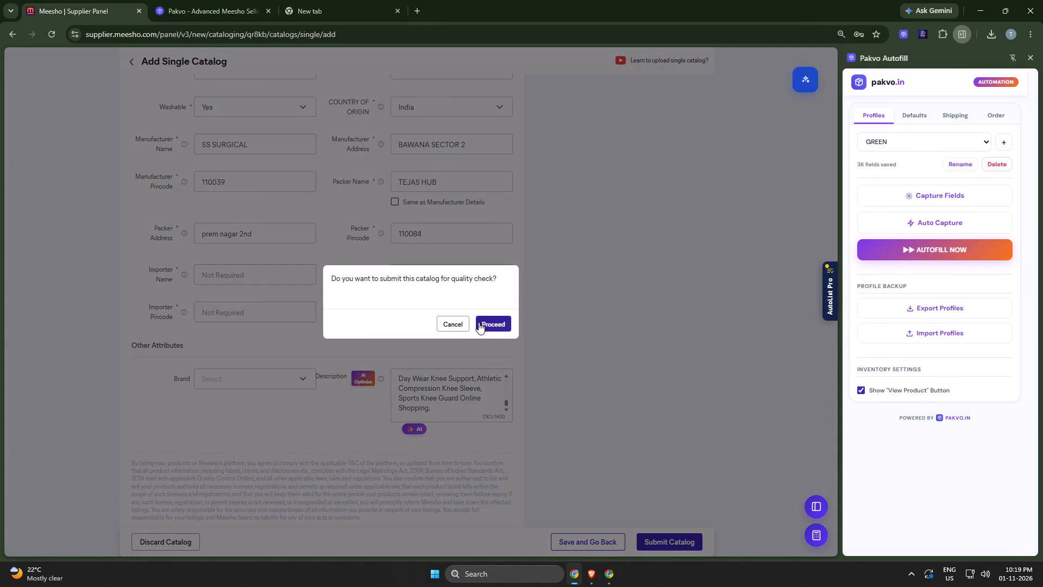
click(497, 324)
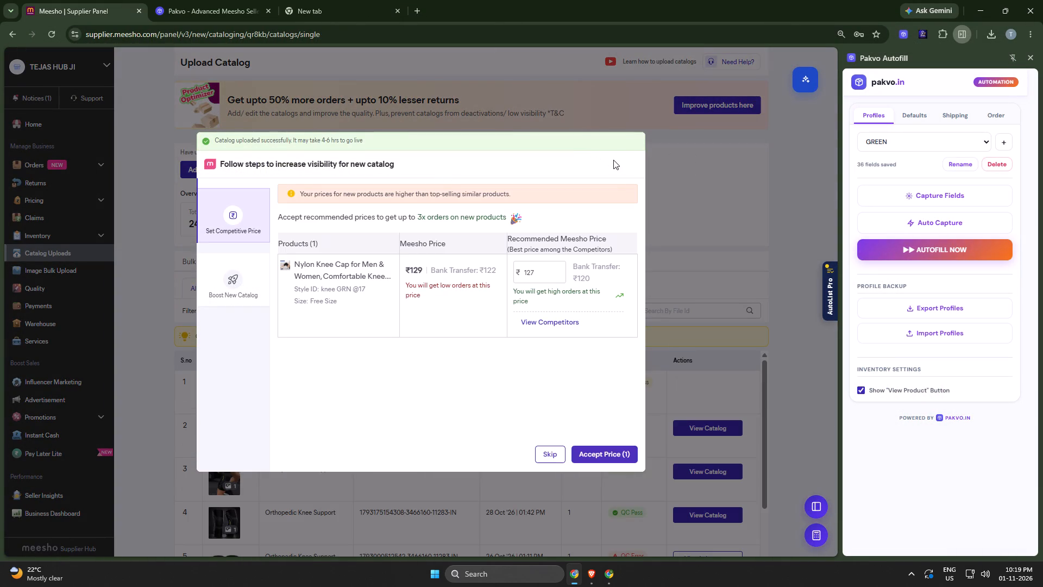
click(553, 458)
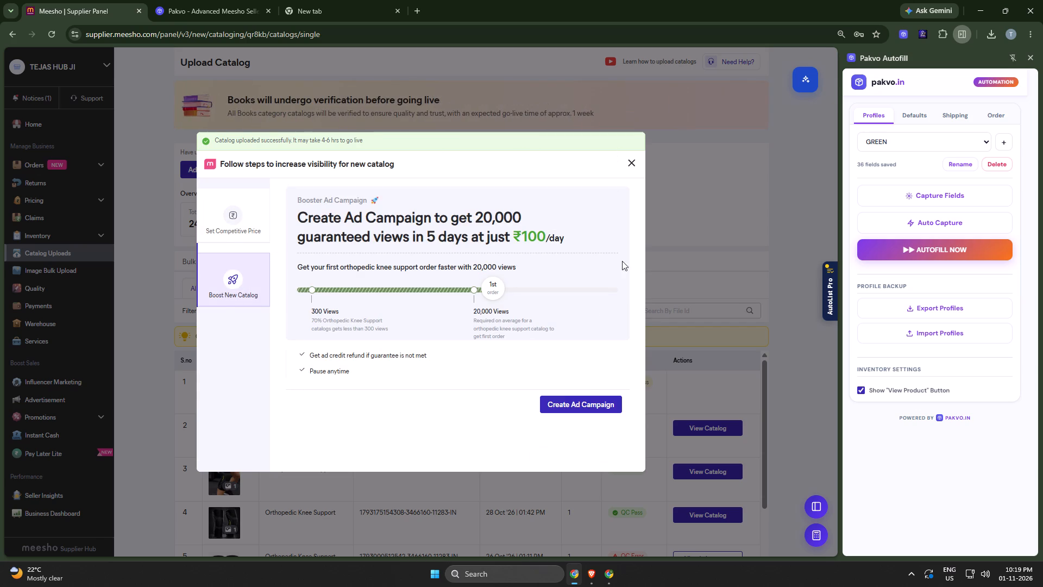
click(630, 164)
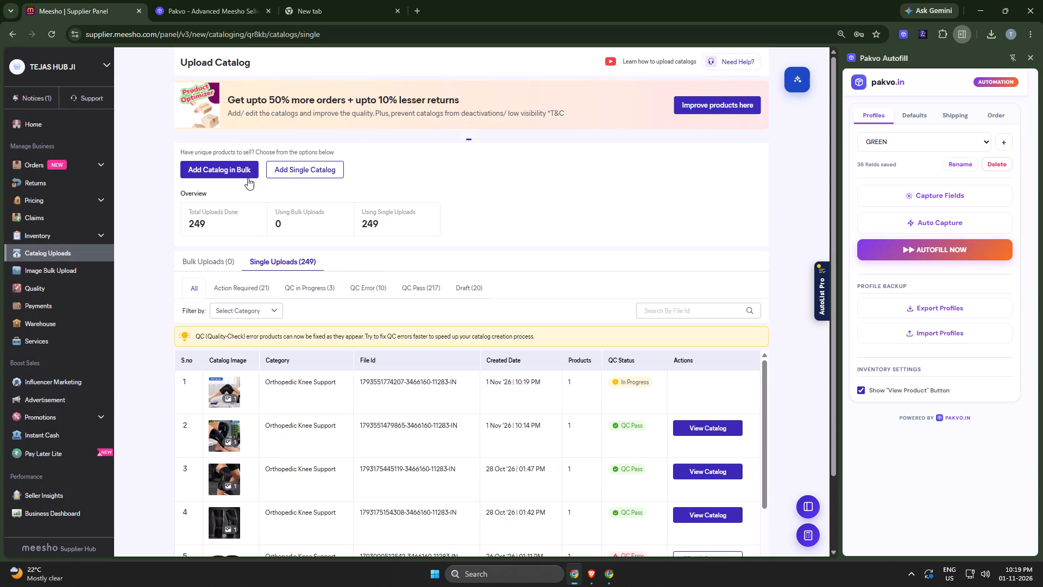
Check the new upload's quality check status in the QC in Progress, Action Required and All lists of single uploads.
click(321, 288)
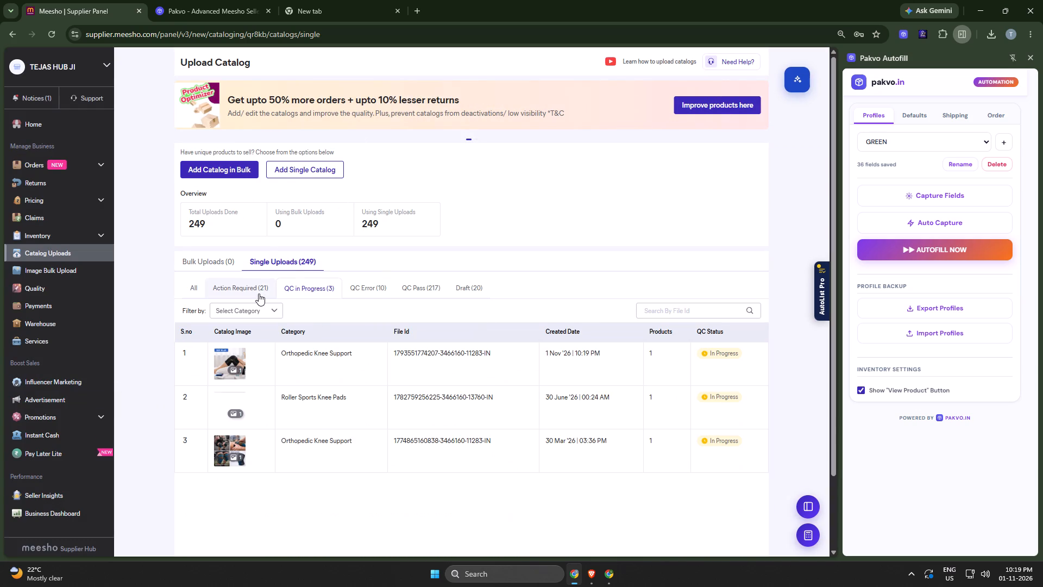
click(246, 290)
click(193, 288)
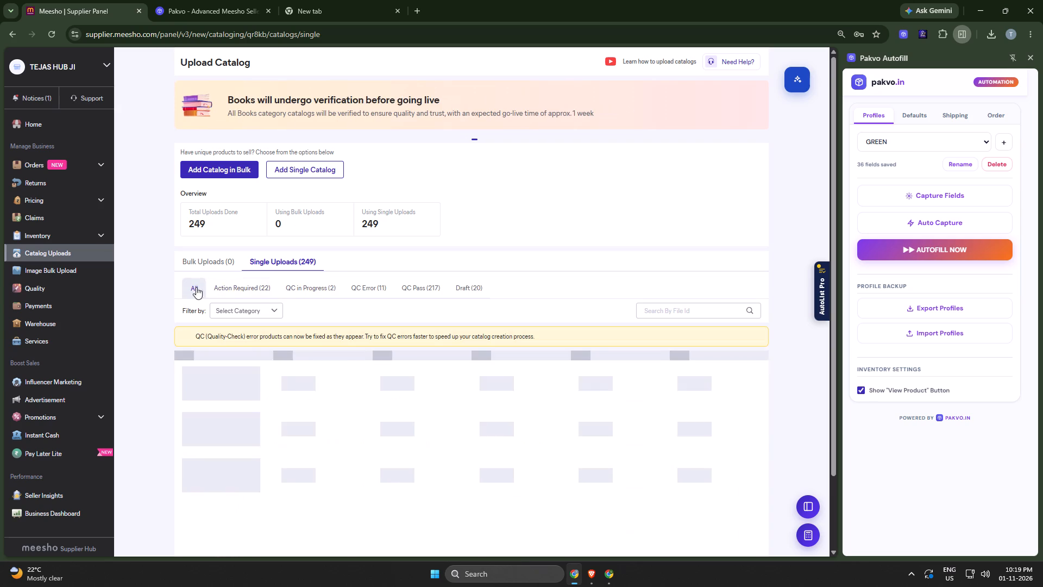
click(296, 290)
click(280, 270)
click(210, 265)
click(265, 258)
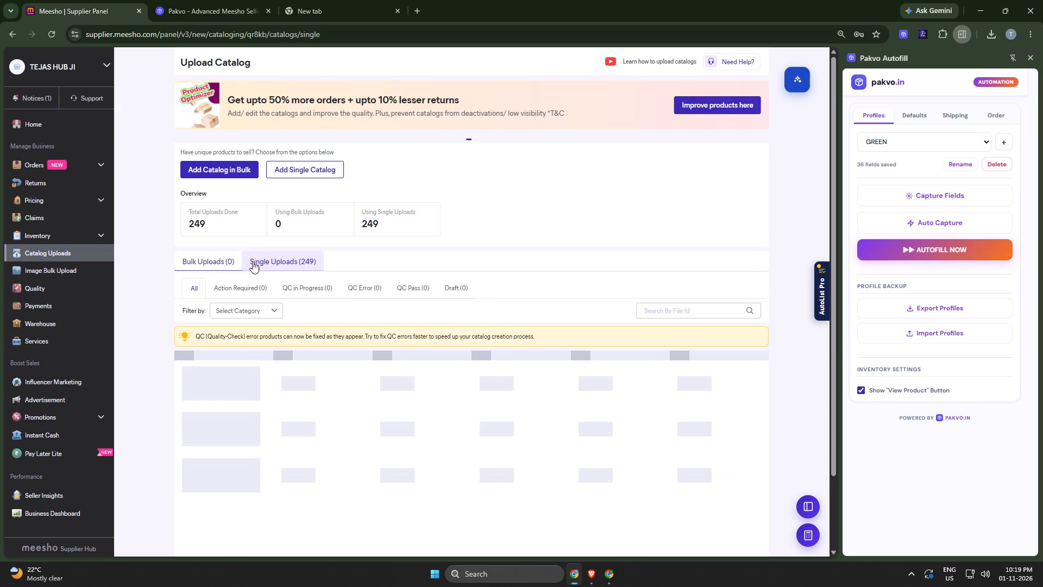
Start a new single catalog under Orthopedic Knee Support with meesho_2026-10-31_lubhu (2) as the front image.
click(313, 170)
click(293, 179)
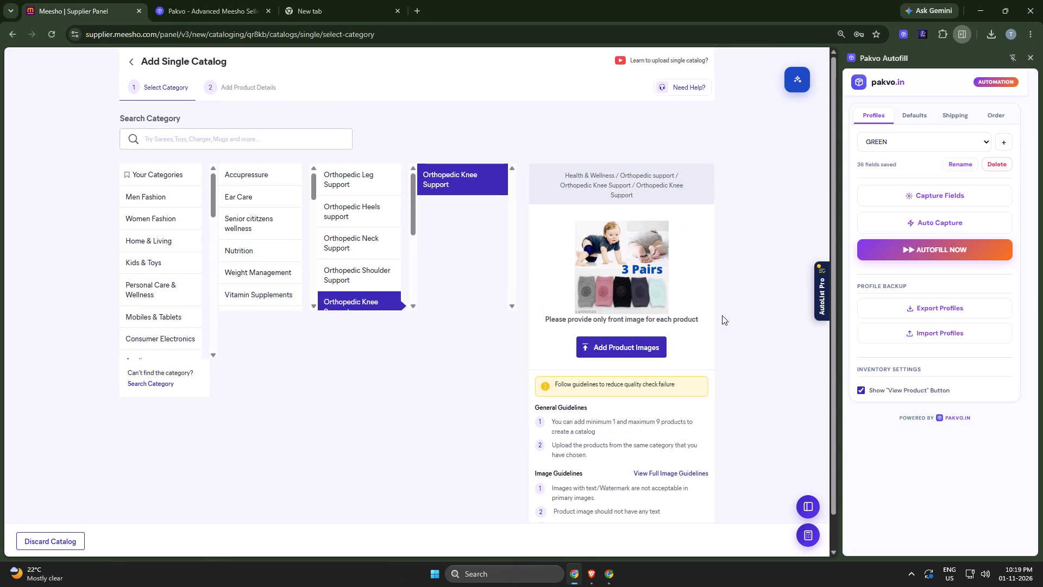
click(637, 335)
click(636, 346)
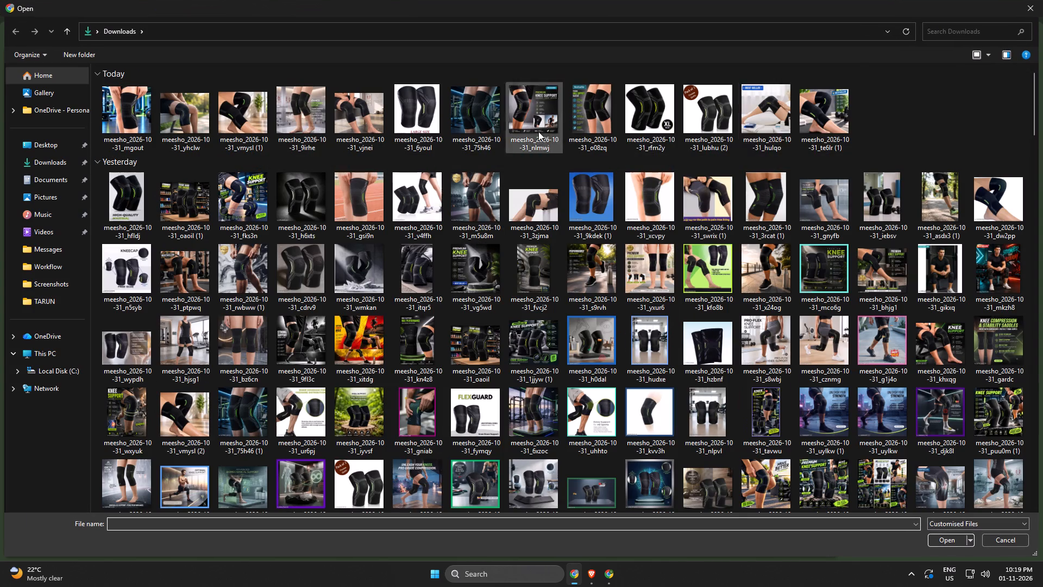
click(722, 108)
click(946, 535)
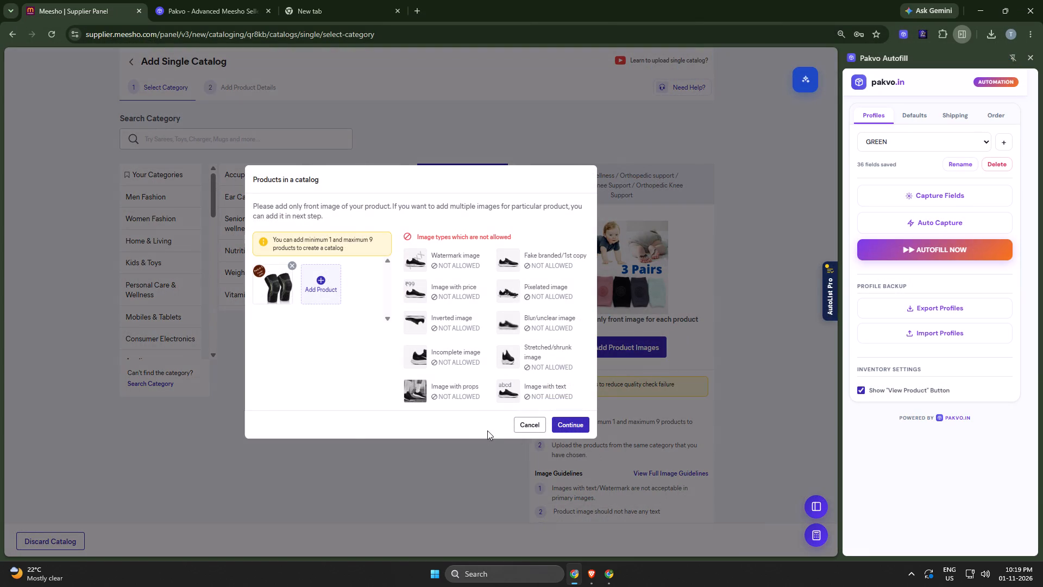
click(578, 427)
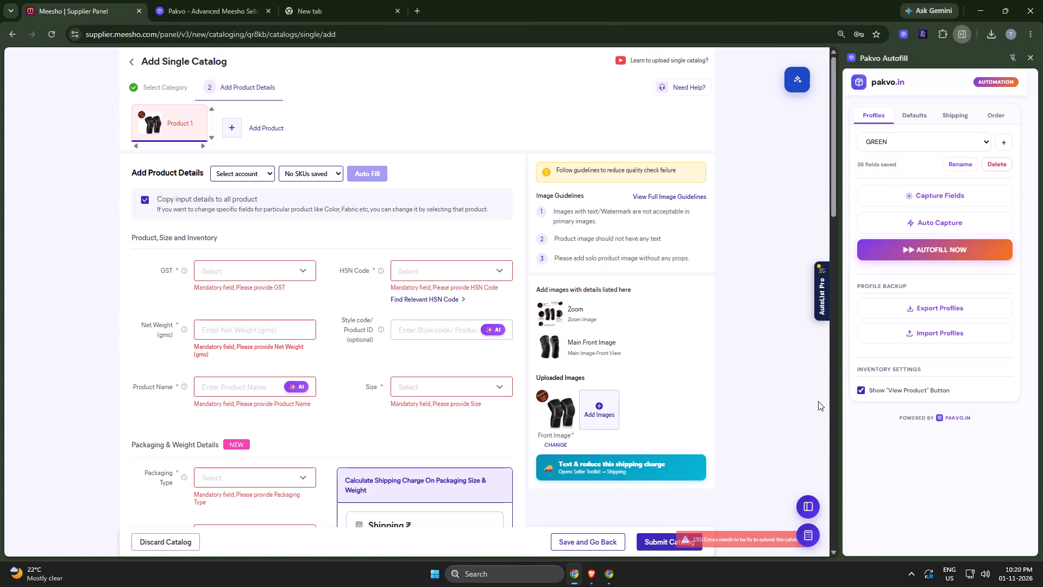
Autofill the new catalog's product details with the GREEN profile.
click(970, 246)
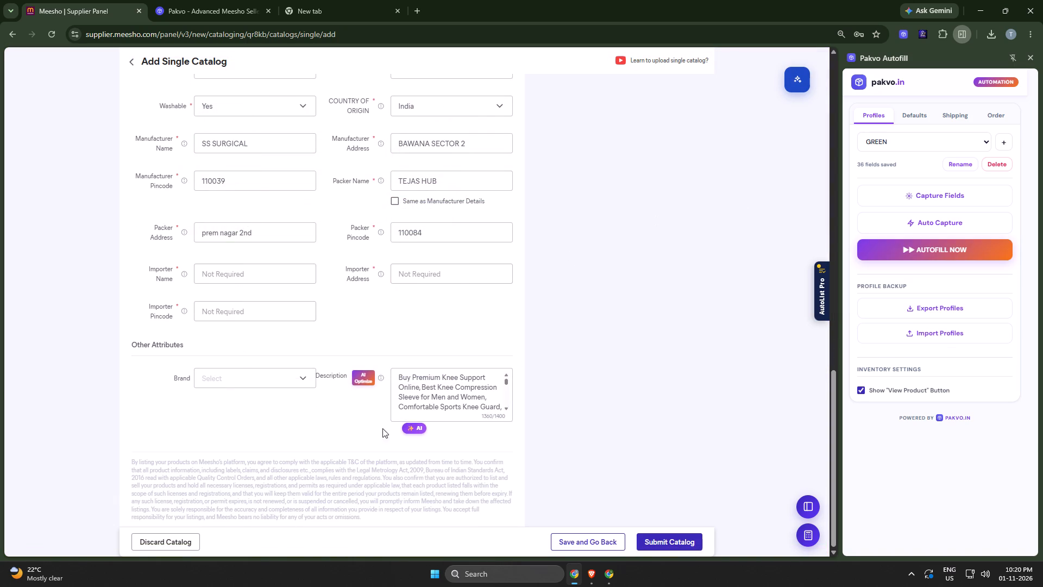
Rewrite the Description and the Product Name with their AI helpers.
click(410, 426)
scroll(634, 399, up, 6)
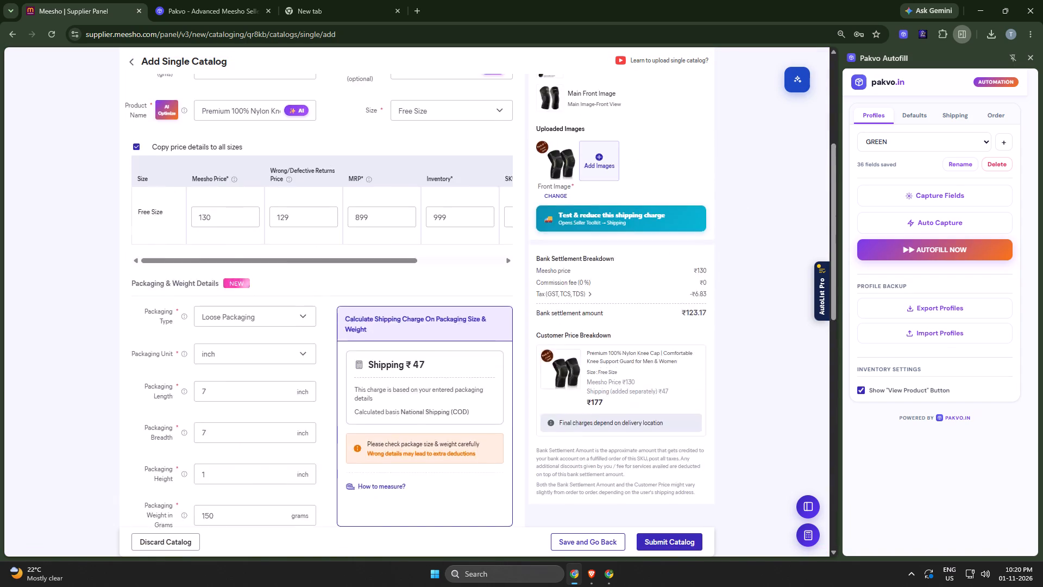
scroll(607, 351, up, 6)
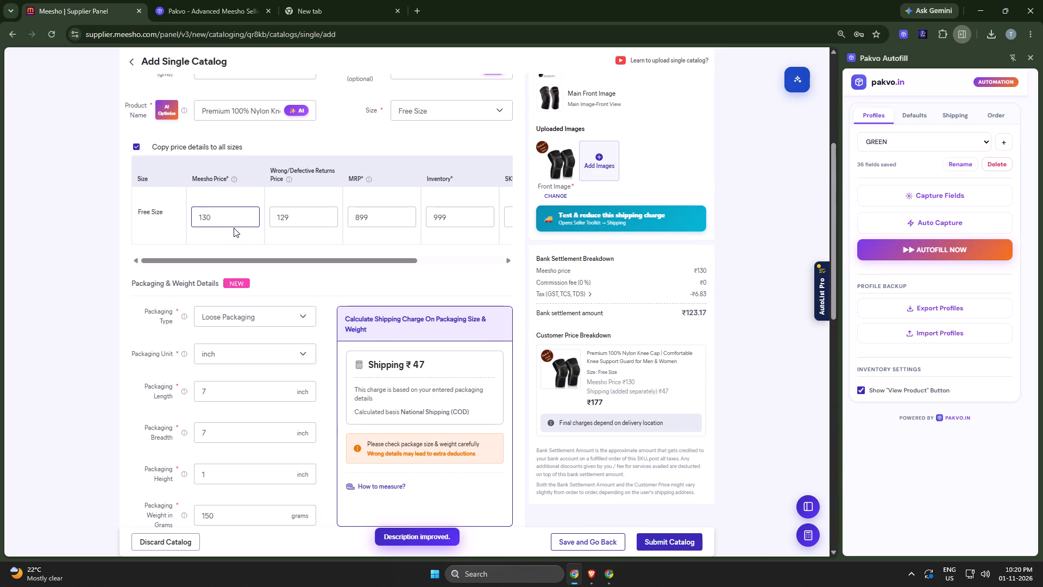
click(234, 228)
click(304, 107)
Set the Free Size Meesho Price to 128, the Wrong/Defective Returns Price to 127 and the MRP to 1199.
double_click(233, 215)
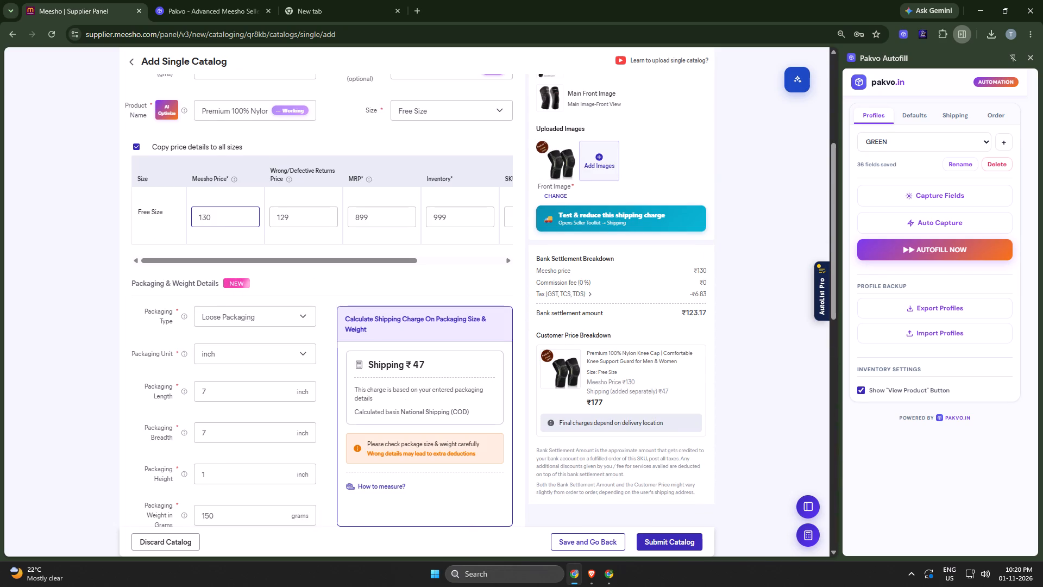
click(233, 215)
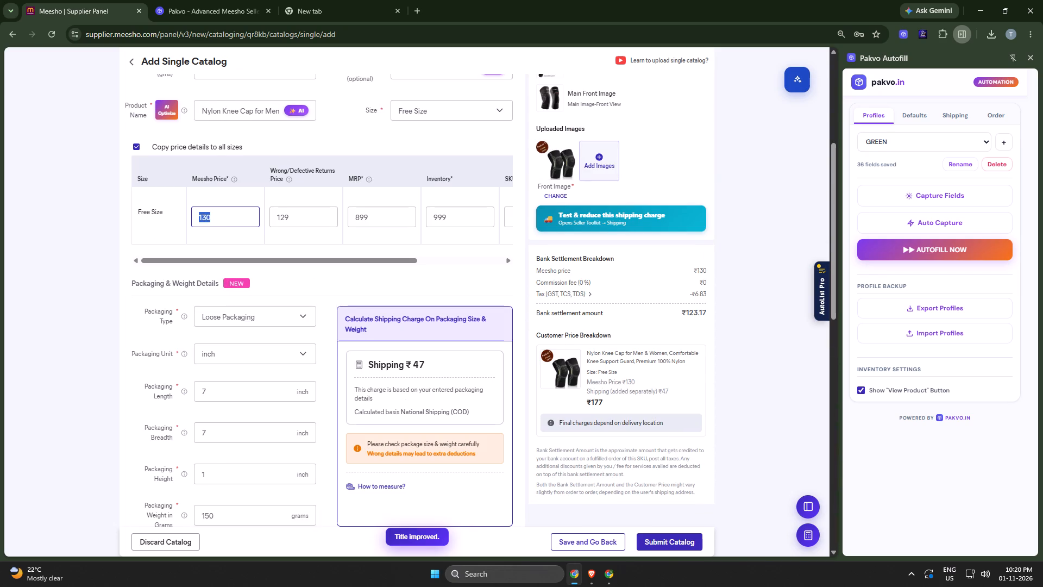
text(128)
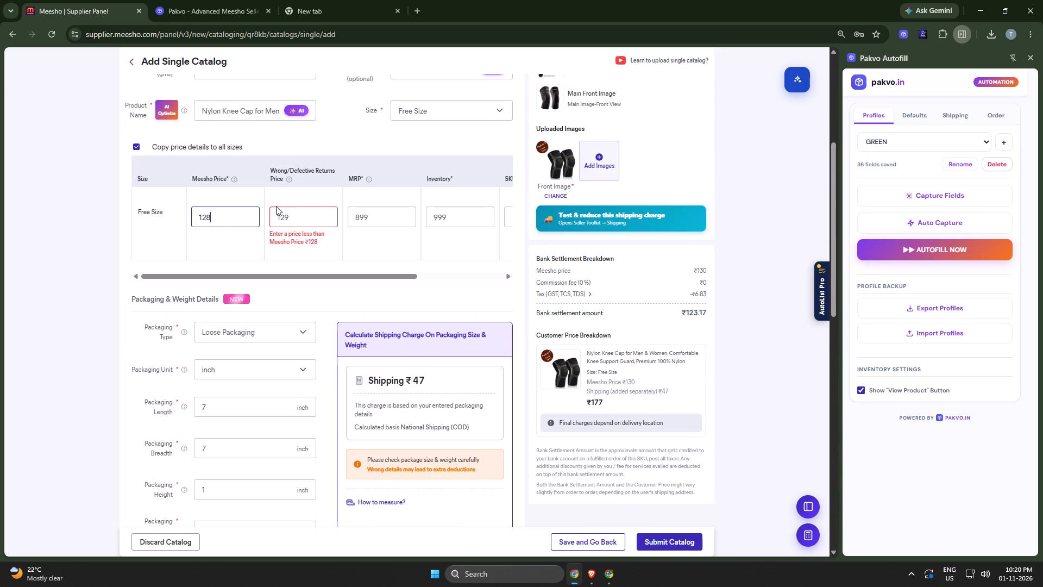
triple_click(294, 214)
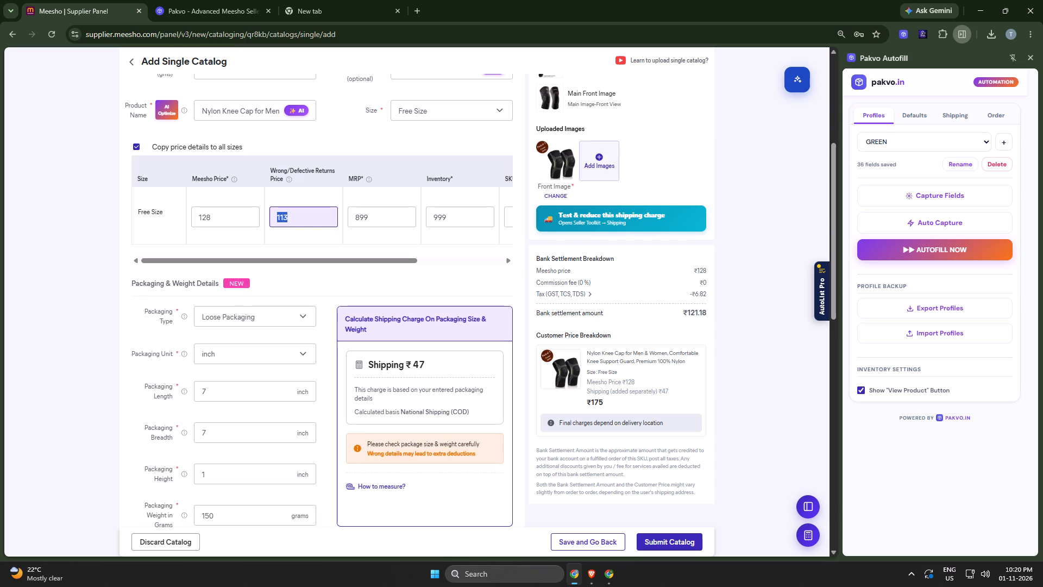
text(125)
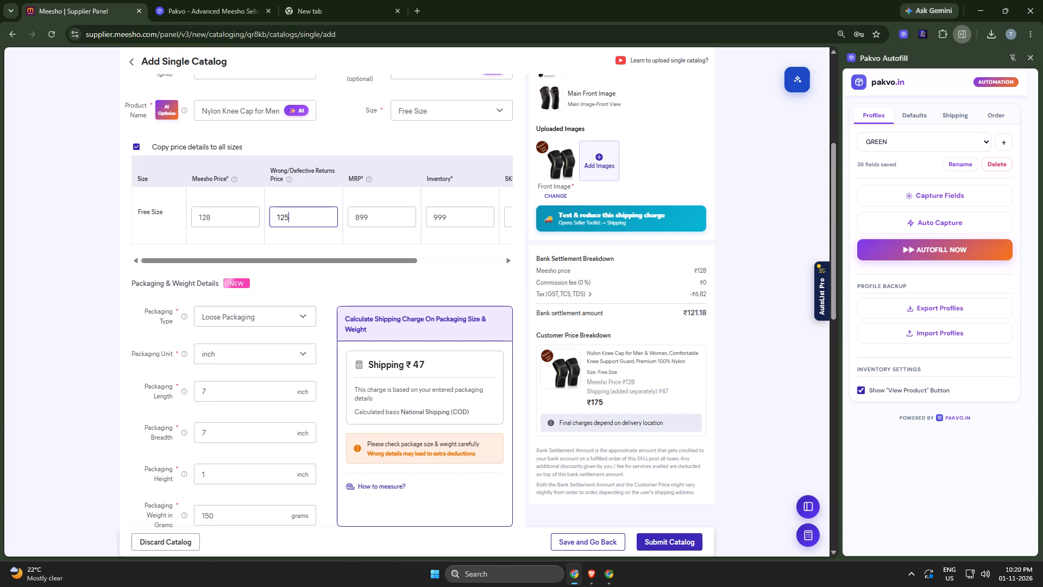
key(Insert)
key(BackSpace)
key(7)
click(359, 217)
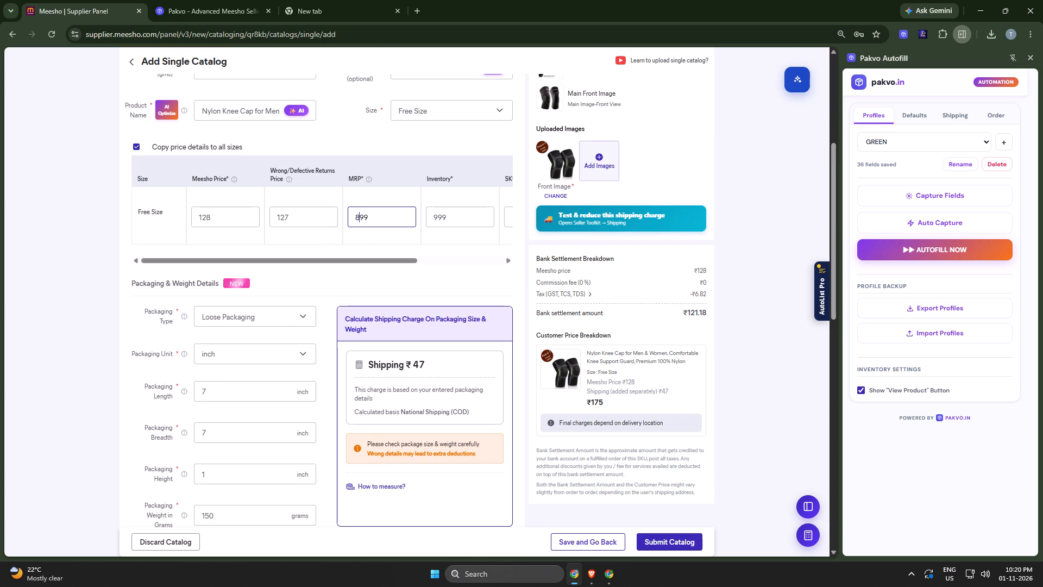
key(1)
key(1)
click(358, 217)
key(BackSpace)
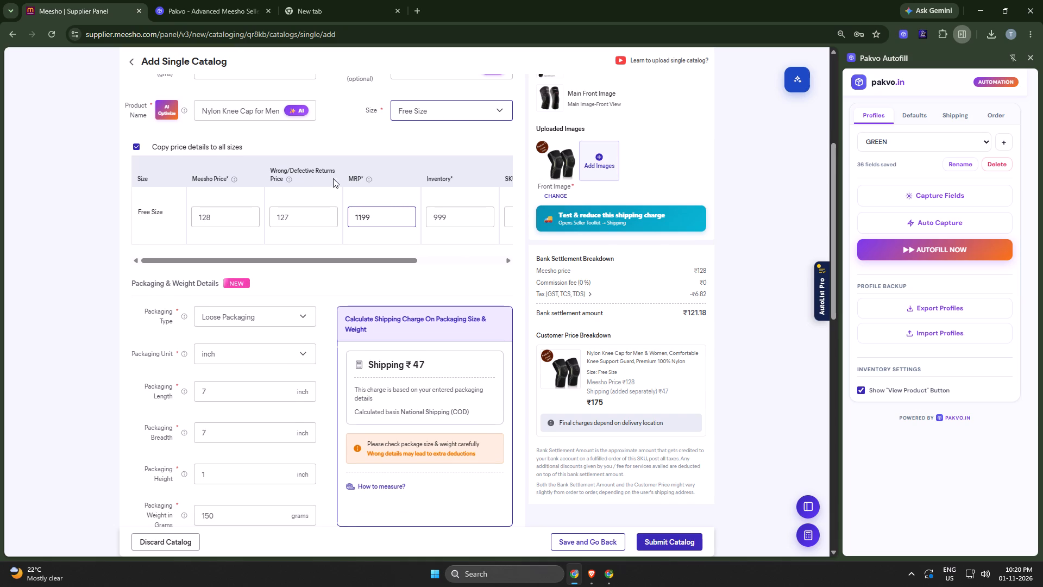
Set the product's Color to Black in the Product Details.
scroll(337, 178, down, 4)
click(287, 168)
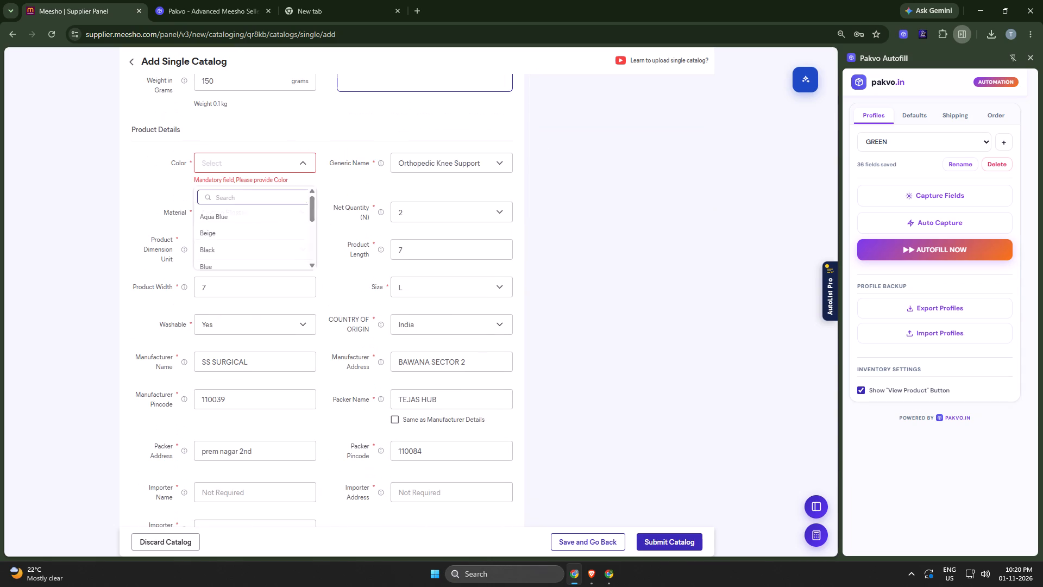
click(249, 253)
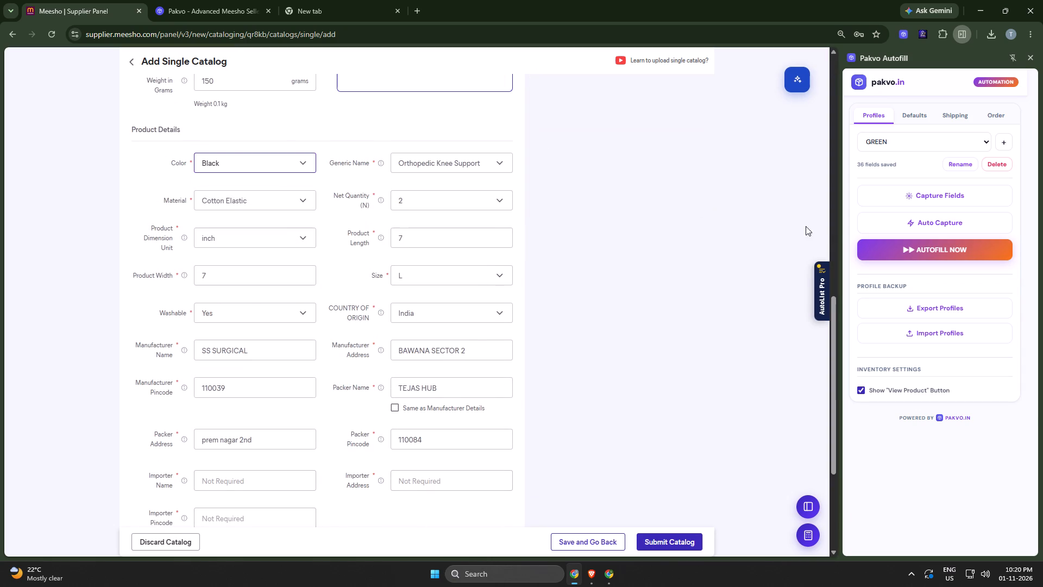
Auto-capture the completed catalog form fields into the GREEN profile.
click(950, 223)
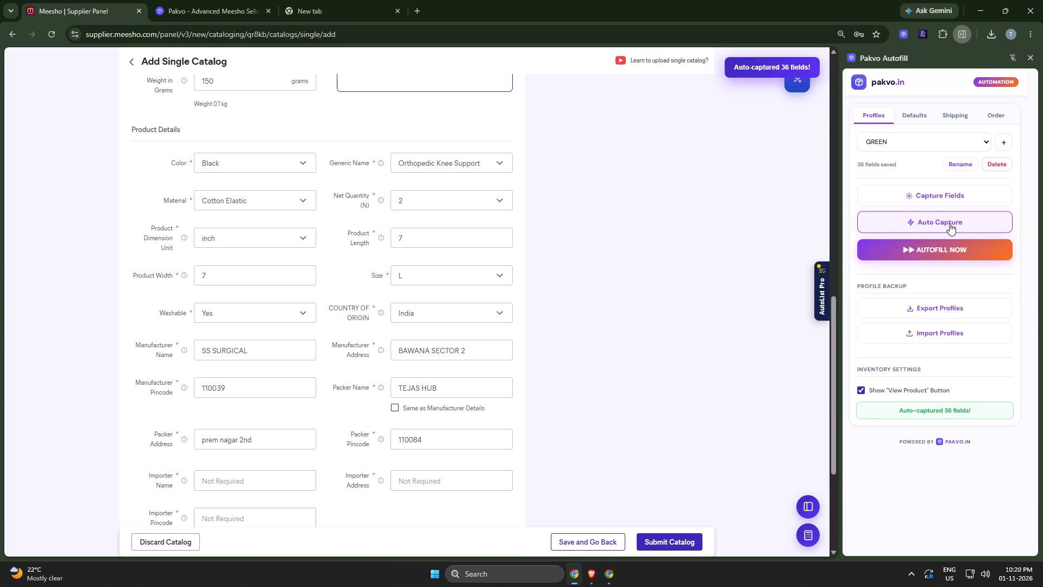
scroll(614, 292, up, 5)
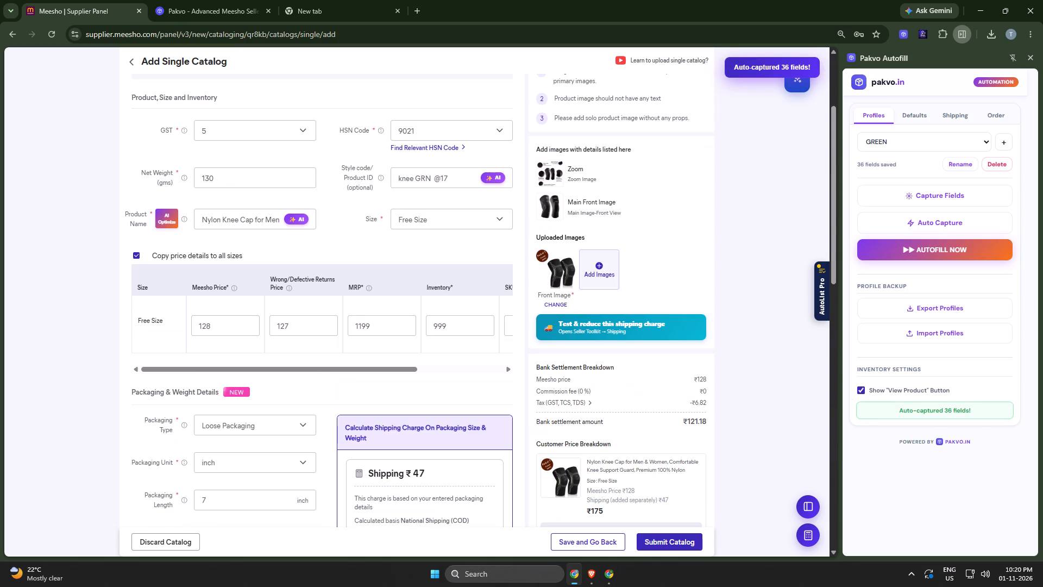
scroll(617, 293, down, 13)
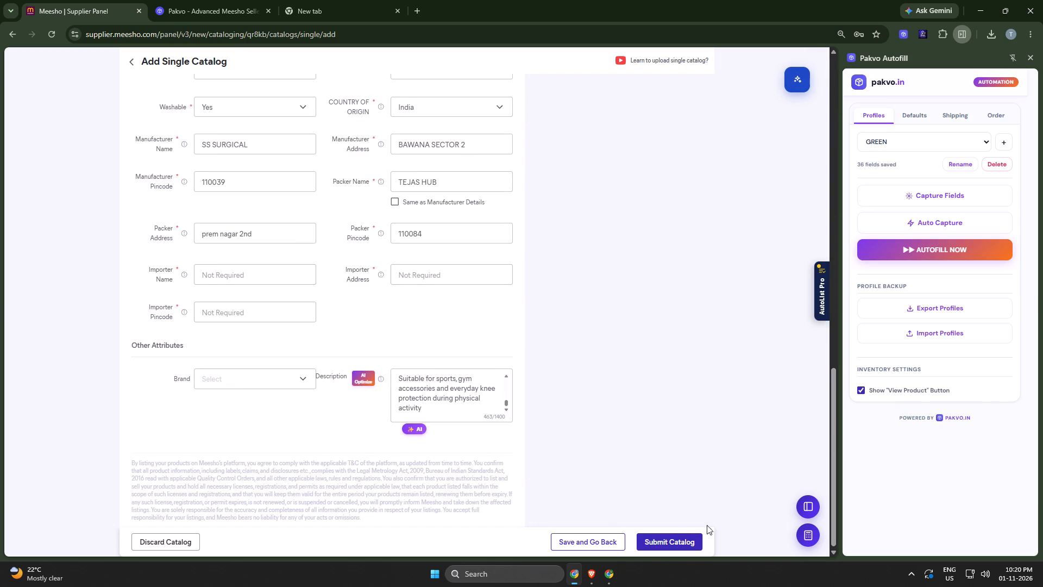
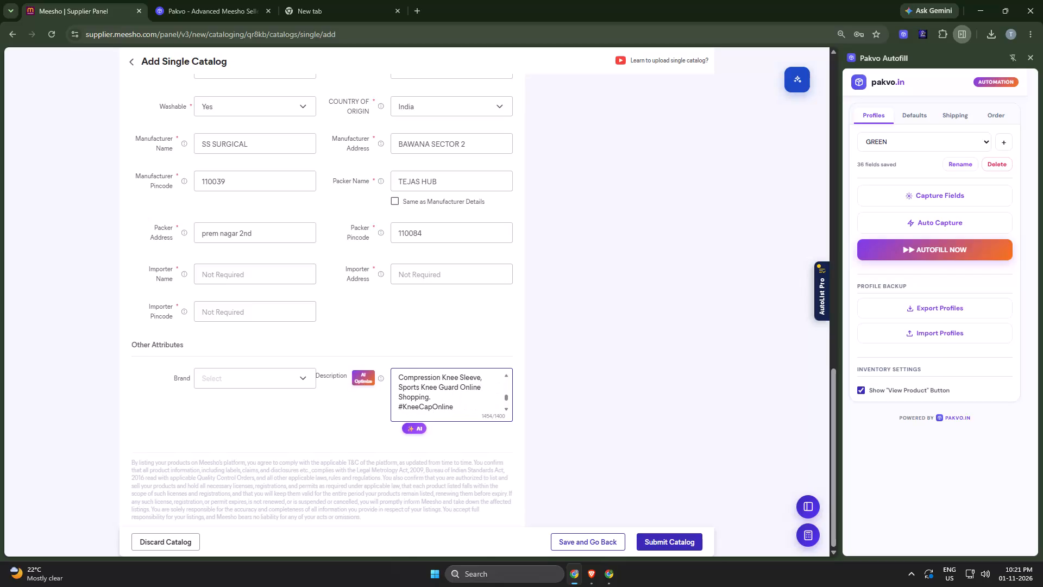
scroll(467, 399, up, 1)
scroll(467, 399, down, 3)
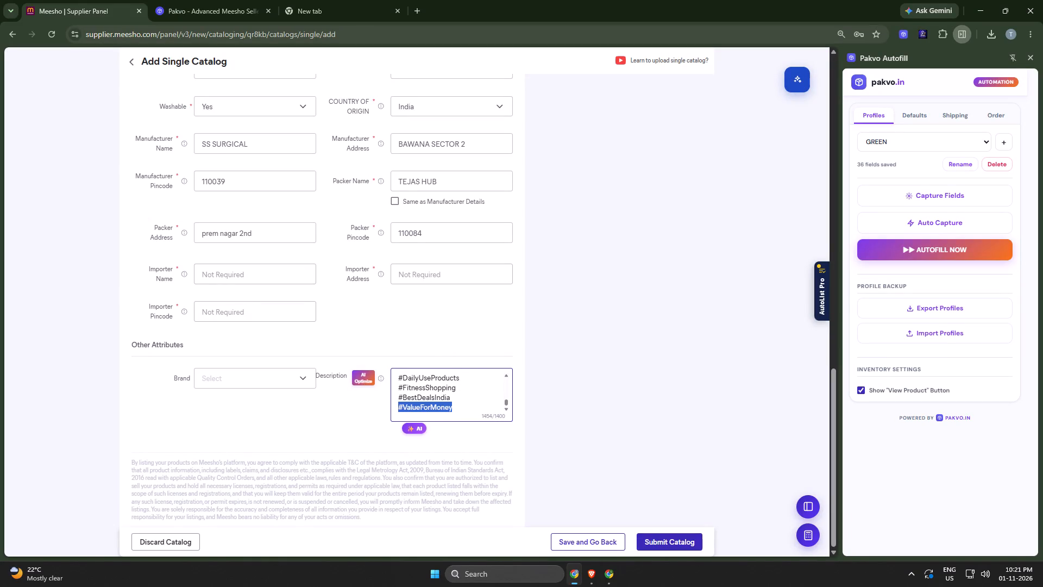
scroll(467, 399, down, 1)
click(467, 399)
scroll(470, 405, up, 1)
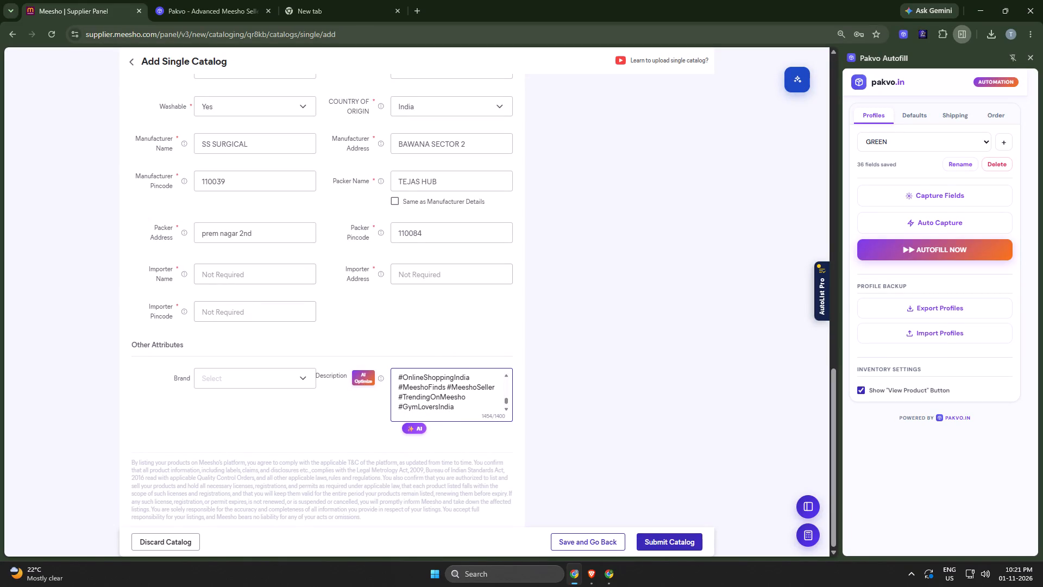
scroll(470, 405, up, 1)
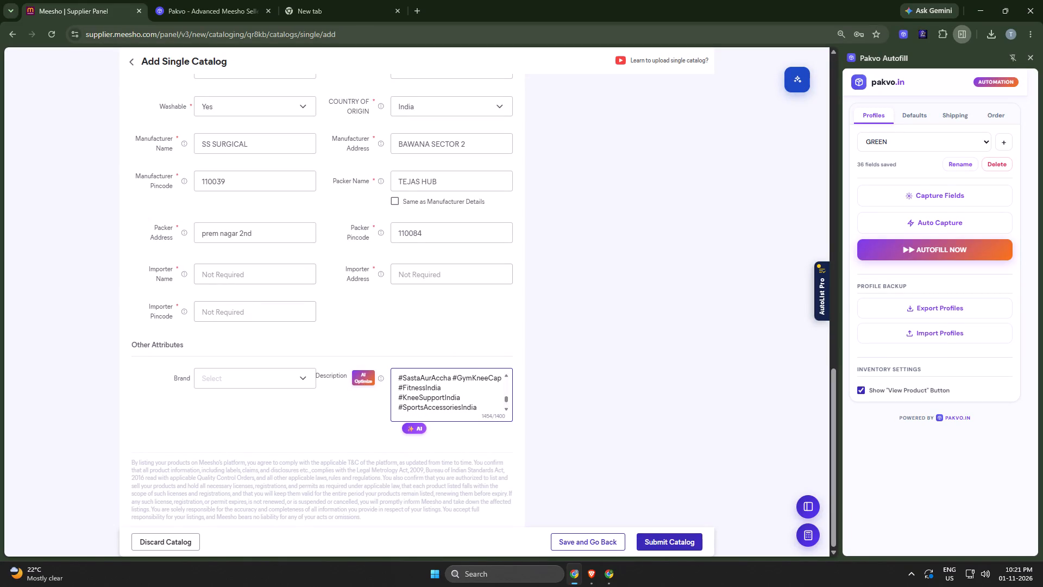
scroll(470, 405, down, 1)
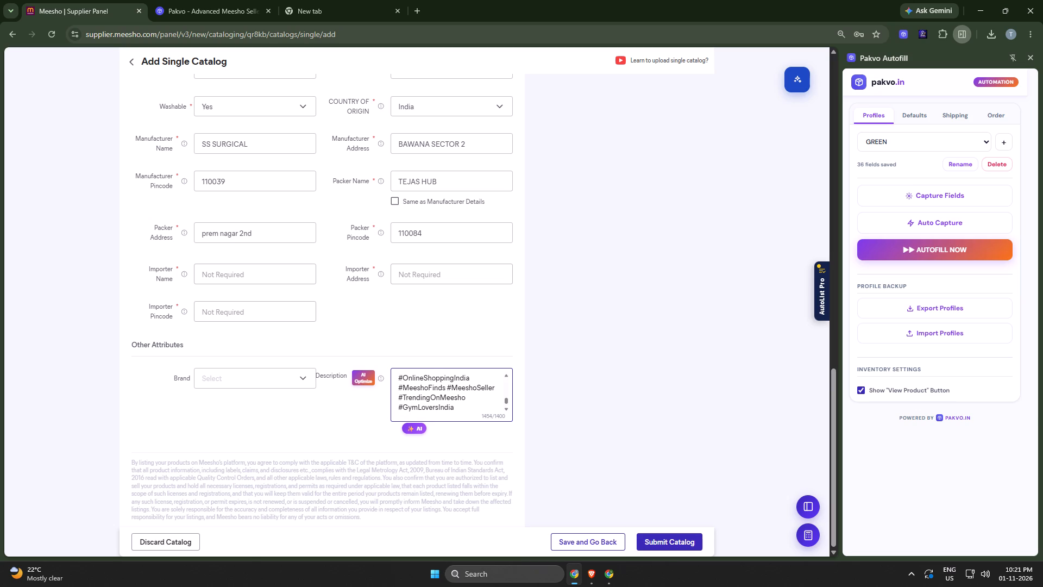
scroll(470, 405, up, 2)
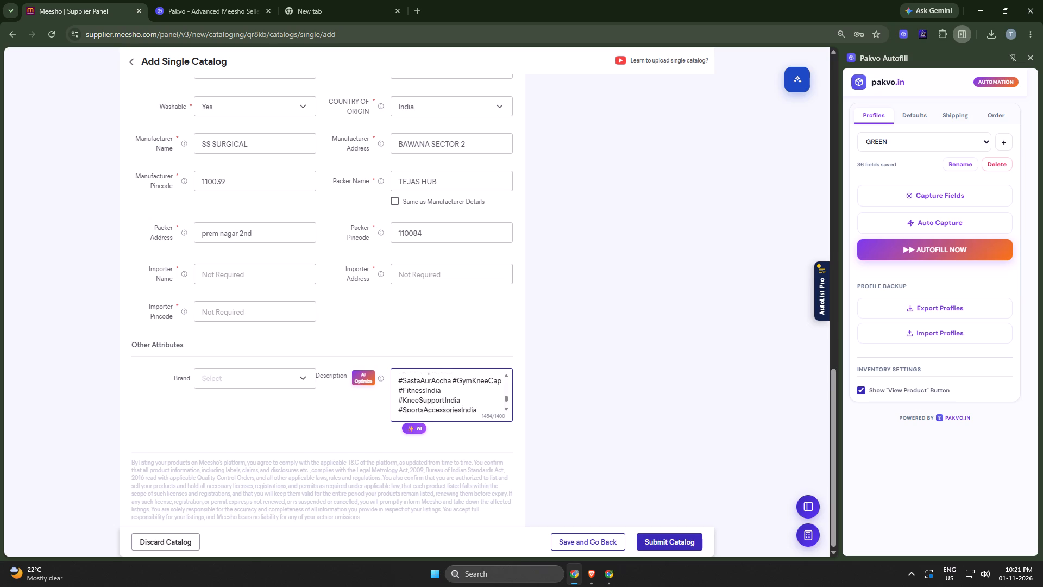
scroll(470, 405, up, 1)
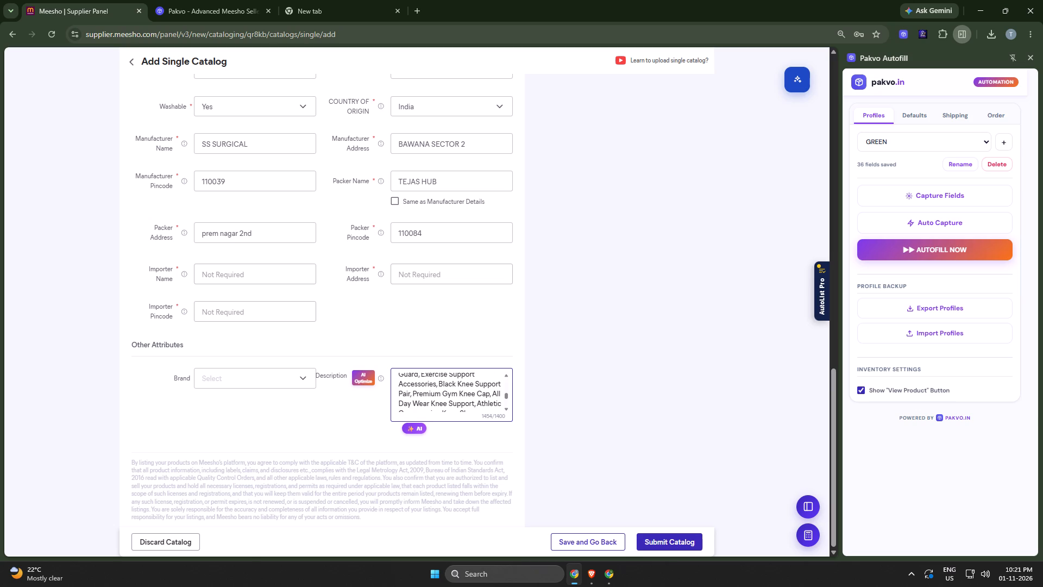
scroll(470, 405, up, 1)
scroll(470, 405, down, 10)
scroll(470, 405, up, 1)
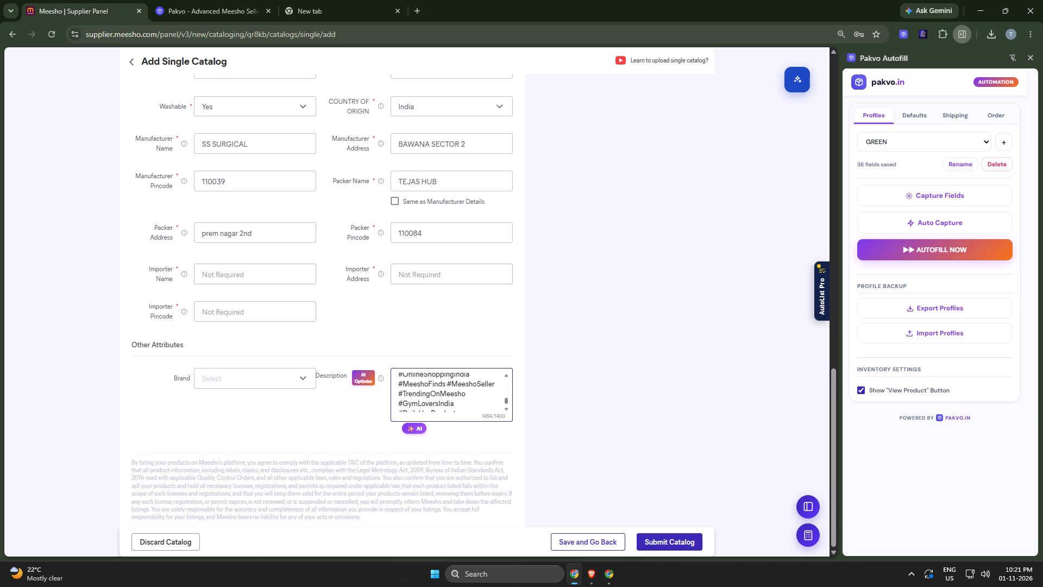
scroll(470, 405, up, 1)
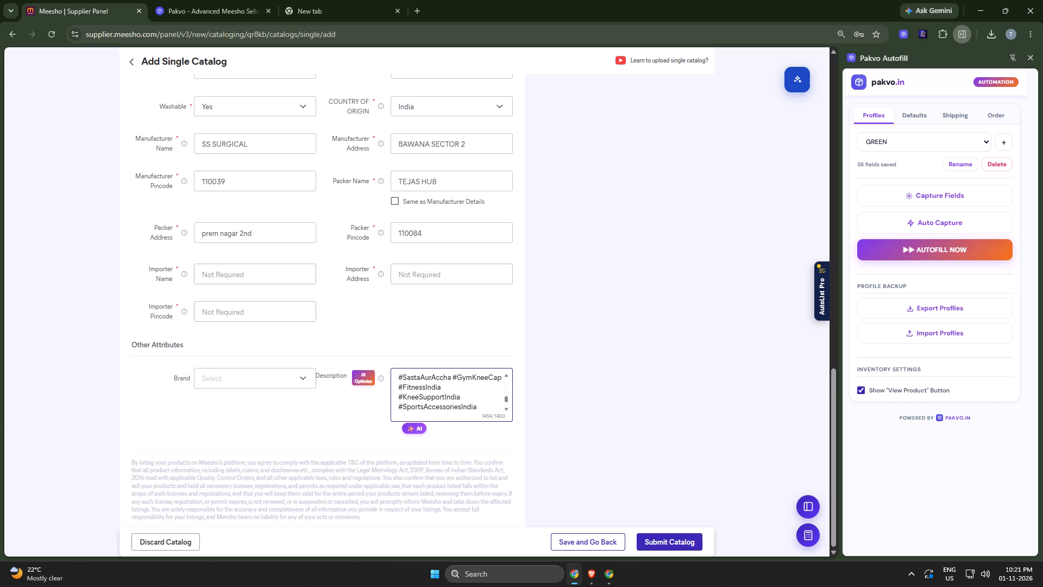
scroll(470, 405, up, 1)
scroll(470, 405, down, 5)
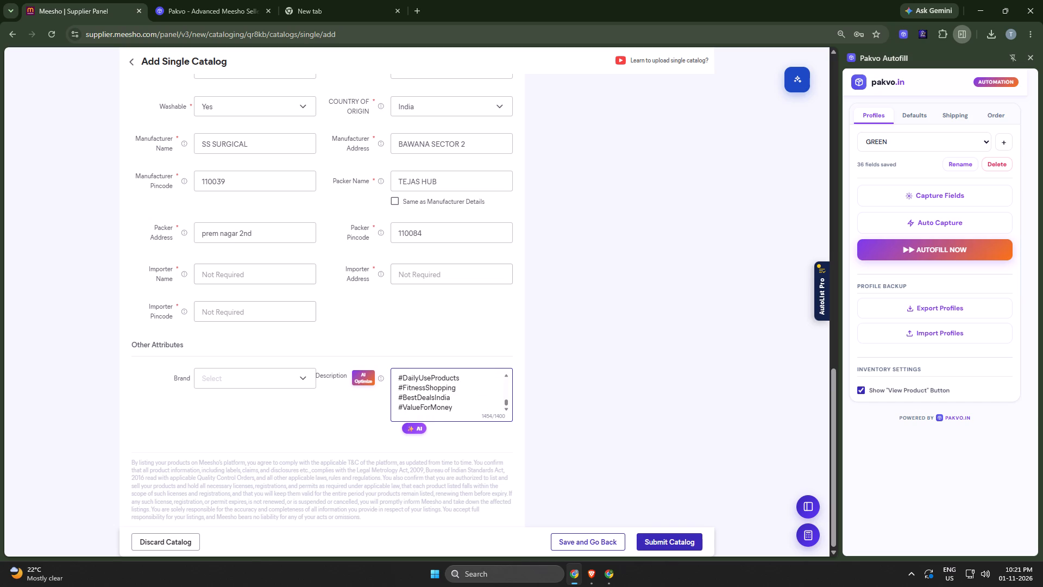
key(alt+Tab)
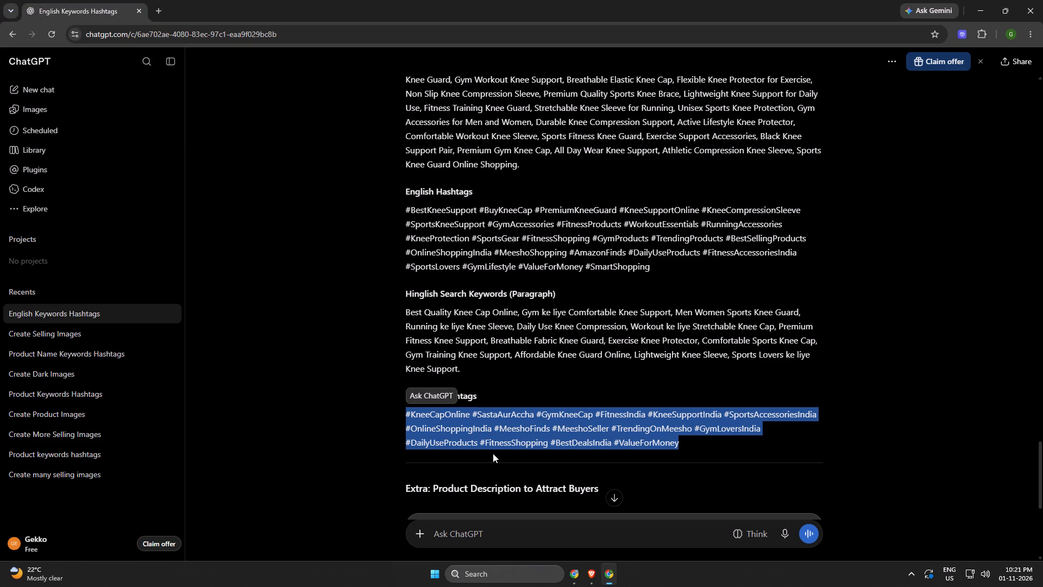
key(alt+Tab)
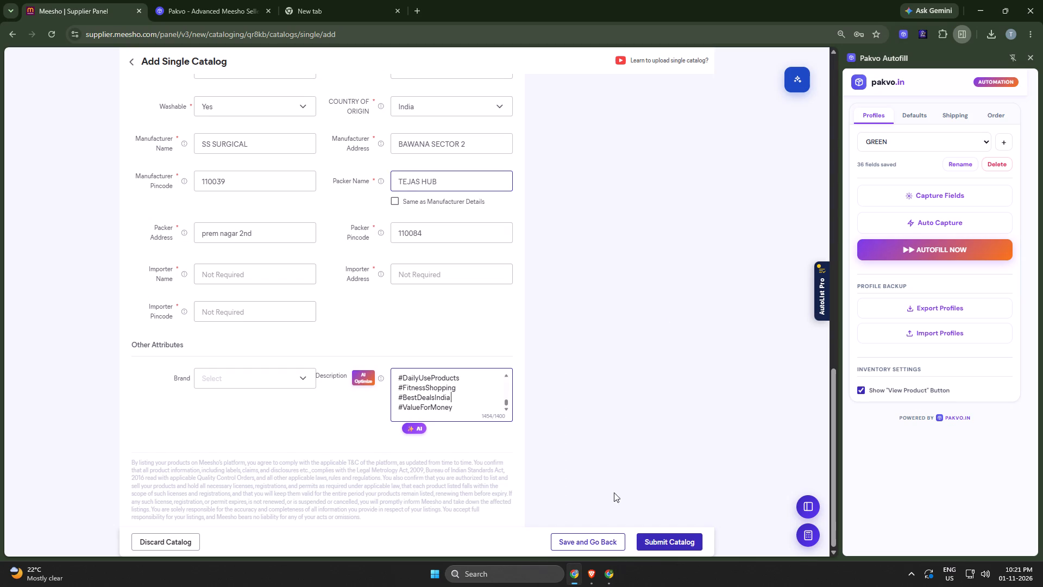
Add the images meesho_2026-10-31_vmysl (1), meesho_2026-10-31_yhclw and meesho_2026-10-31_mgout as extra product images.
scroll(739, 401, up, 8)
click(604, 397)
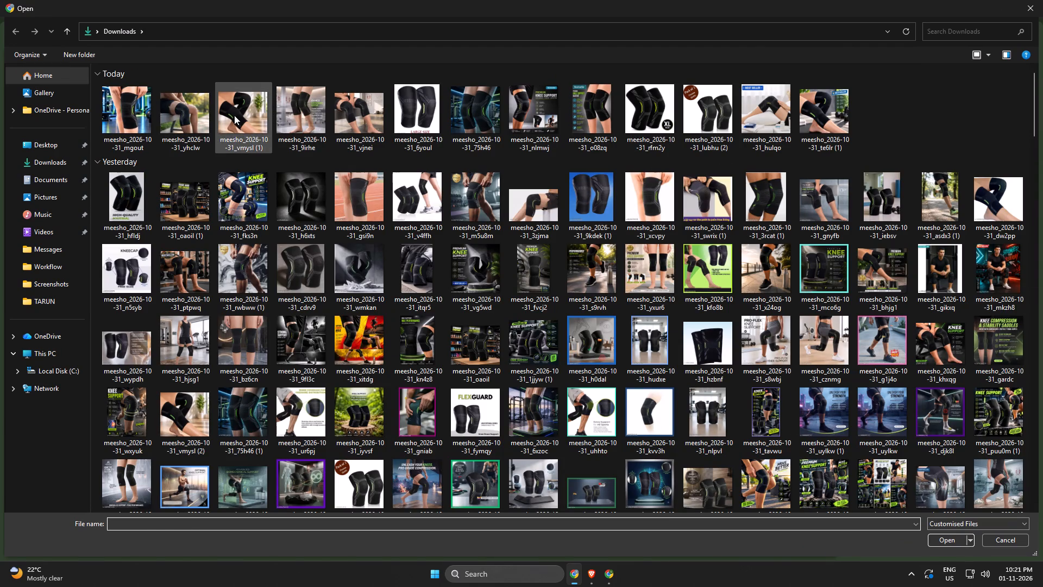
ctrl+click(234, 115)
ctrl+click(189, 116)
ctrl+click(135, 116)
click(937, 545)
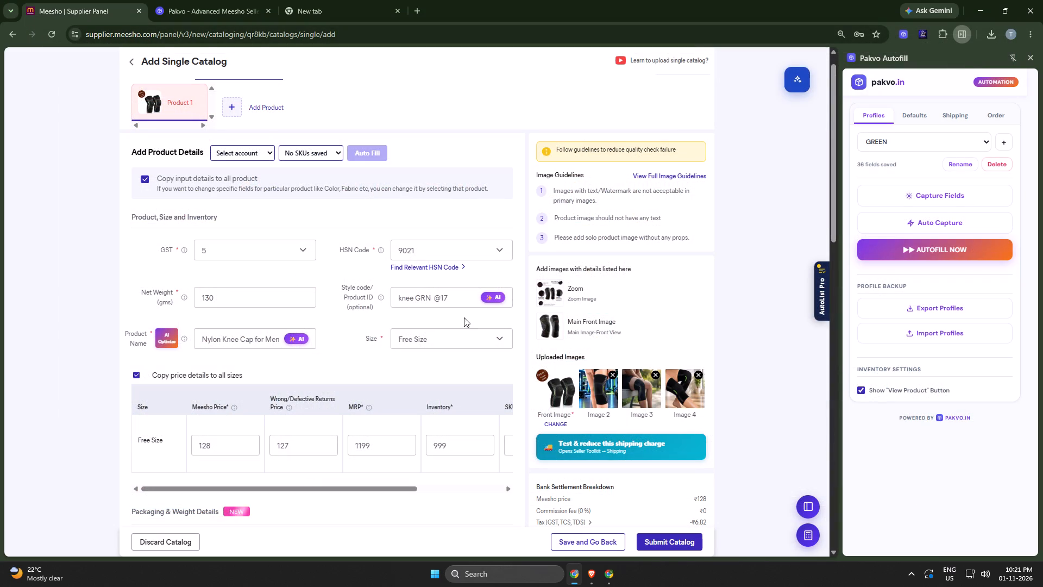
click(463, 298)
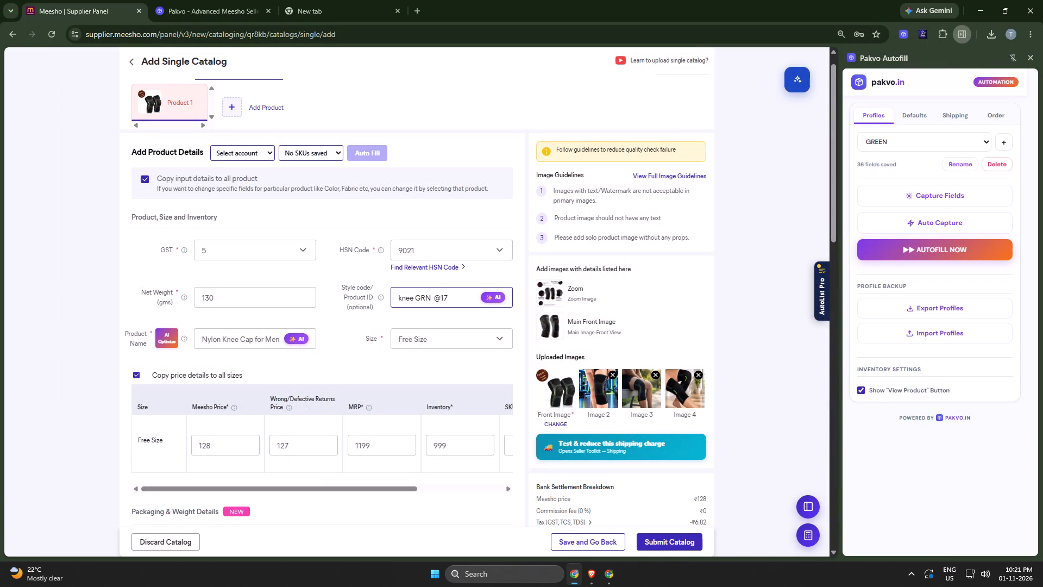
key(BackSpace)
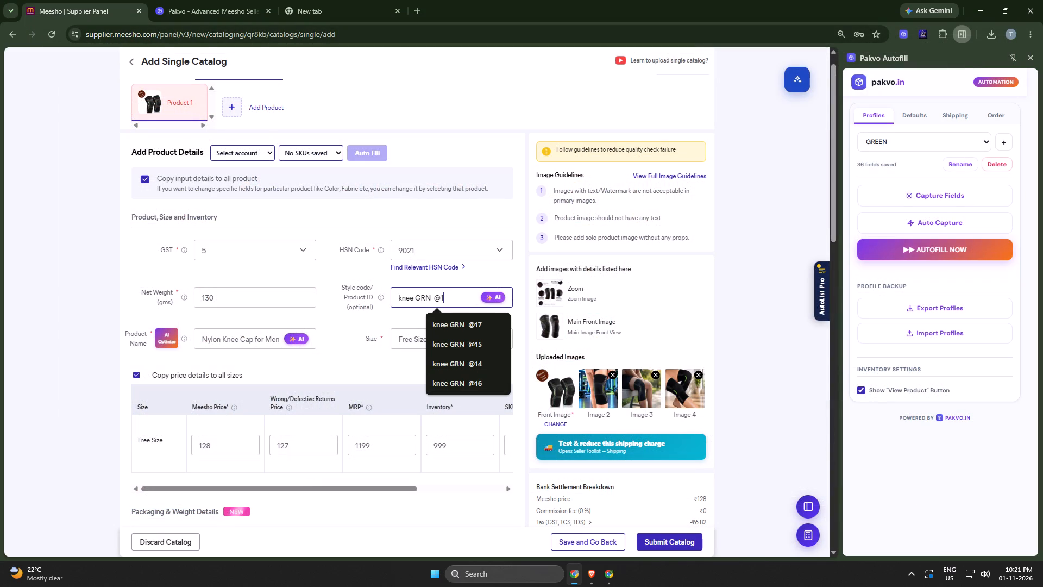
key(8)
Submit the catalog, auto-fix the flagged word "everyday" in the description, and apply the changes with the not-branded-or-illegal declaration accepted.
scroll(445, 372, down, 11)
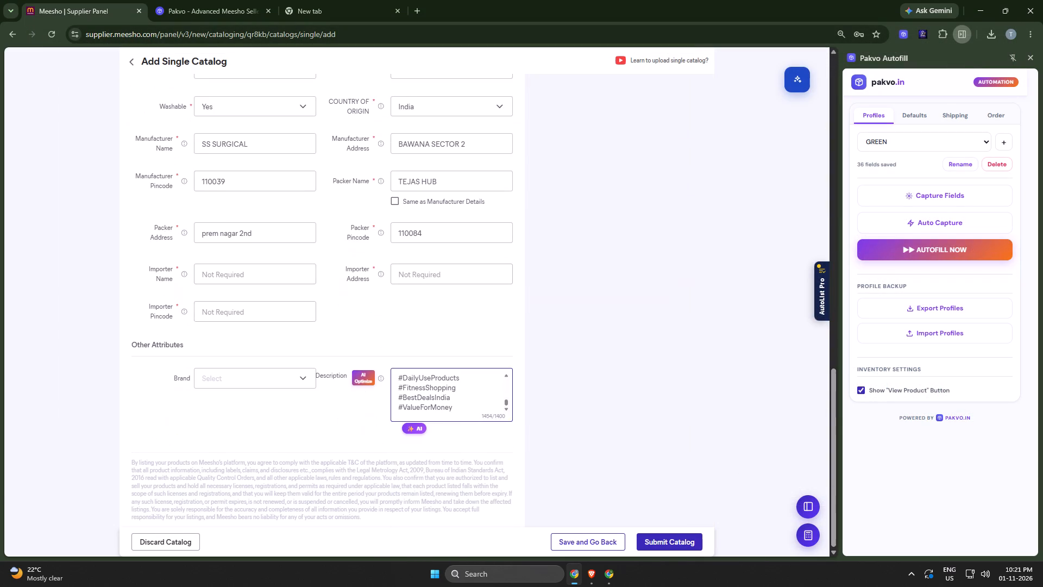
click(661, 541)
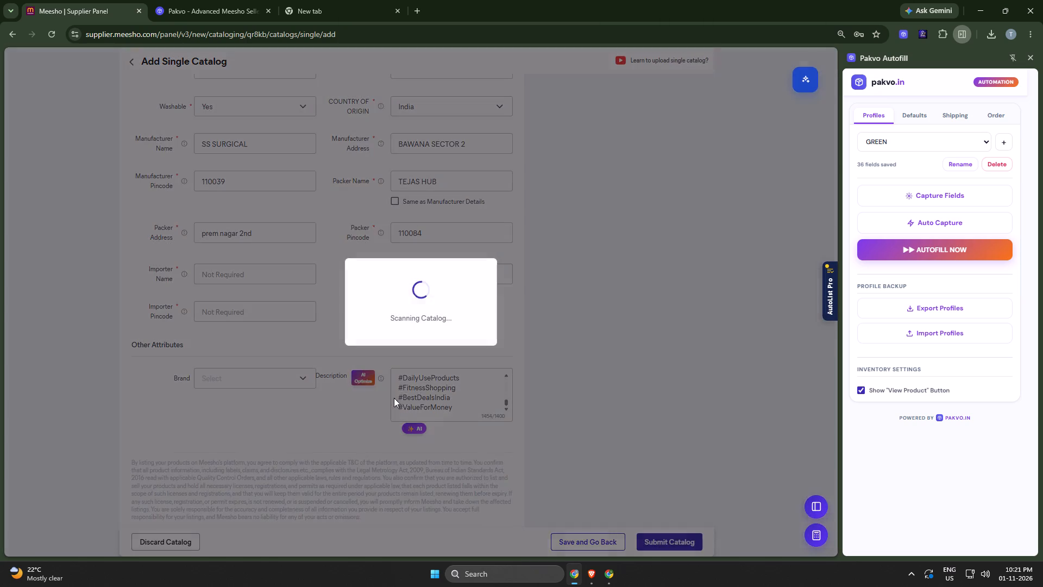
click(262, 451)
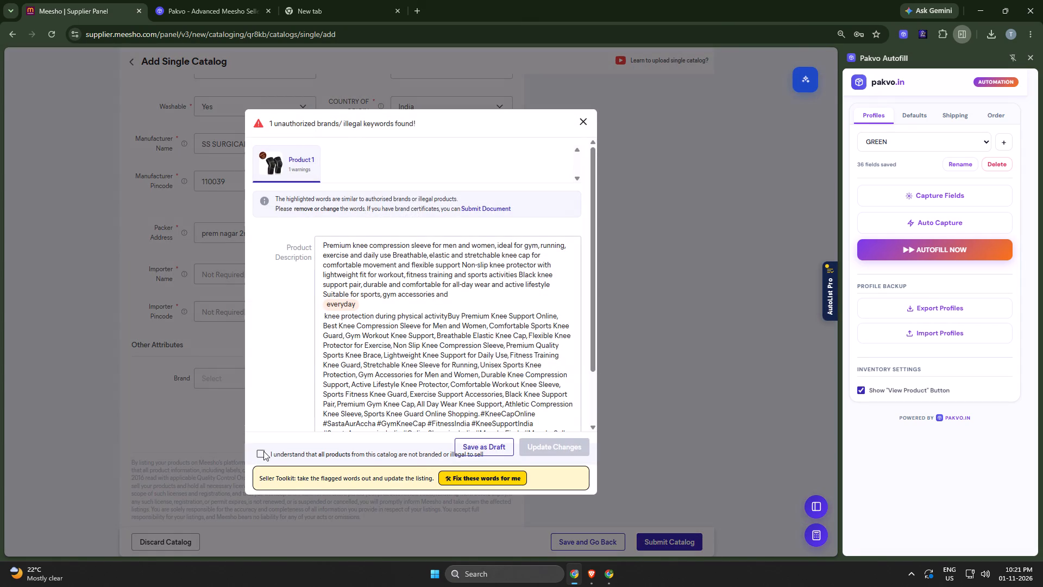
click(476, 477)
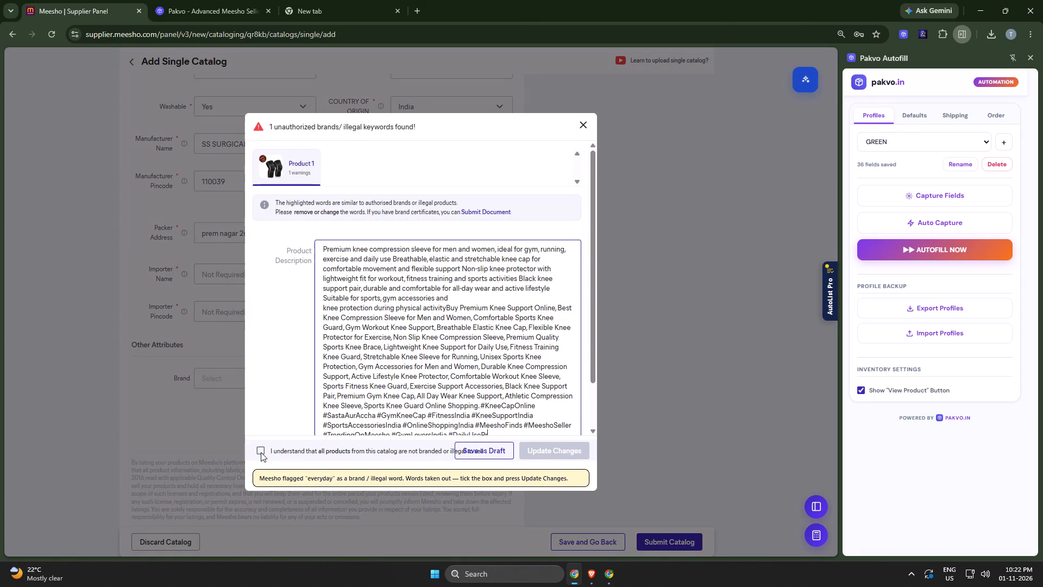
click(259, 451)
click(533, 453)
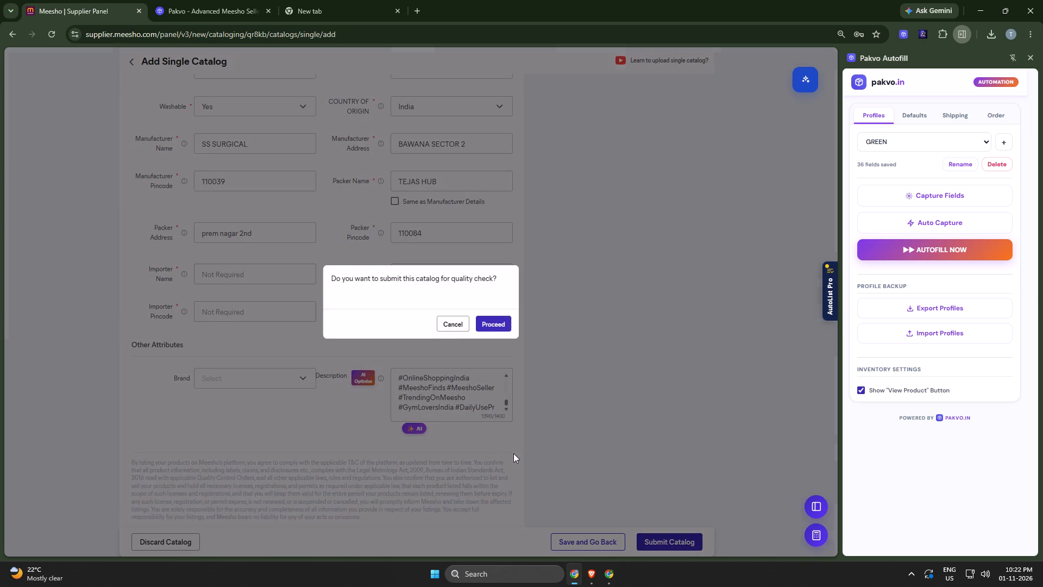
Proceed with the catalog's quality check submission and close the visibility suggestions.
click(493, 326)
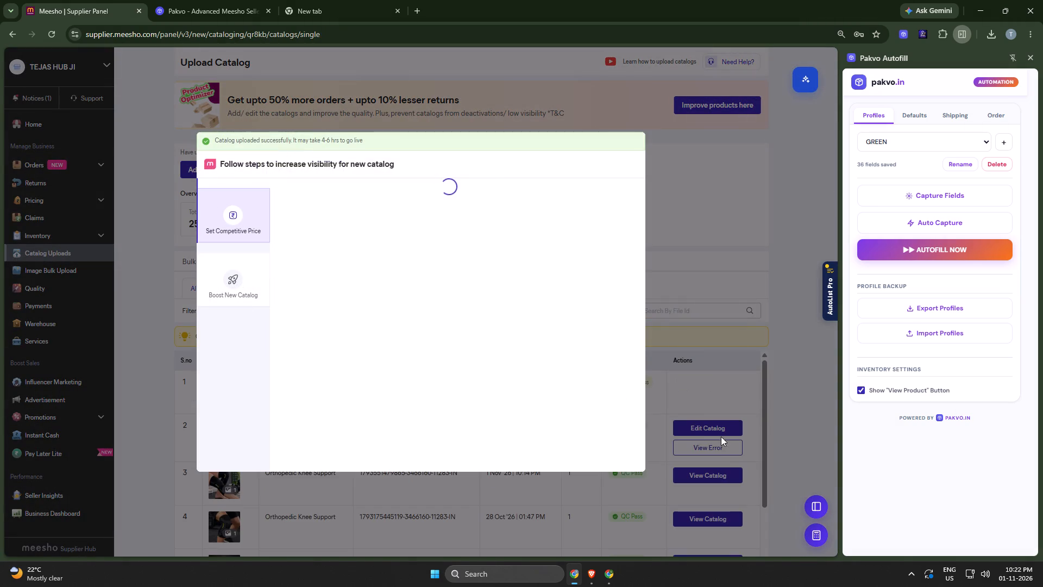
click(555, 456)
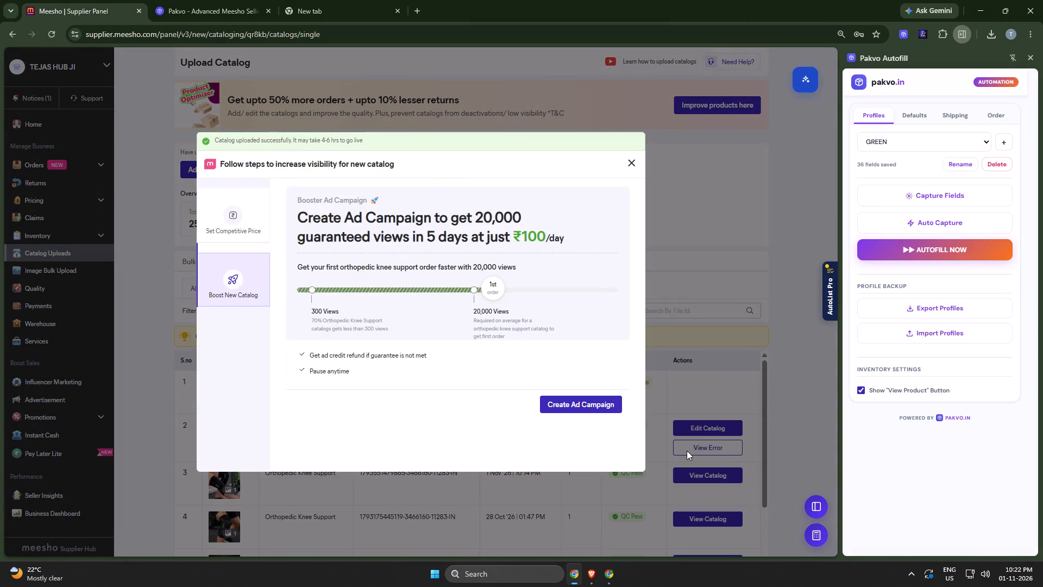
click(629, 163)
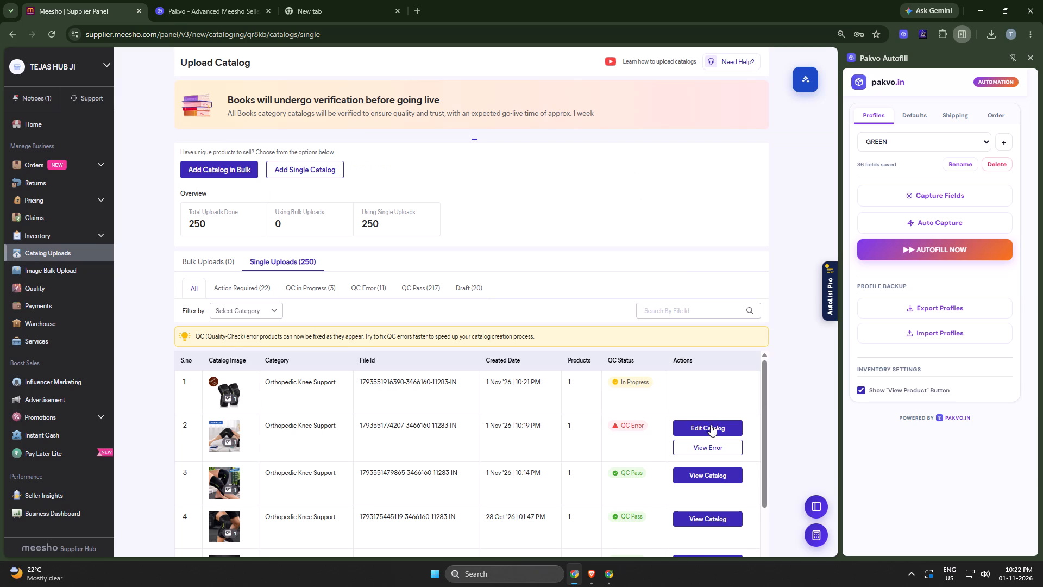
click(711, 424)
click(447, 319)
click(459, 319)
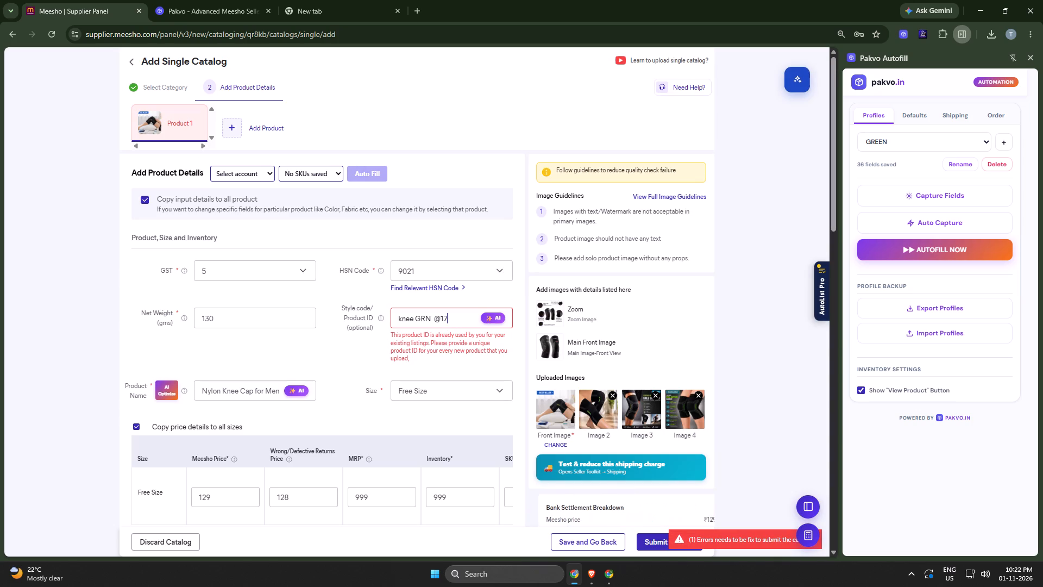
key(BackSpace)
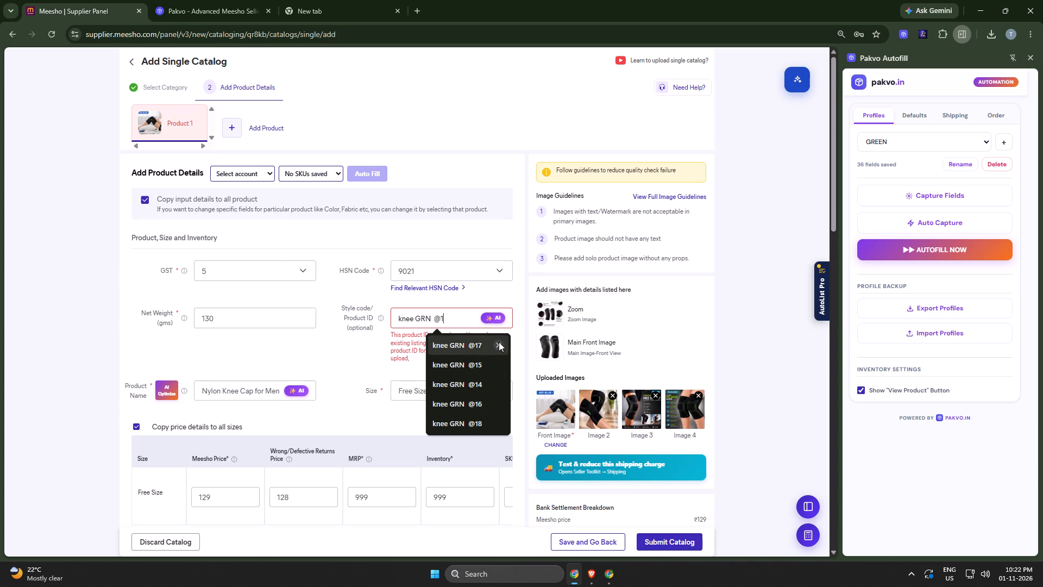
triple_click(499, 342)
double_click(499, 342)
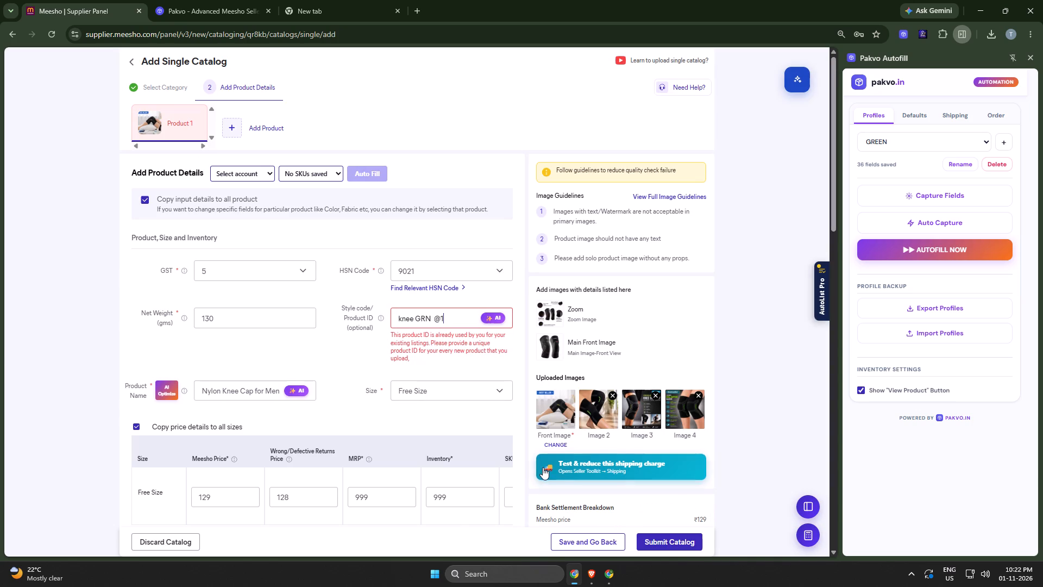
key(9)
Resubmit the corrected catalog for quality check and close the visibility suggestions.
scroll(443, 383, down, 11)
click(663, 534)
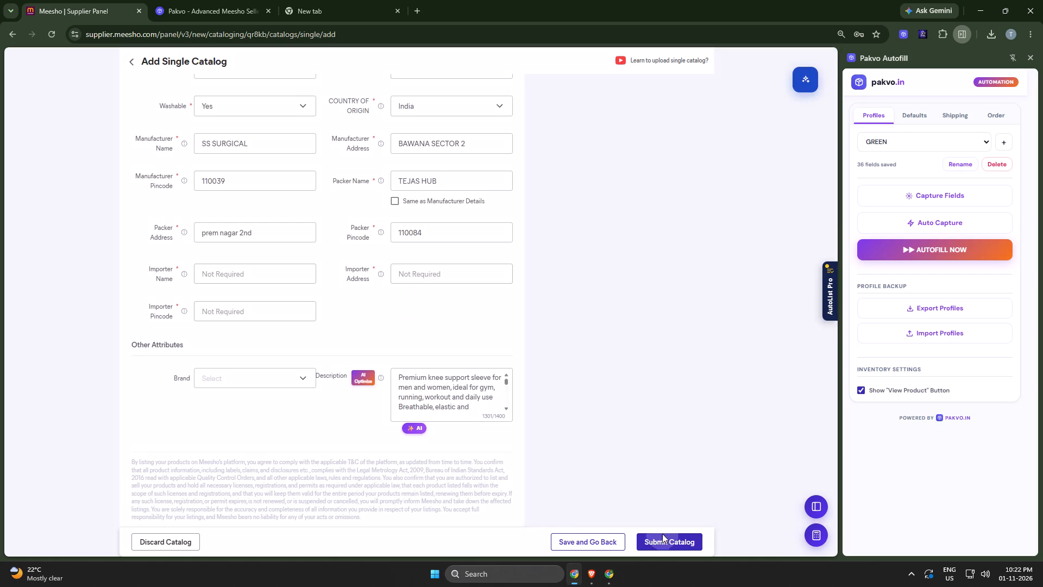
click(494, 321)
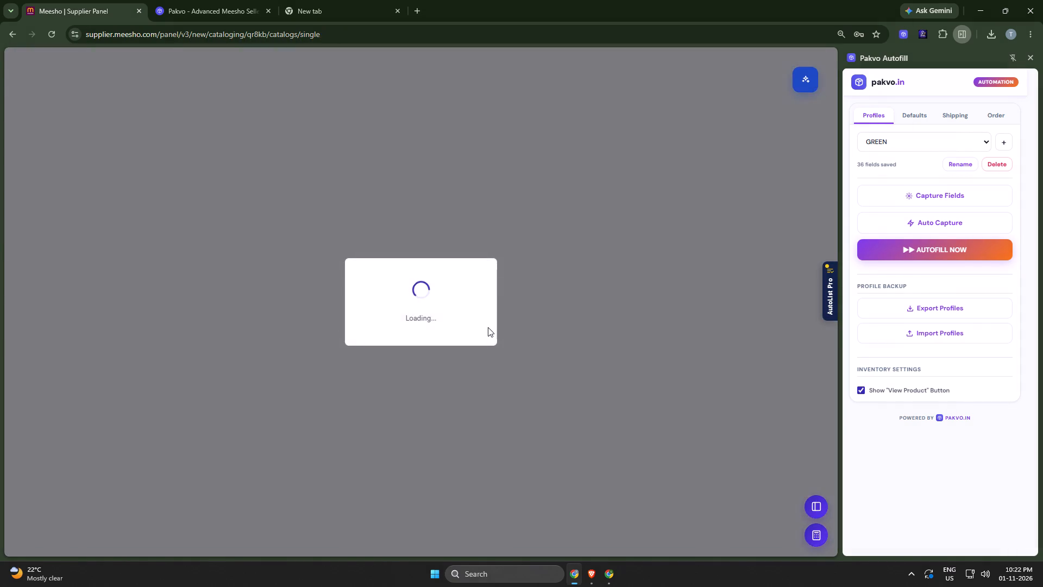
click(546, 454)
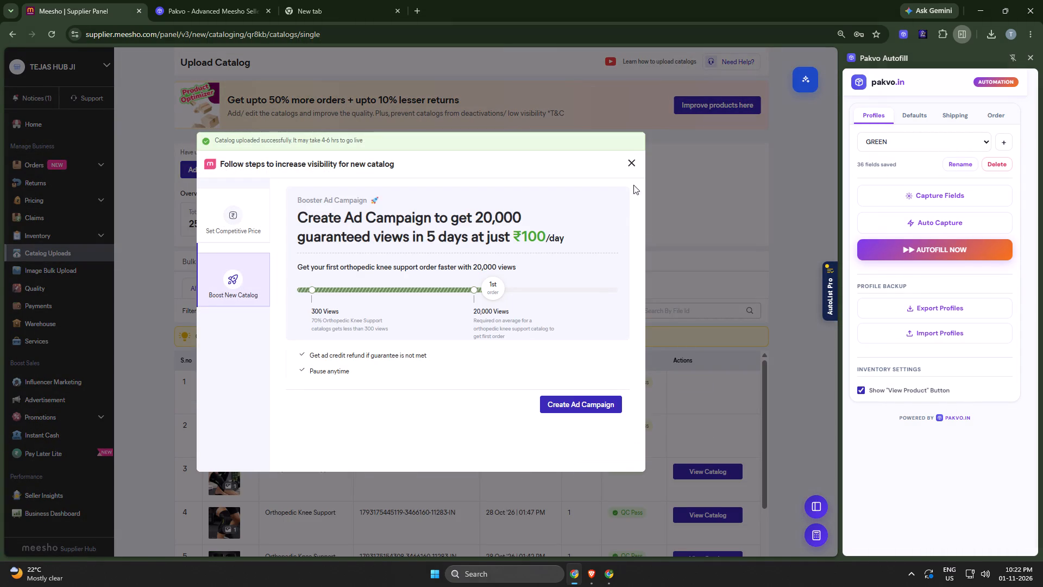
click(627, 169)
click(626, 163)
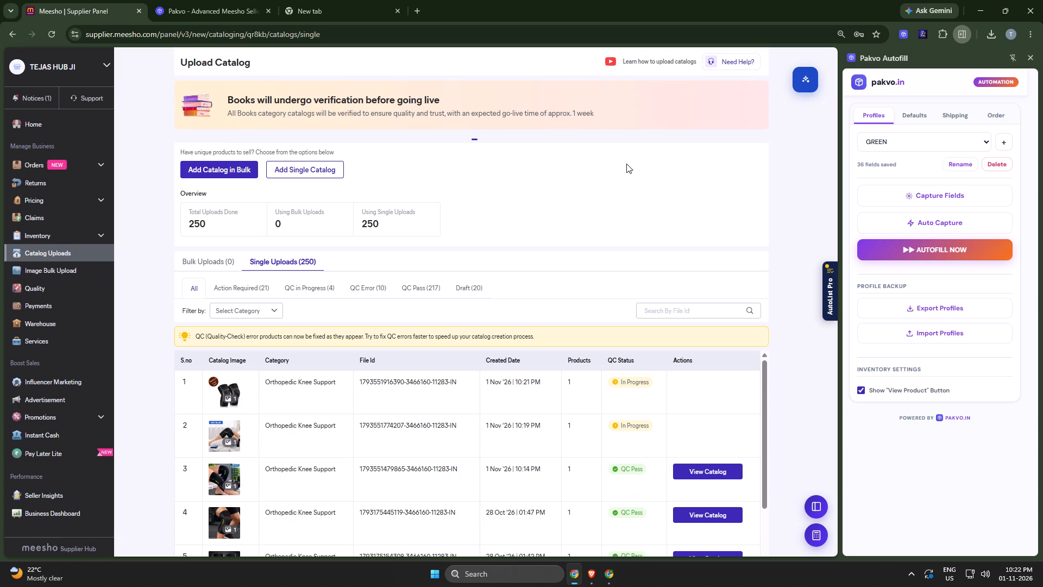
Start a new single catalog for Orthopedic Knee Support using the image meesho_2026-10-31_rfm2y as the front image, and continue to its product details.
click(325, 171)
click(288, 184)
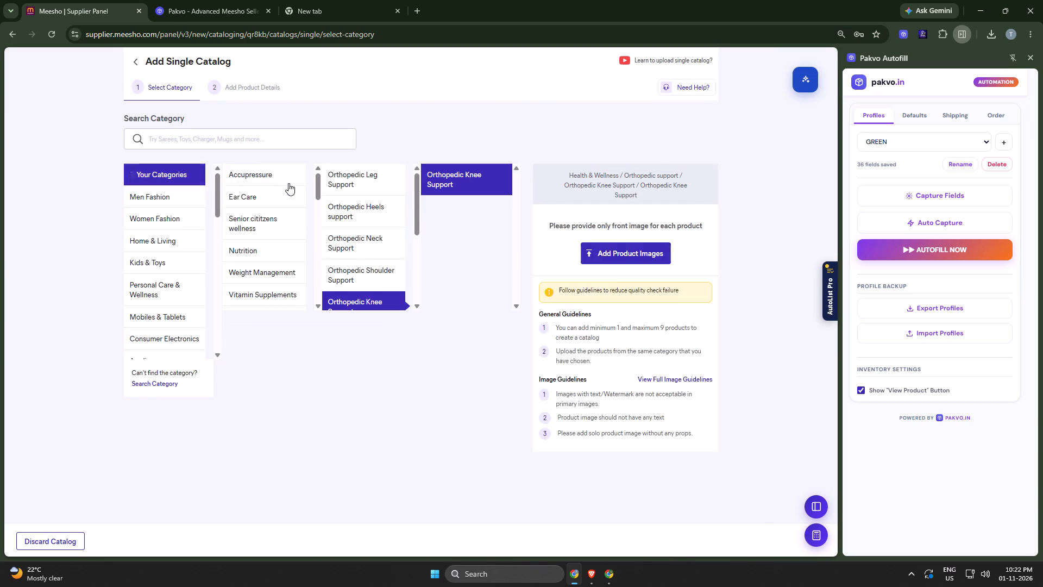
click(587, 351)
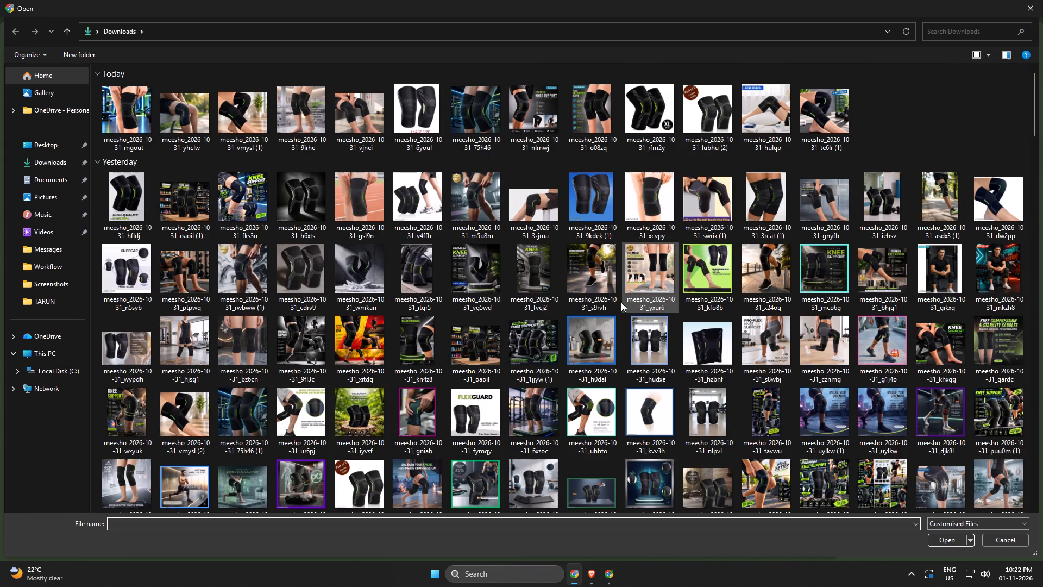
click(634, 105)
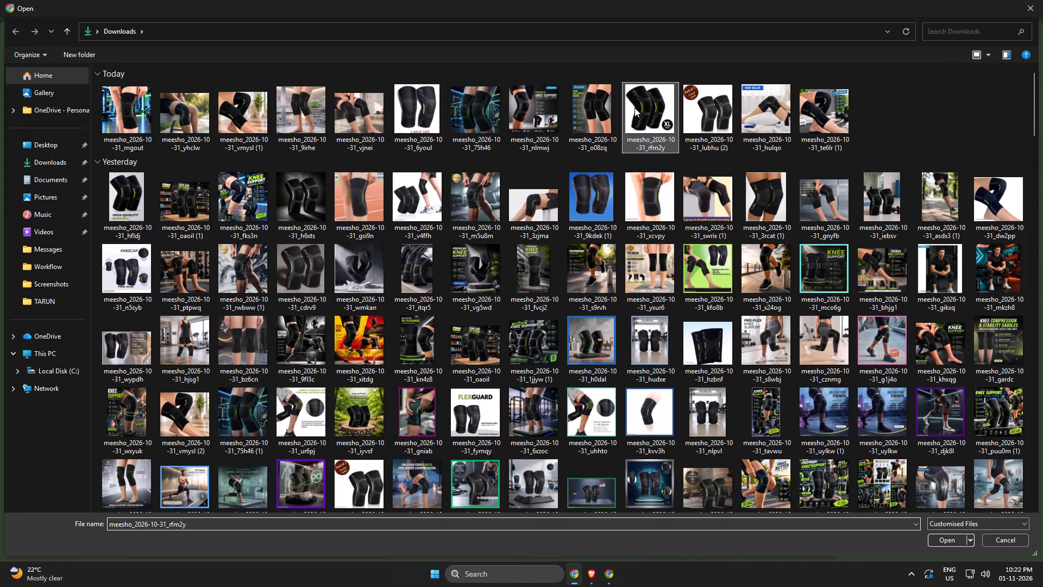
click(947, 544)
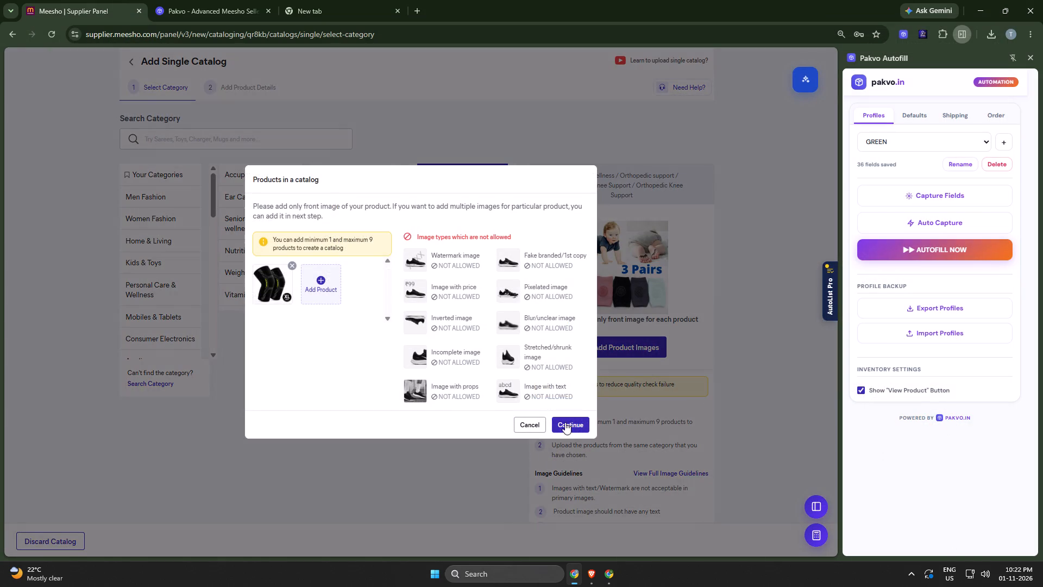
click(566, 414)
click(565, 423)
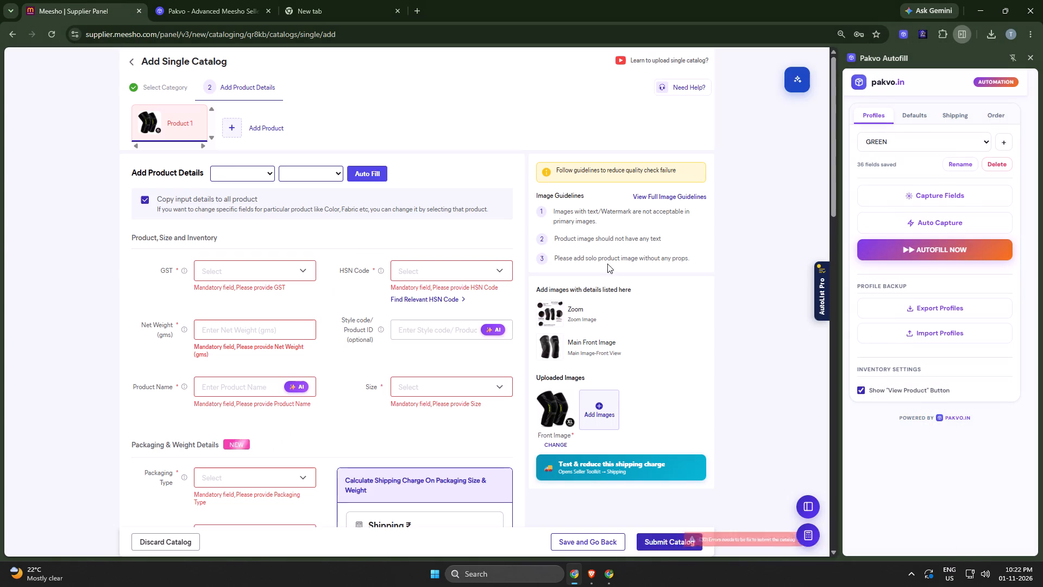
Autofill the new catalog's product details from the GREEN profile.
click(975, 252)
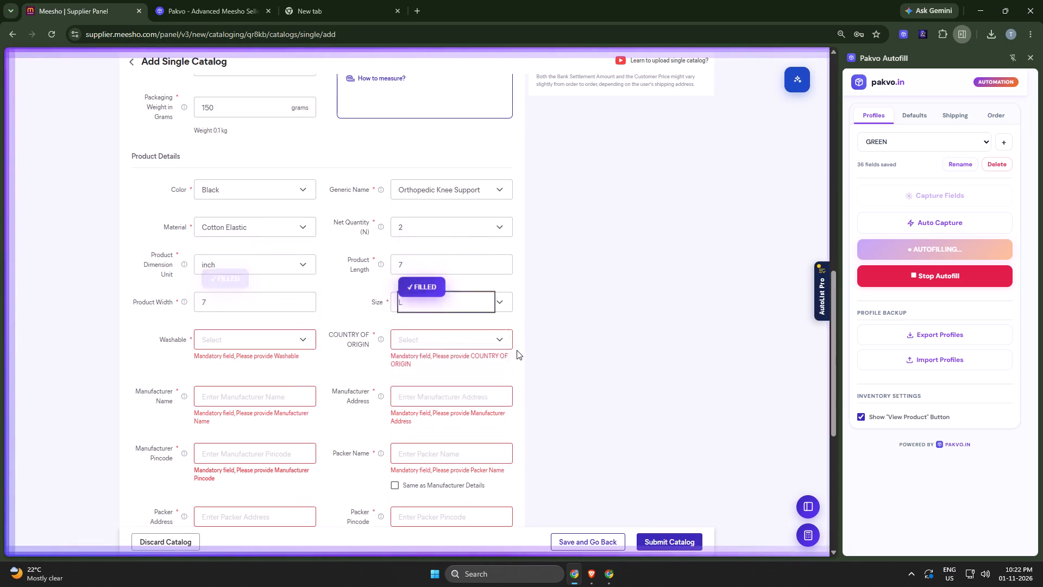
scroll(514, 351, up, 5)
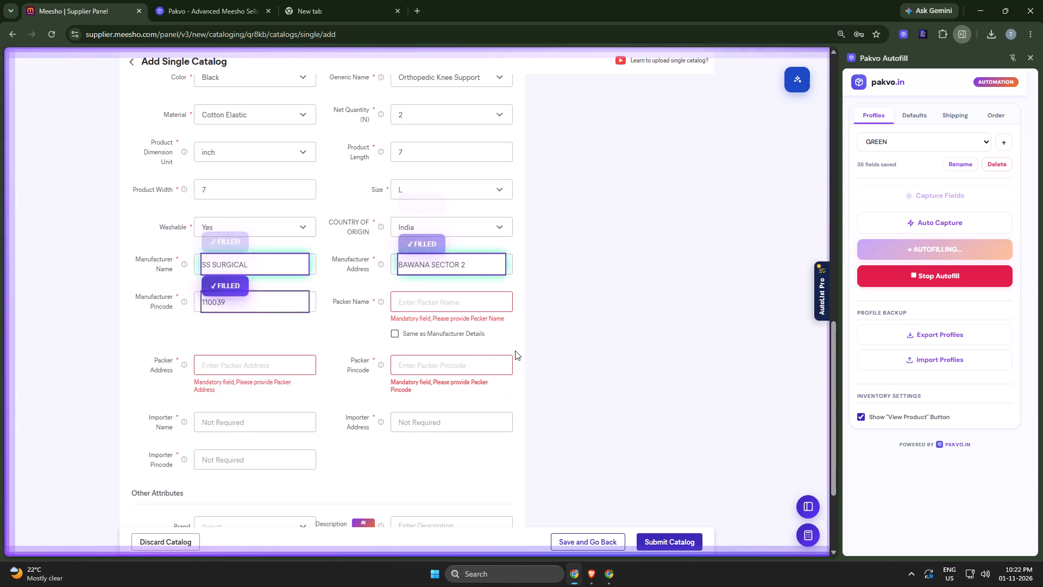
scroll(554, 356, up, 5)
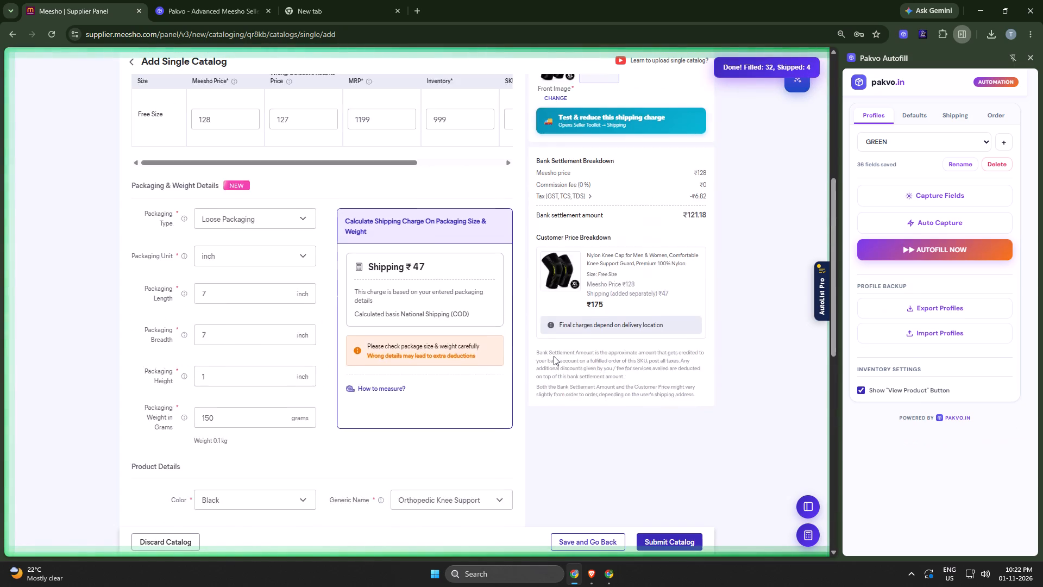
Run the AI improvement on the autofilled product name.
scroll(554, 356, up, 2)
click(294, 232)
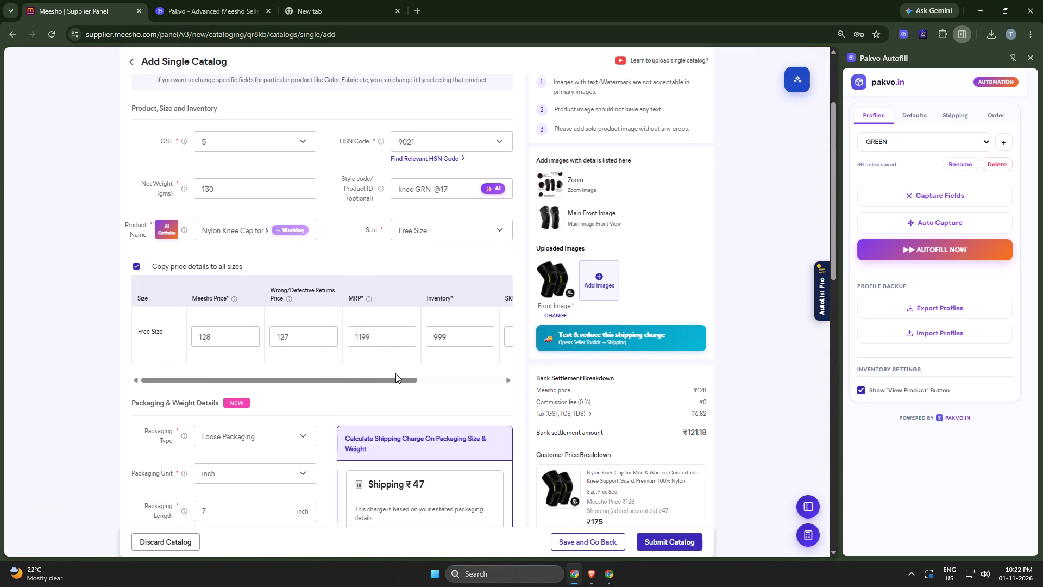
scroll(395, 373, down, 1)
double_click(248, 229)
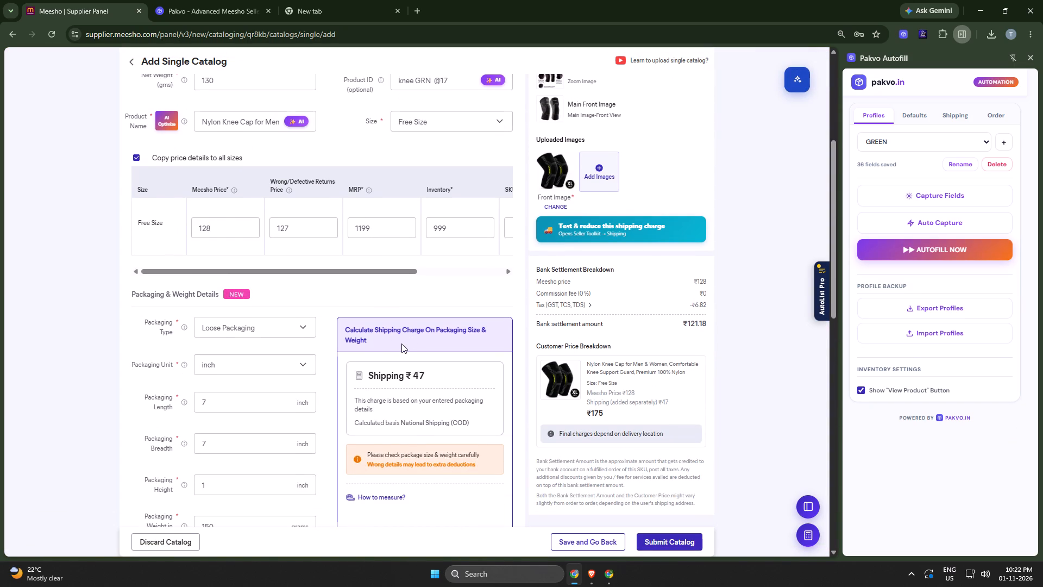
Set the Free Size MRP to 1099.
scroll(512, 324, down, 1)
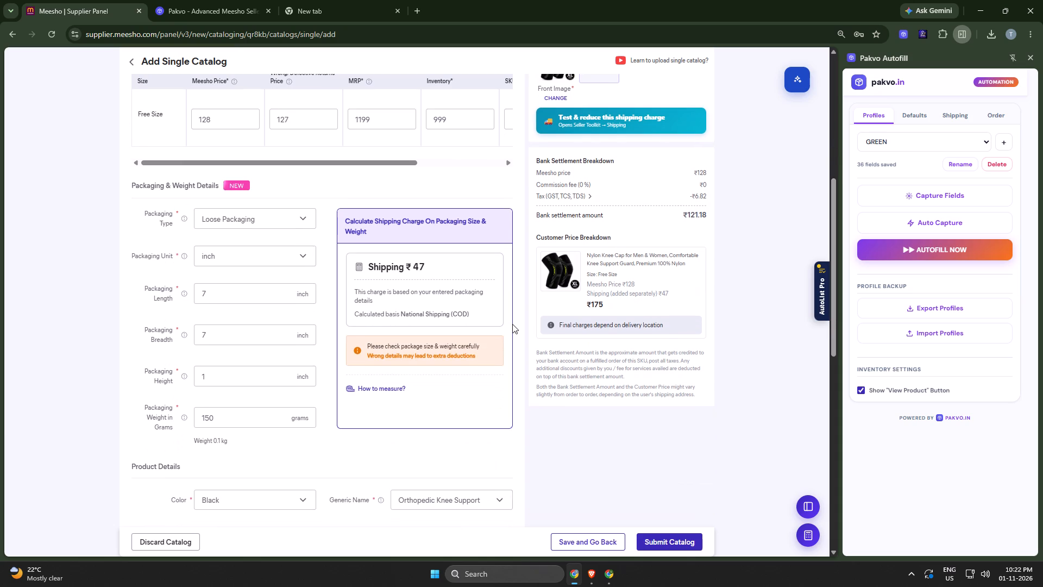
scroll(512, 324, down, 1)
scroll(512, 324, up, 4)
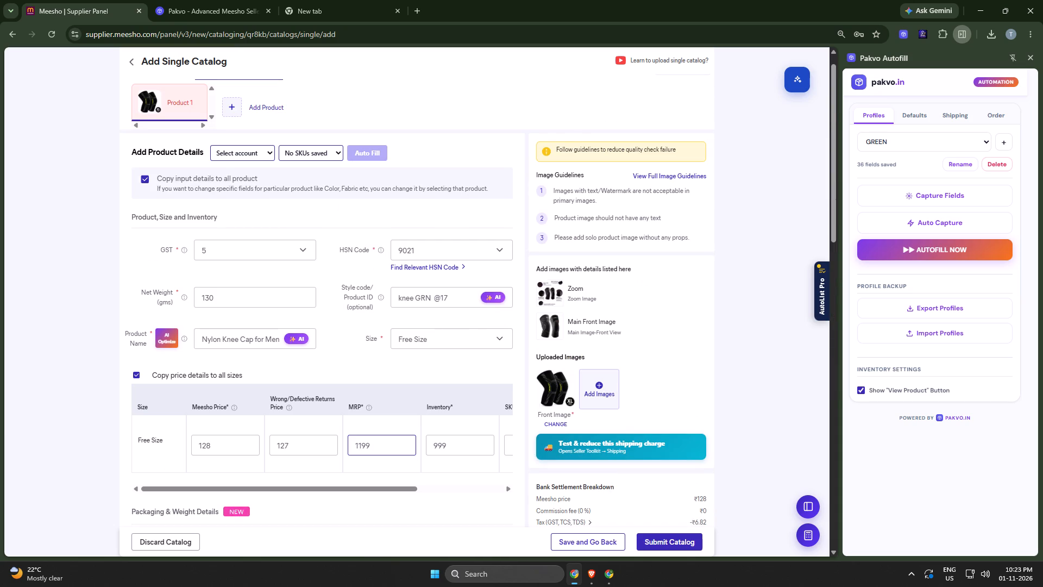
click(361, 445)
key(BackSpace)
key(0)
Check the product name through to its end and improve it again with AI.
scroll(459, 434, down, 5)
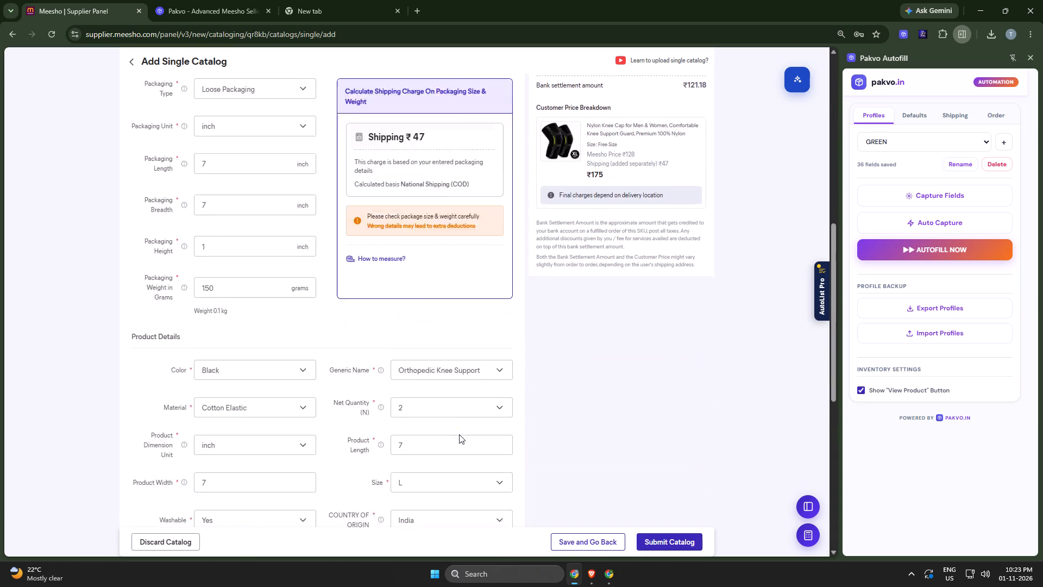
scroll(459, 434, down, 5)
scroll(457, 415, up, 2)
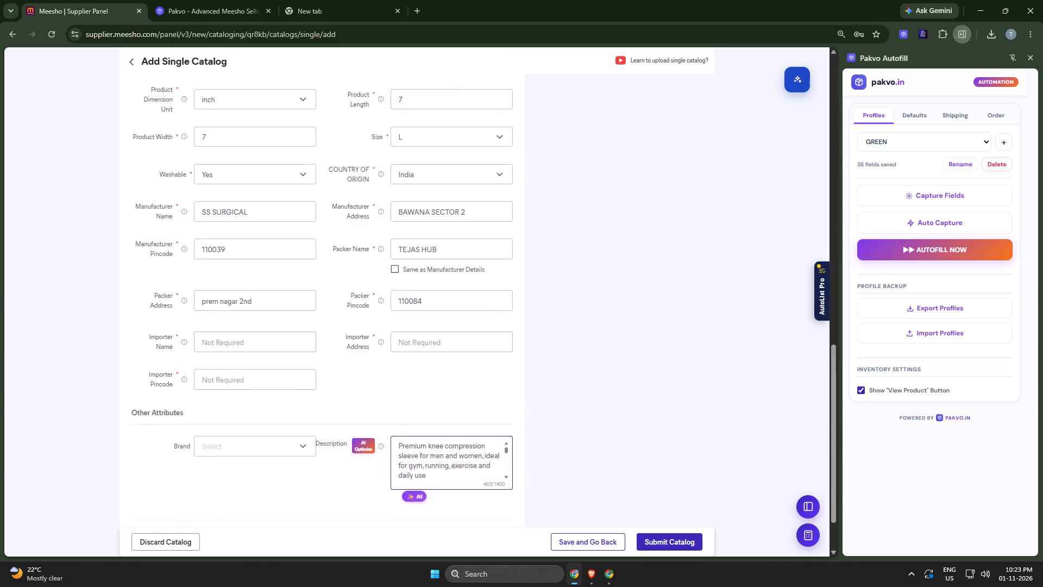
scroll(457, 415, up, 4)
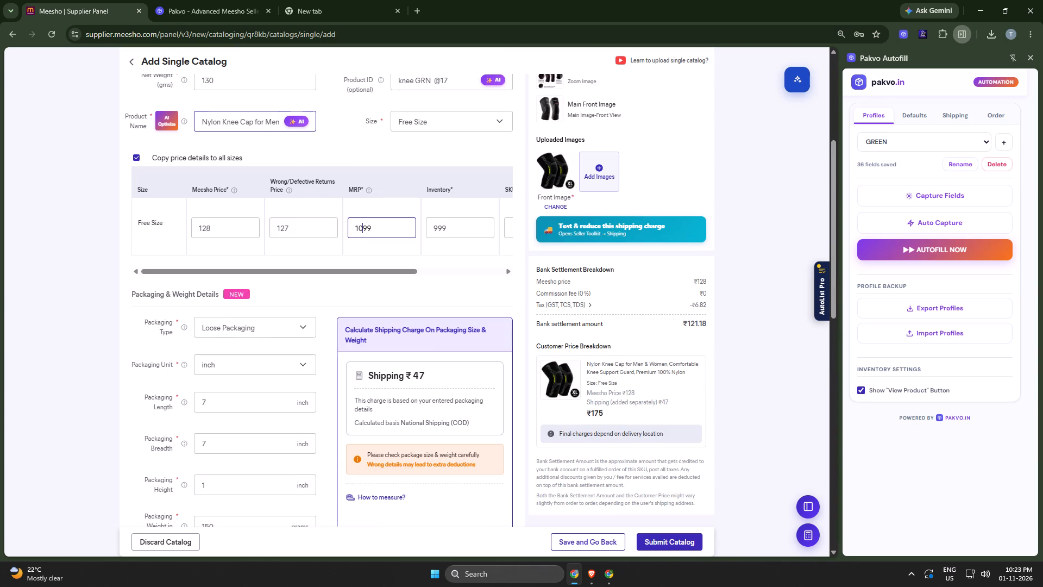
click(253, 122)
key(Right)
key(Right)
key(Right)
key(Right)
key(Right)
key(Right)
key(Right)
key(Right)
key(Right)
key(Right)
key(Right)
key(Right)
key(Right)
key(Right)
key(Right)
key(Right)
key(Right)
key(Right)
key(Right)
key(Right)
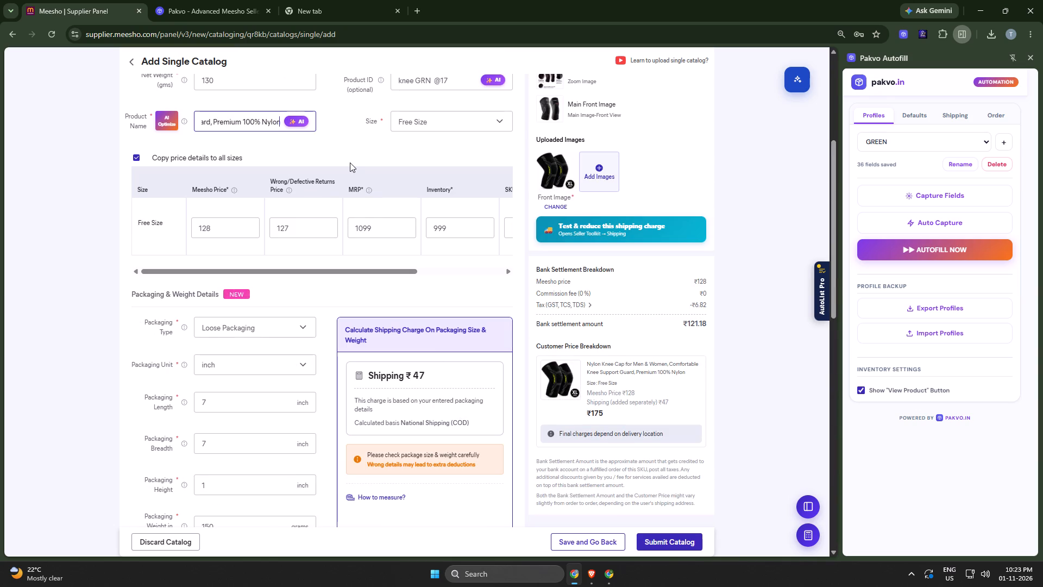
click(298, 121)
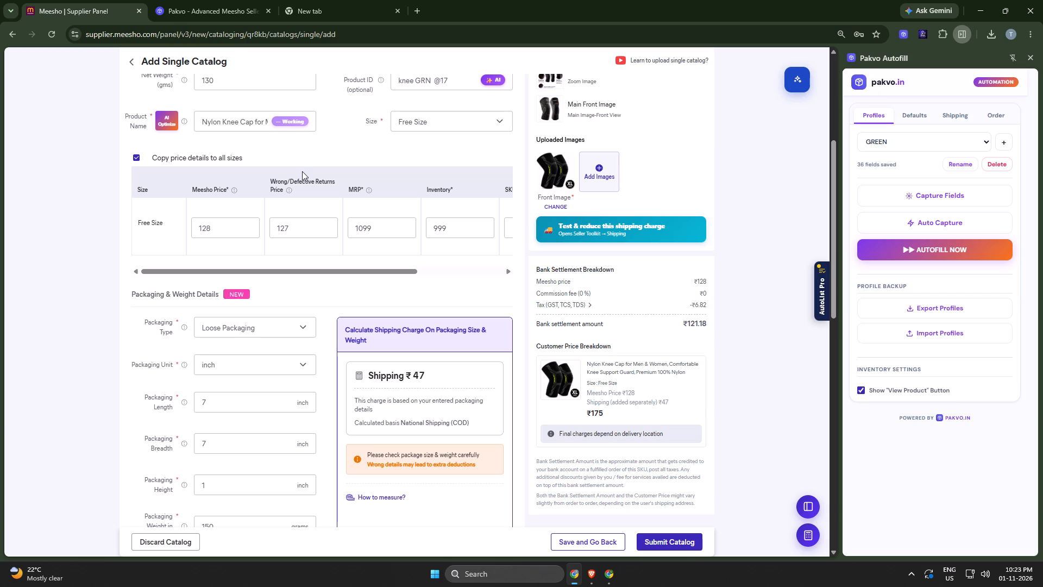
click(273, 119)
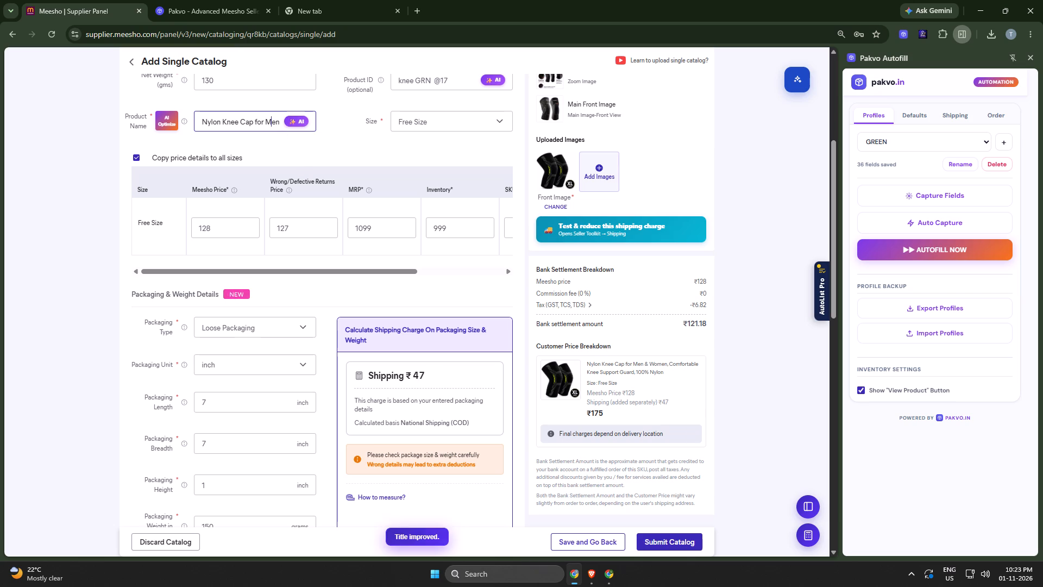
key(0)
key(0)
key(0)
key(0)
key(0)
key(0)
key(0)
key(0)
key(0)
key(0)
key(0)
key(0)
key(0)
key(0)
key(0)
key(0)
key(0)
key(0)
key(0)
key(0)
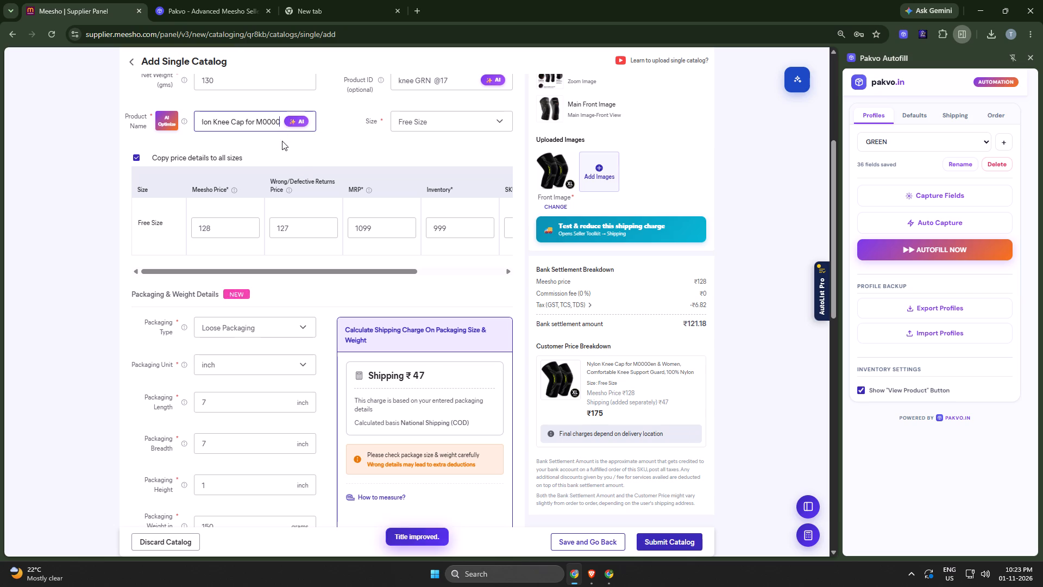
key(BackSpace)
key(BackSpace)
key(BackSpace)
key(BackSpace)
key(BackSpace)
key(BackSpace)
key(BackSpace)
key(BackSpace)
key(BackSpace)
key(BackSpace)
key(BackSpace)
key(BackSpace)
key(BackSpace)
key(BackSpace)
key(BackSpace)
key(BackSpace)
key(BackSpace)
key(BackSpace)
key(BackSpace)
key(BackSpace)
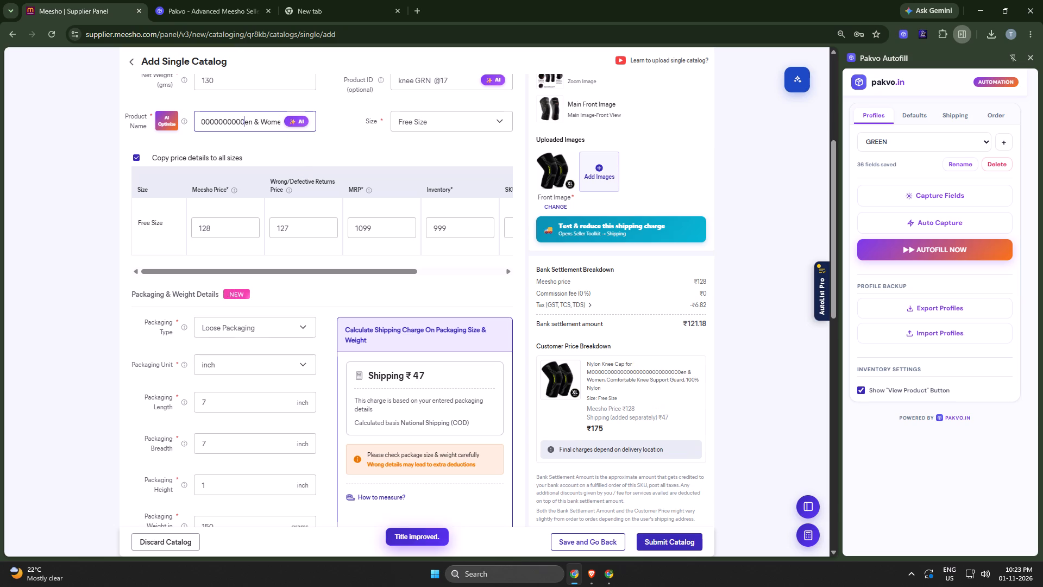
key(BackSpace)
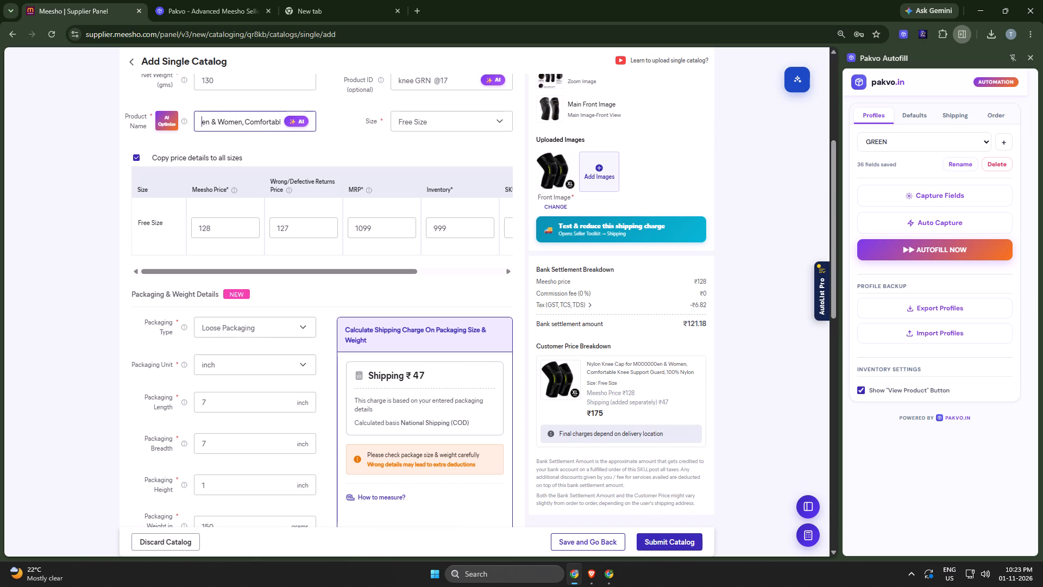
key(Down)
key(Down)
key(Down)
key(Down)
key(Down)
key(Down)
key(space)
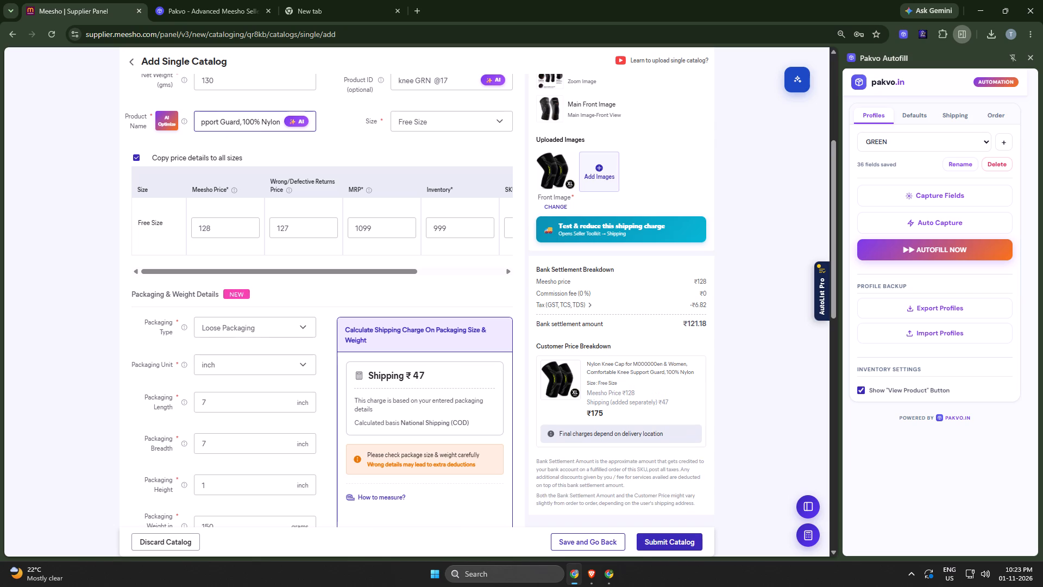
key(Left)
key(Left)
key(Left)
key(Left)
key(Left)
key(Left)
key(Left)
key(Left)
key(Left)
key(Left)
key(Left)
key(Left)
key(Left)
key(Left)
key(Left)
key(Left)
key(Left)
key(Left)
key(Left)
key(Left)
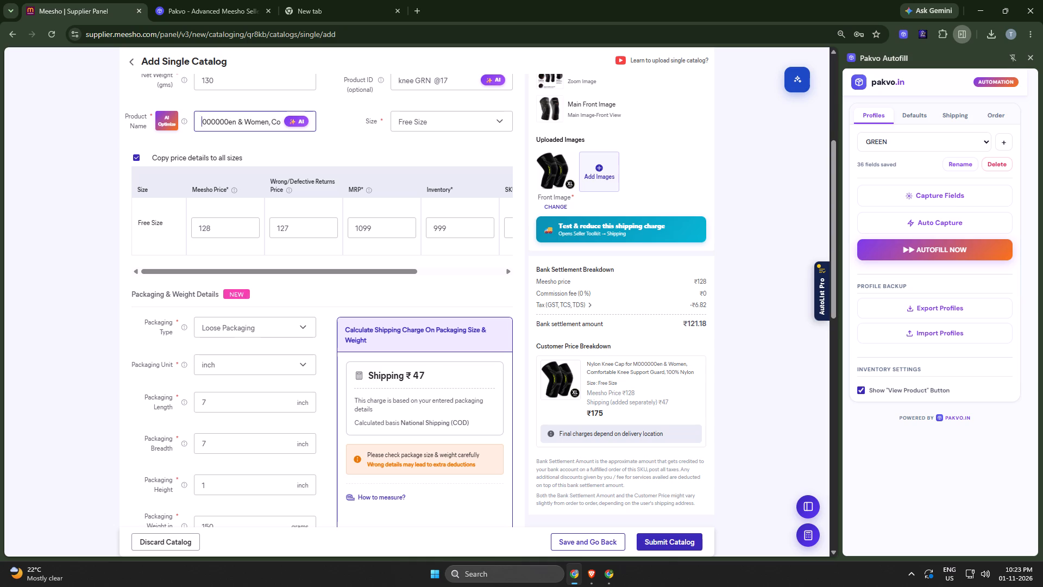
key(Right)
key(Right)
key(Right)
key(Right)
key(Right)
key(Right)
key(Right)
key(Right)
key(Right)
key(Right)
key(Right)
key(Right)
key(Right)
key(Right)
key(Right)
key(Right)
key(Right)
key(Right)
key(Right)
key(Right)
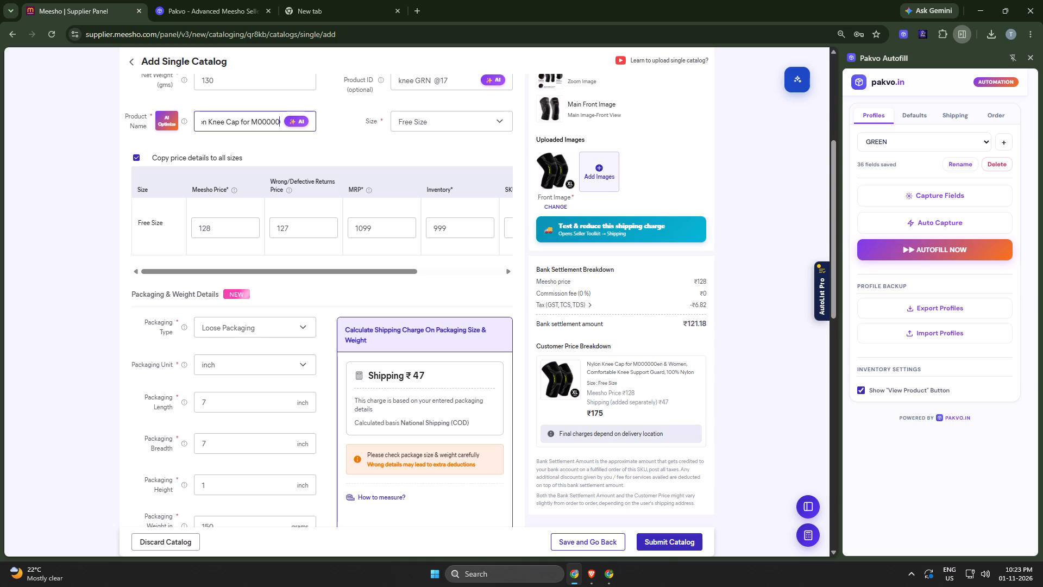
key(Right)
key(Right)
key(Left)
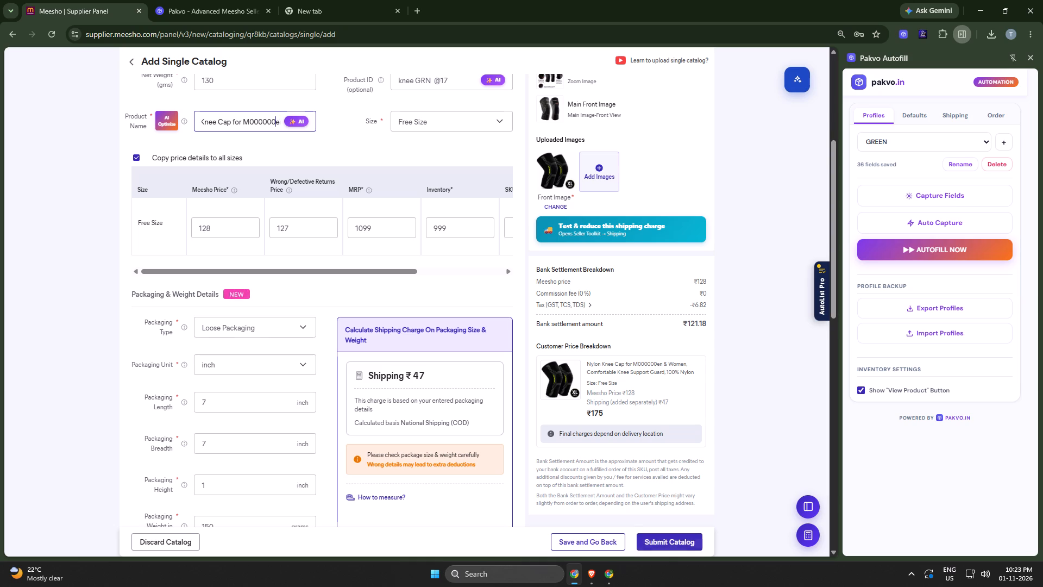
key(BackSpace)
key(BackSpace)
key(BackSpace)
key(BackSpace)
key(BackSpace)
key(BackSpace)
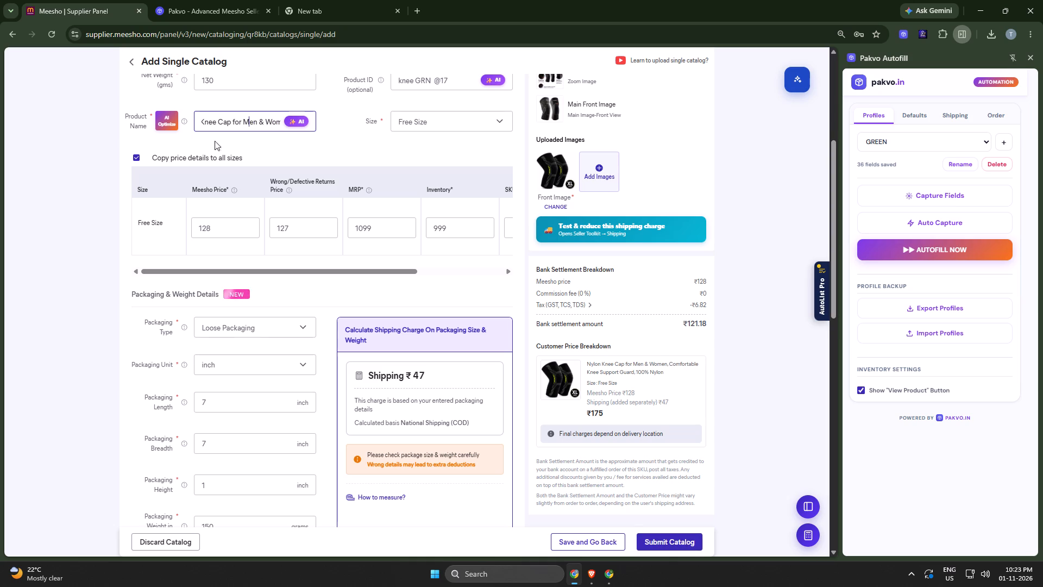
scroll(302, 184, down, 3)
scroll(379, 252, down, 6)
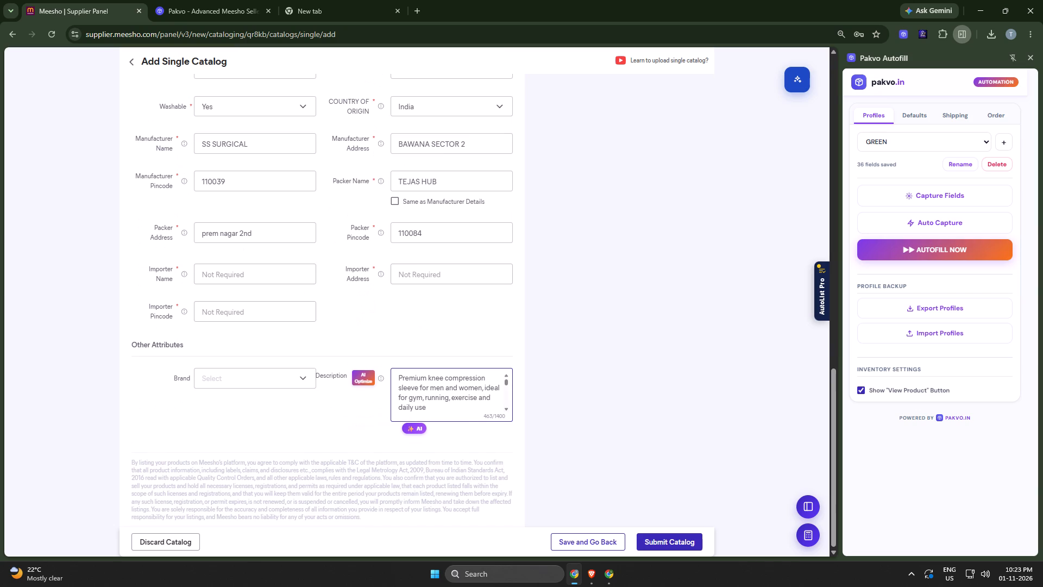
click(437, 417)
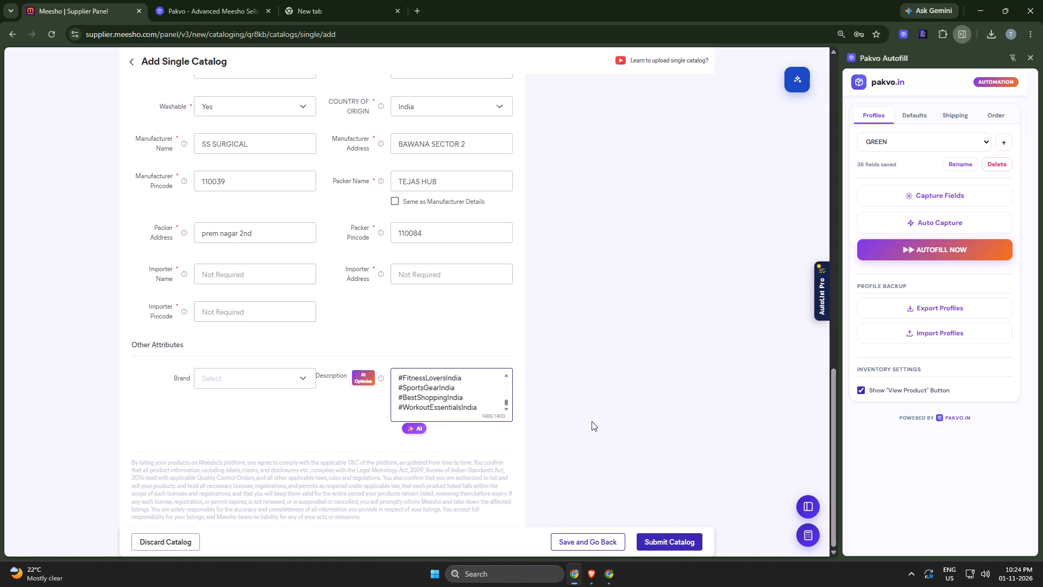
Delete the description keywords from "Premium Workout Knee Accessories" through "Fitness Training Support Gear.", just before the hashtags.
scroll(459, 403, up, 3)
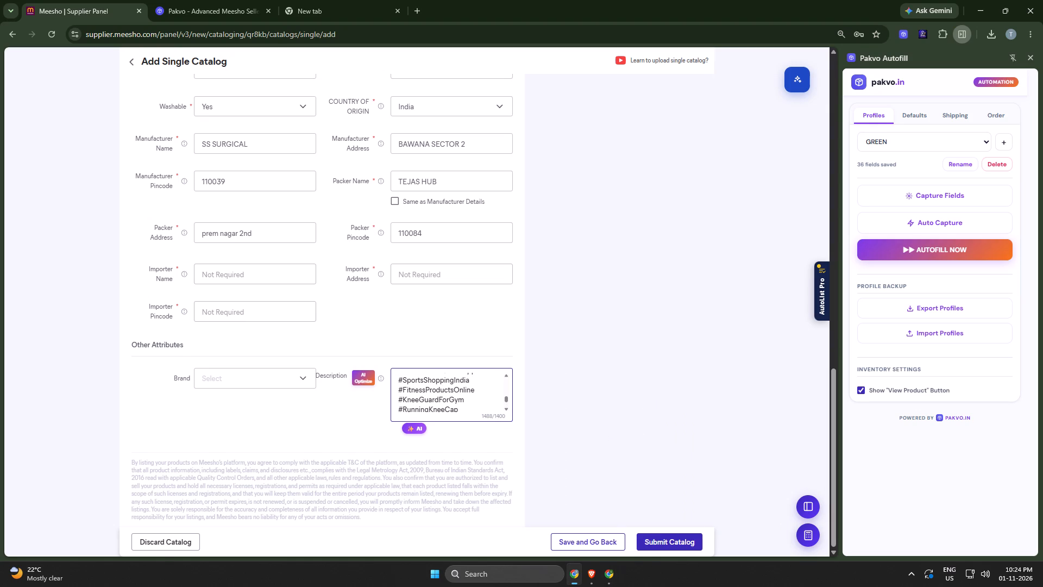
drag(454, 385, 397, 378)
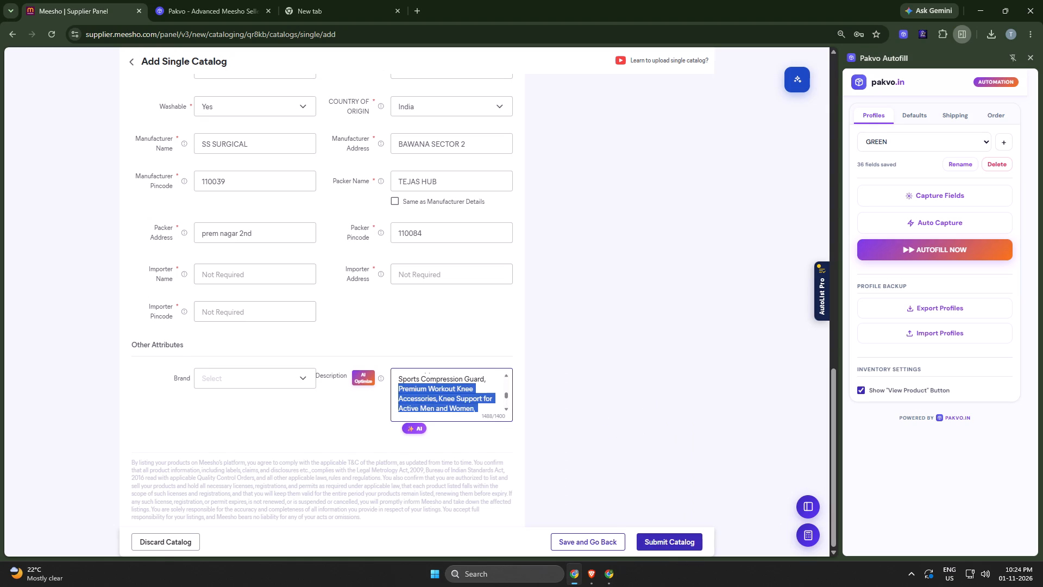
key(BackSpace)
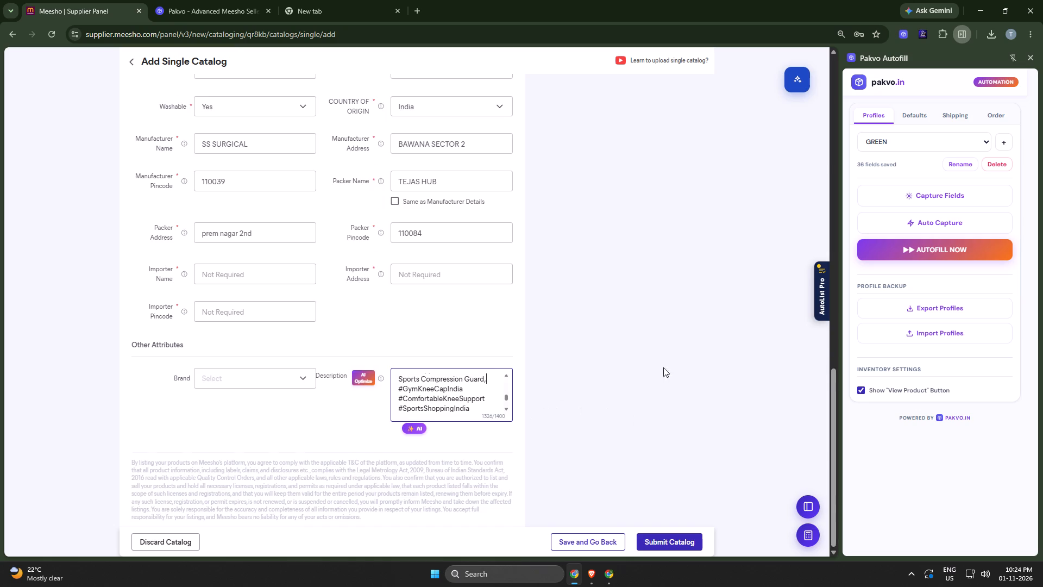
Add the three knee support images ending in yhclw, vmysl (1) and vjnei from Downloads to the catalog.
scroll(674, 365, up, 5)
scroll(617, 280, up, 4)
click(586, 397)
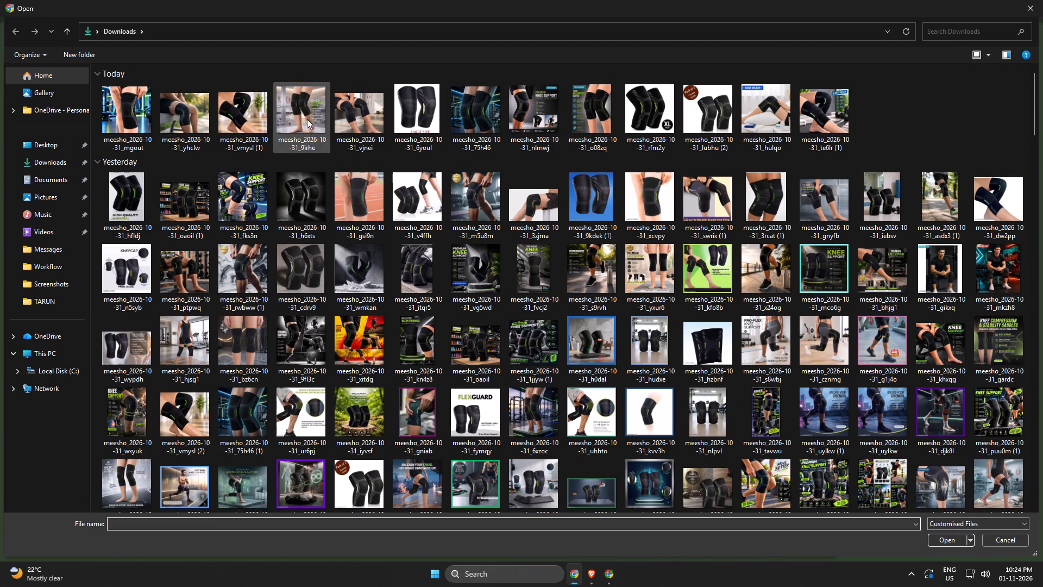
ctrl+click(172, 108)
ctrl+click(240, 113)
ctrl+click(339, 111)
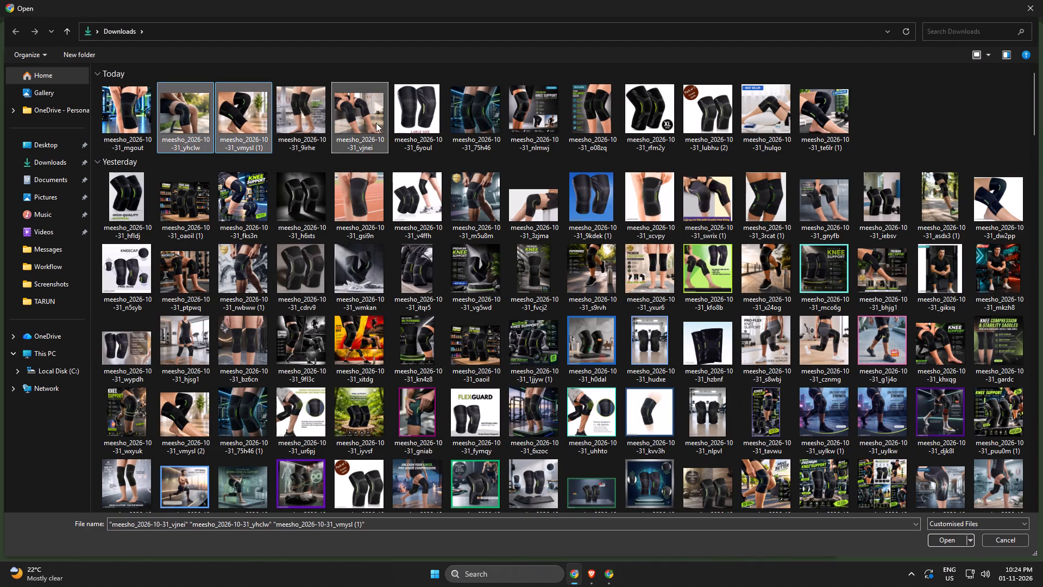
click(941, 542)
scroll(589, 342, down, 8)
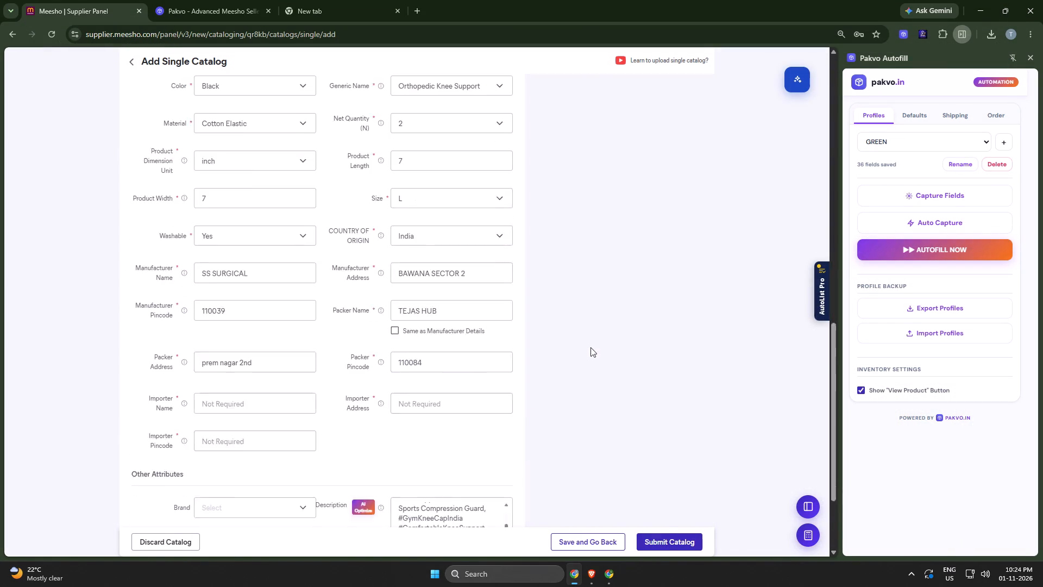
scroll(590, 347, down, 2)
scroll(579, 465, up, 7)
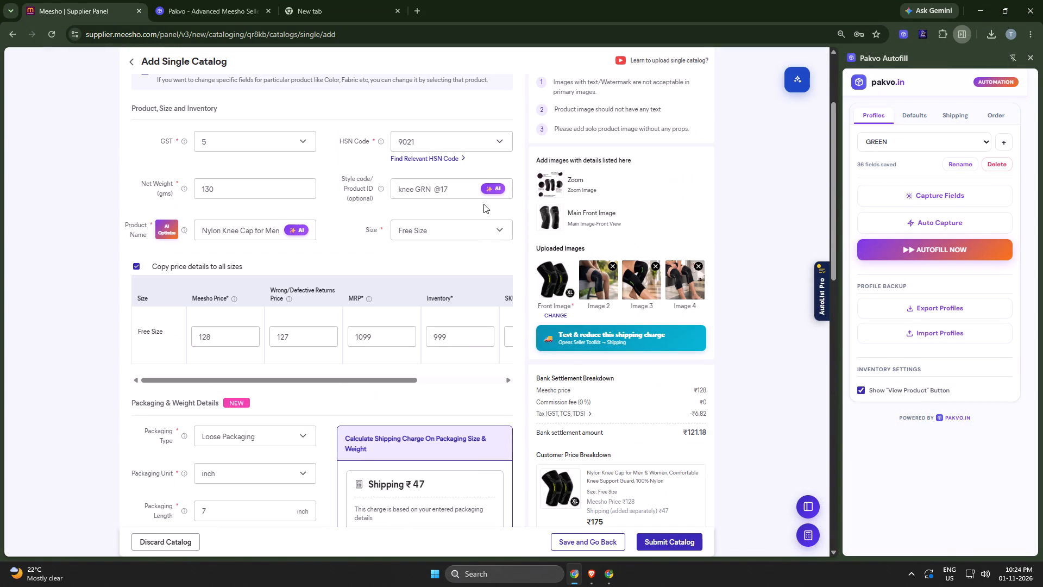
click(468, 184)
key(BackSpace)
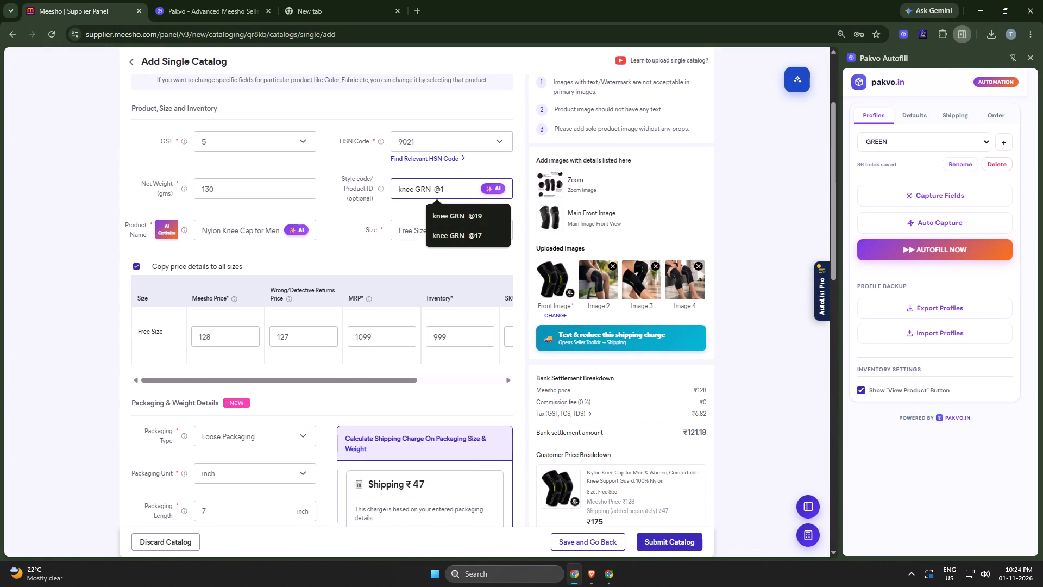
key(BackSpace)
text(20)
Submit the completed knee support catalog.
scroll(634, 474, down, 8)
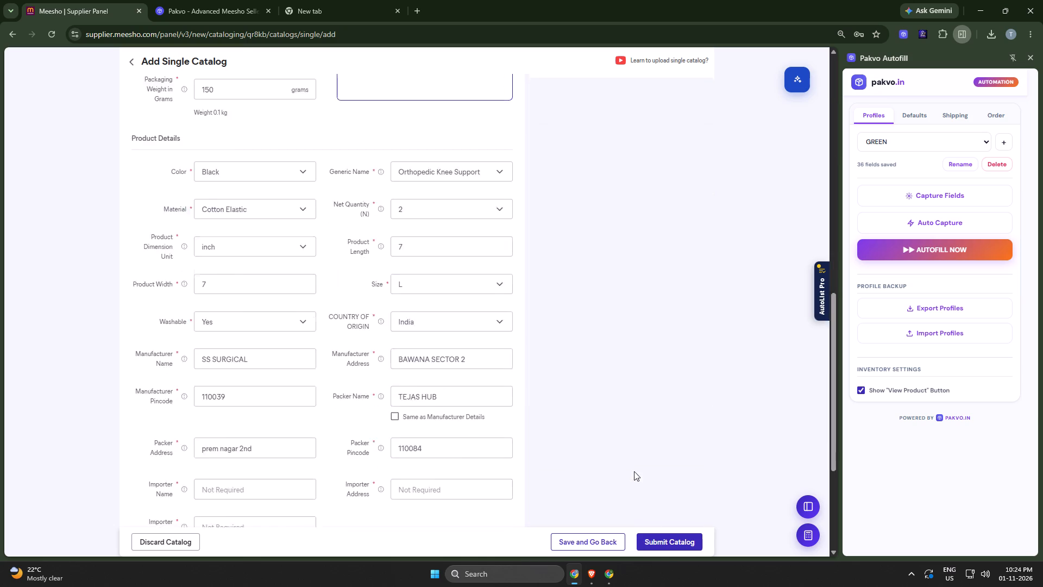
scroll(634, 471, down, 1)
click(690, 544)
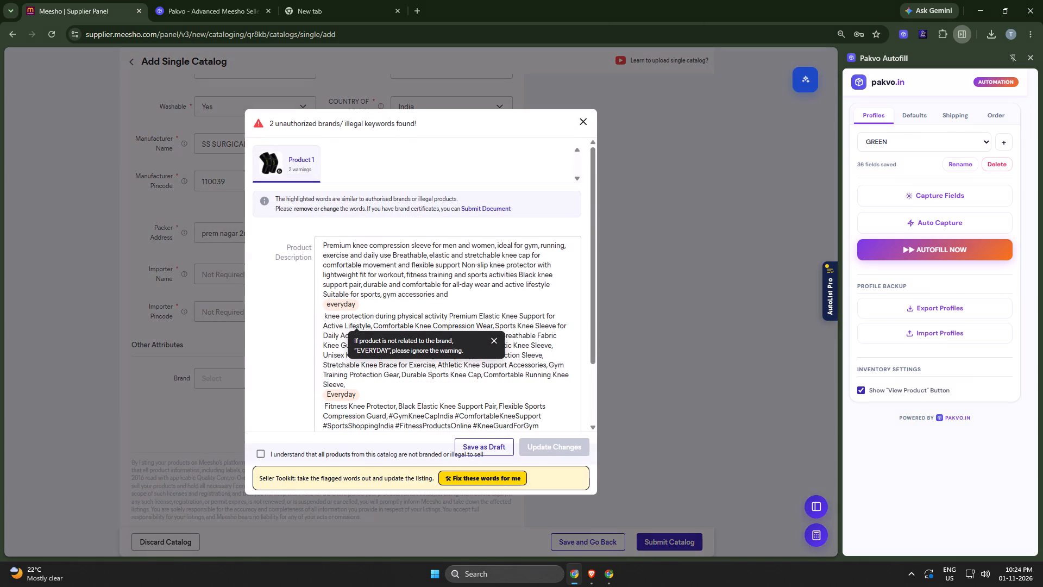
Have the flagged word "everyday" removed automatically, declare the products unbranded and legal, update the changes, and close the visibility suggestions.
click(506, 485)
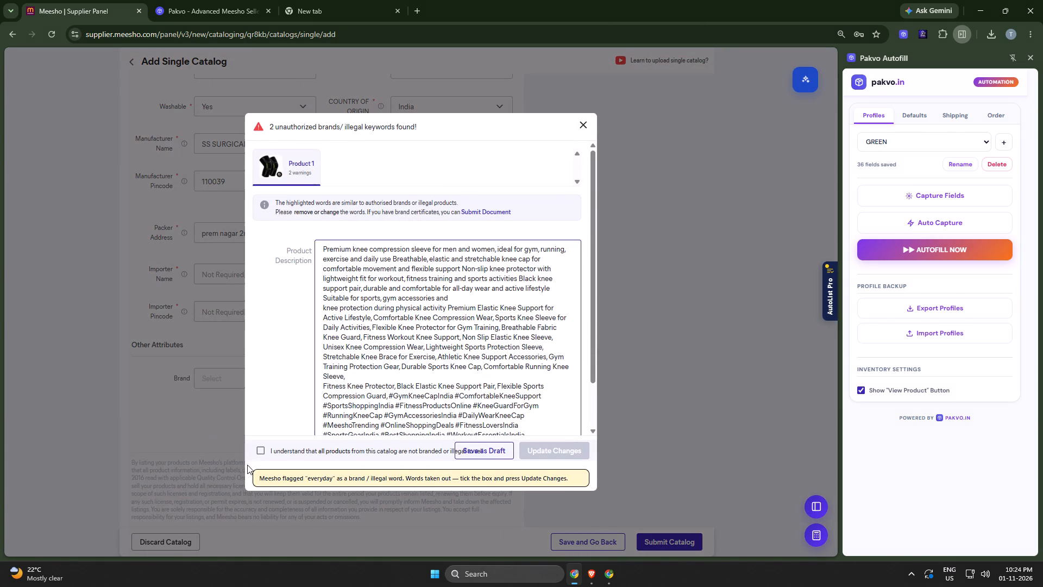
click(259, 453)
click(543, 445)
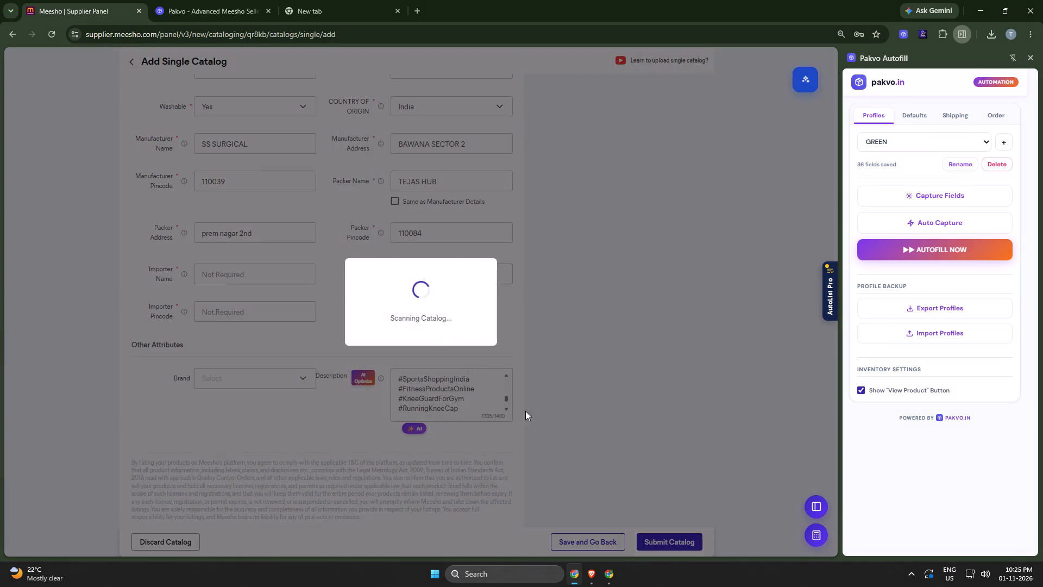
click(494, 328)
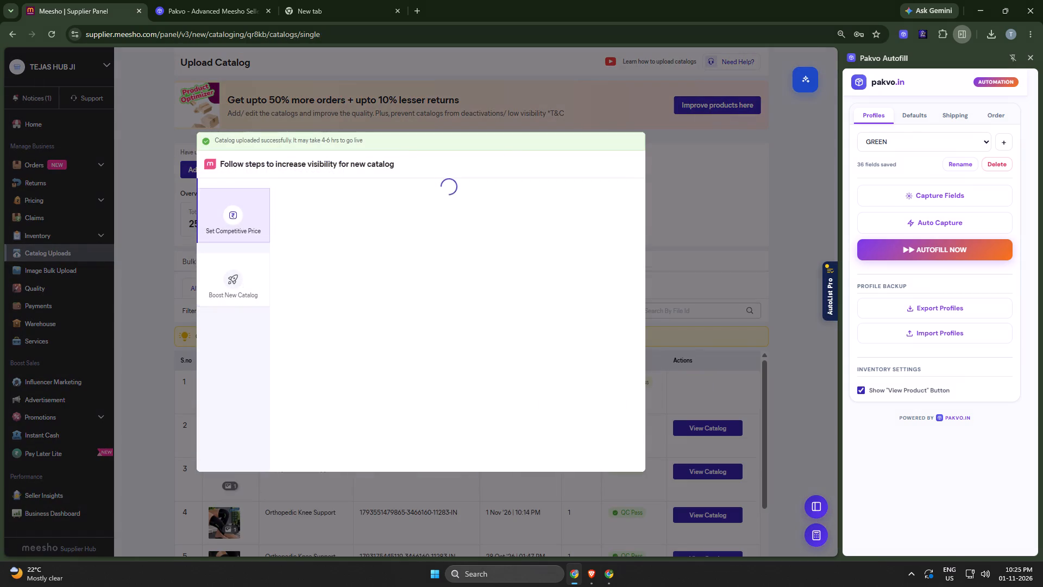
click(633, 161)
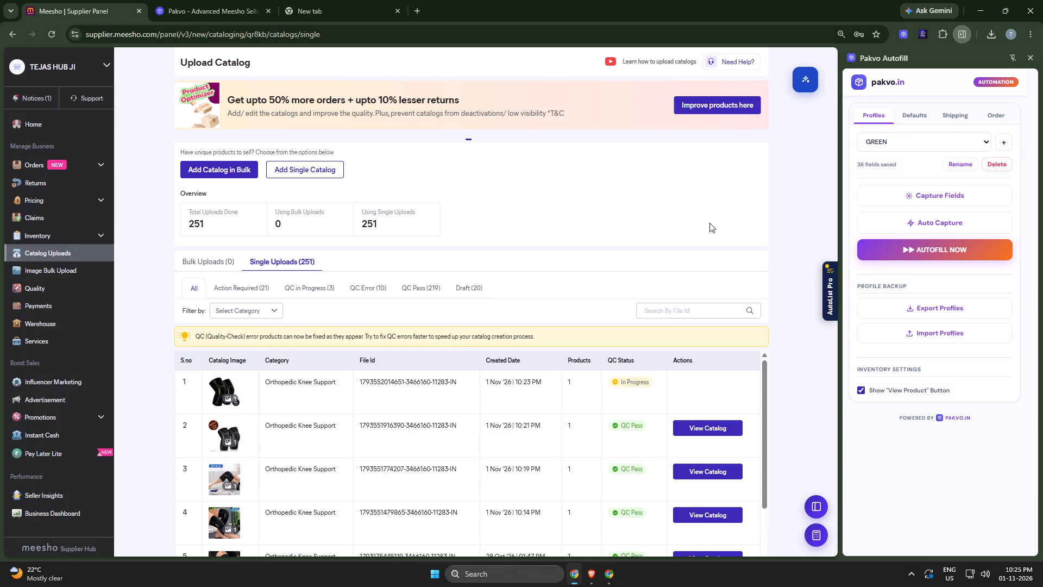
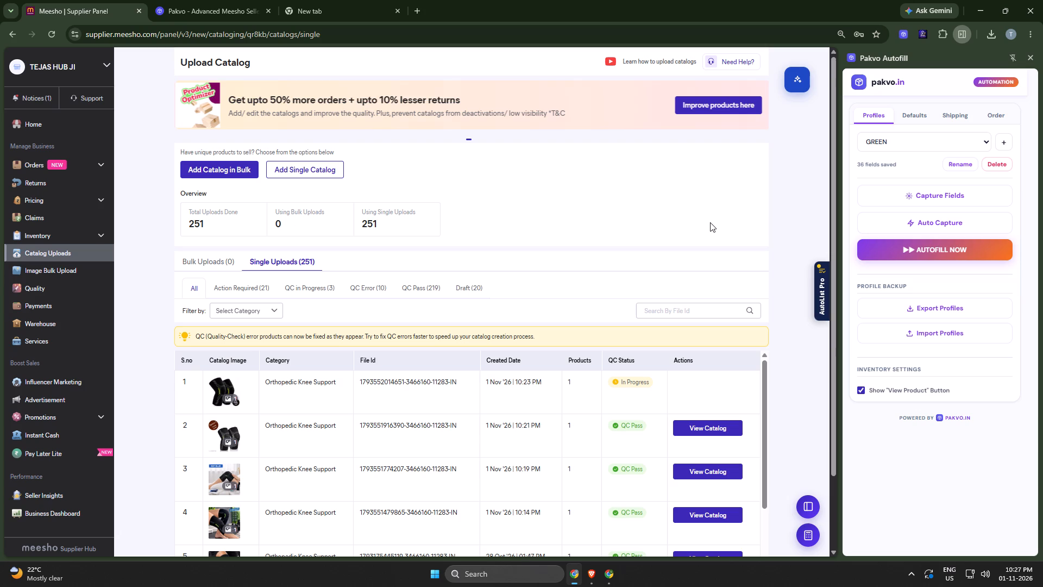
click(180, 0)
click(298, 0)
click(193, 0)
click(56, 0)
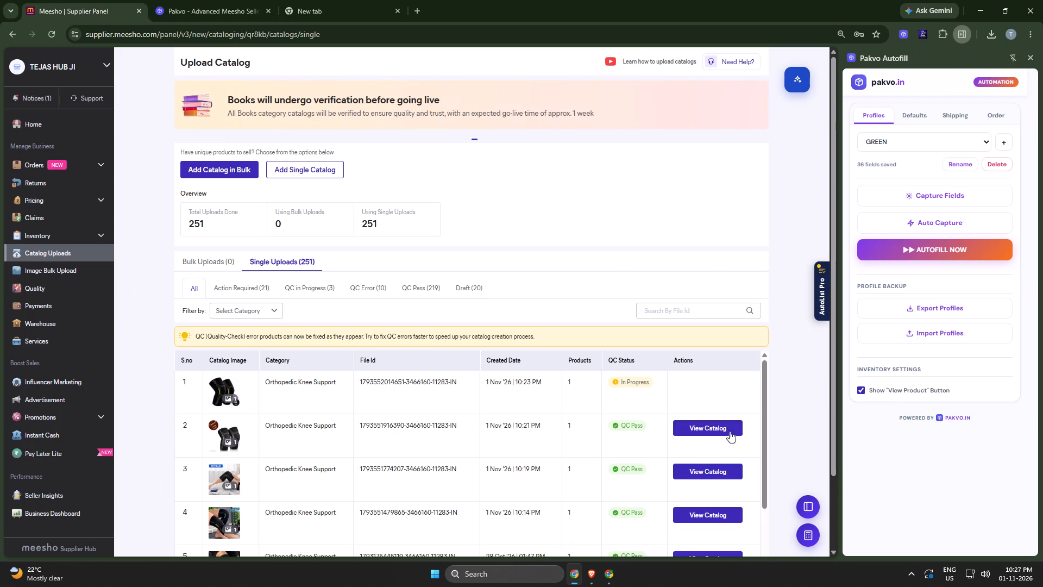
Switch to YouTube in Brave, play Javeda Zindagi from the suggested videos, and skip forward past the song's opening.
click(593, 573)
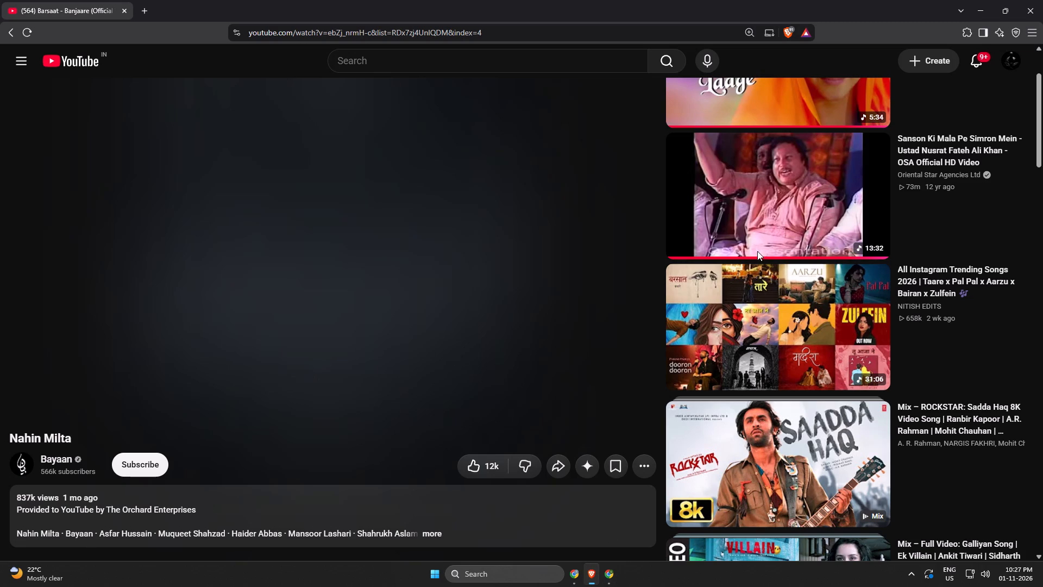
scroll(808, 351, down, 2)
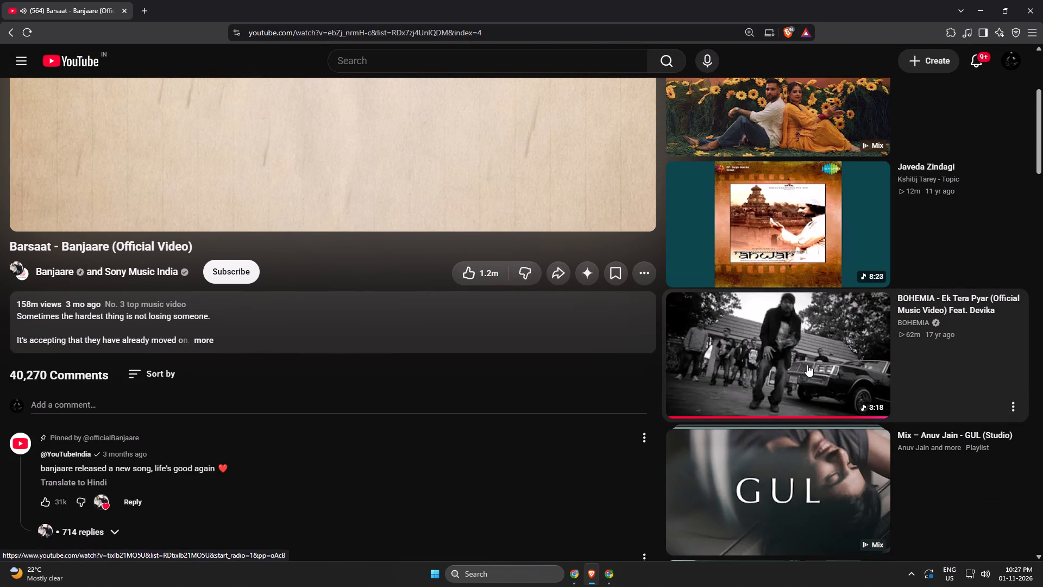
scroll(807, 365, down, 2)
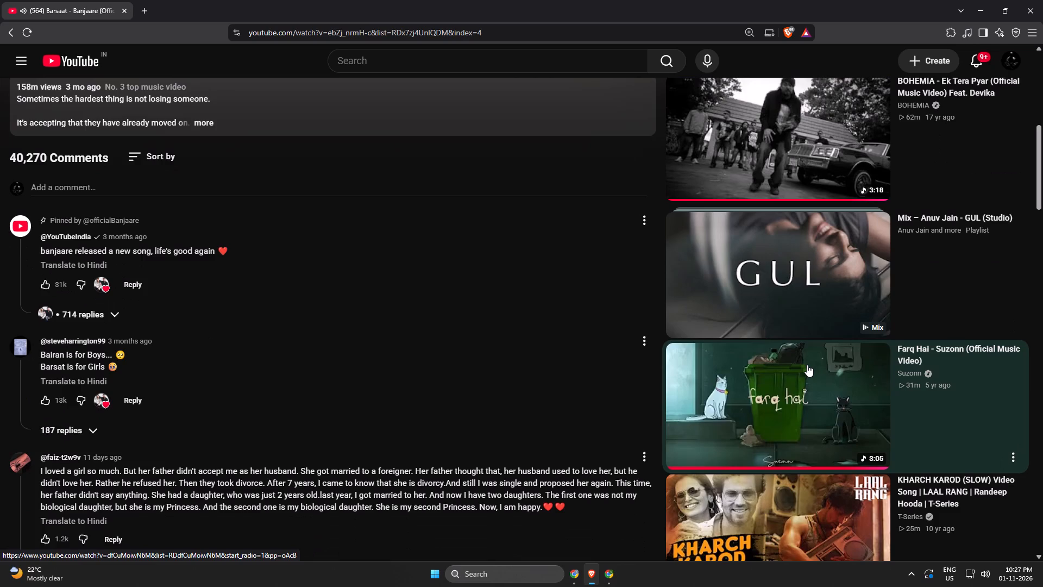
scroll(807, 365, up, 5)
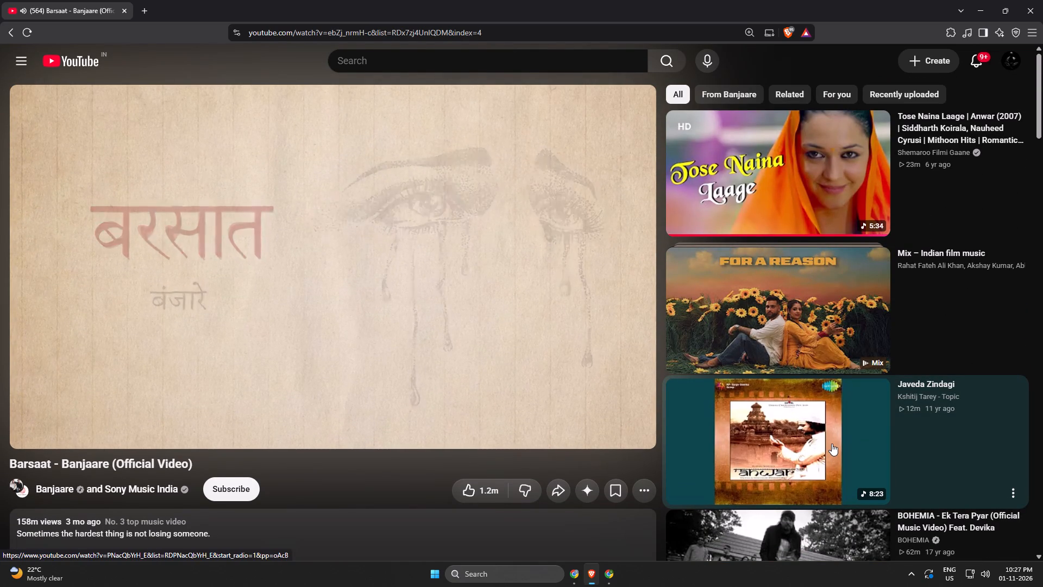
click(832, 444)
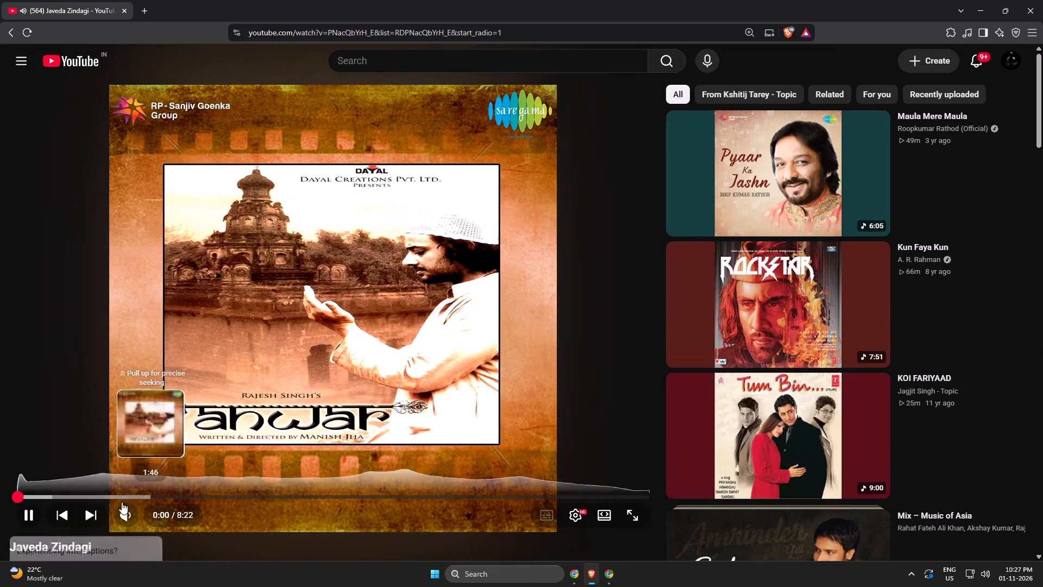
click(40, 496)
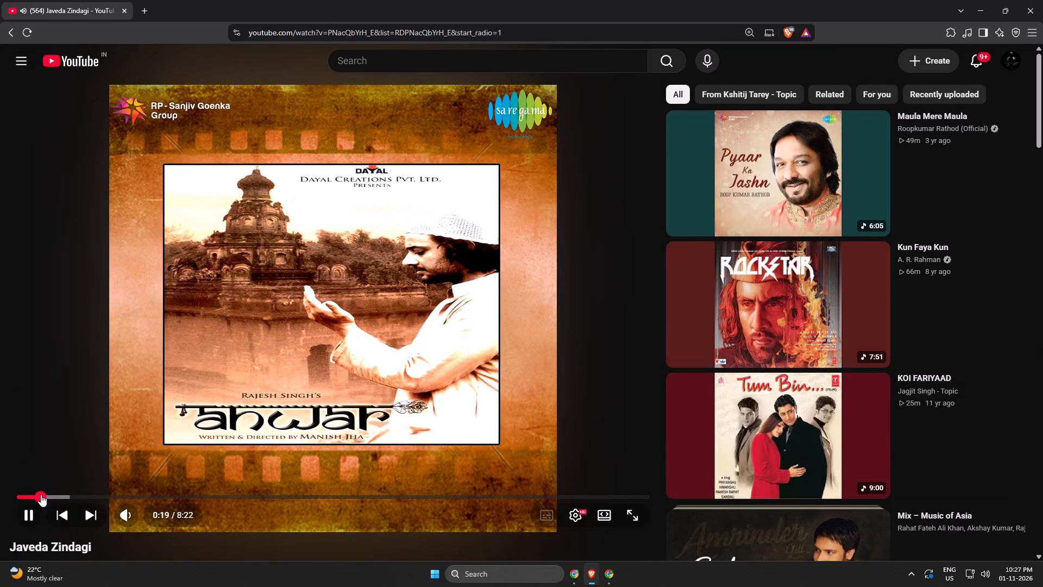
click(54, 495)
click(72, 495)
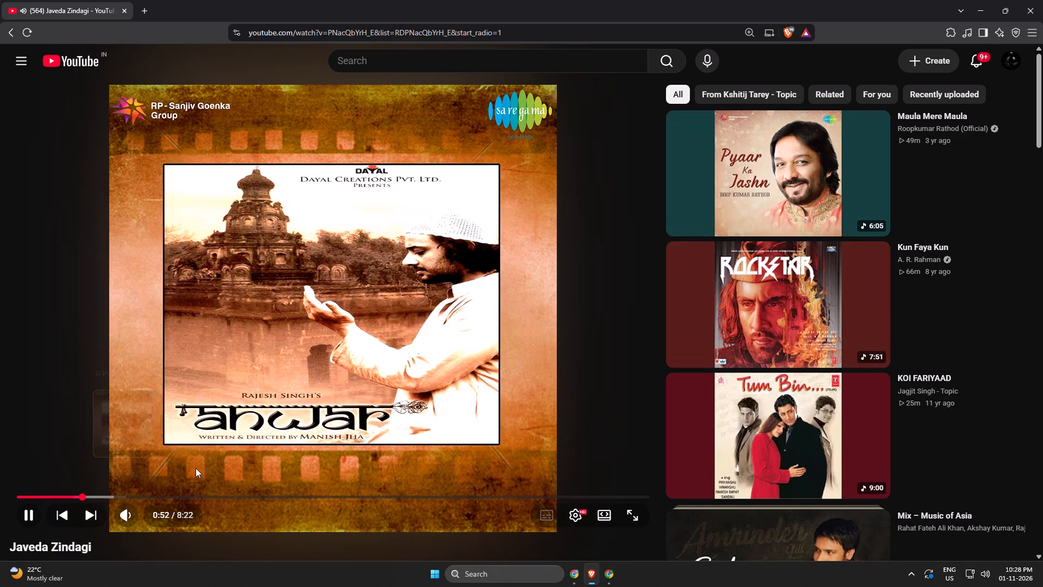
Examine the expanded description and music details of Javeda Zindagi, and collapse them again.
scroll(200, 467, down, 1)
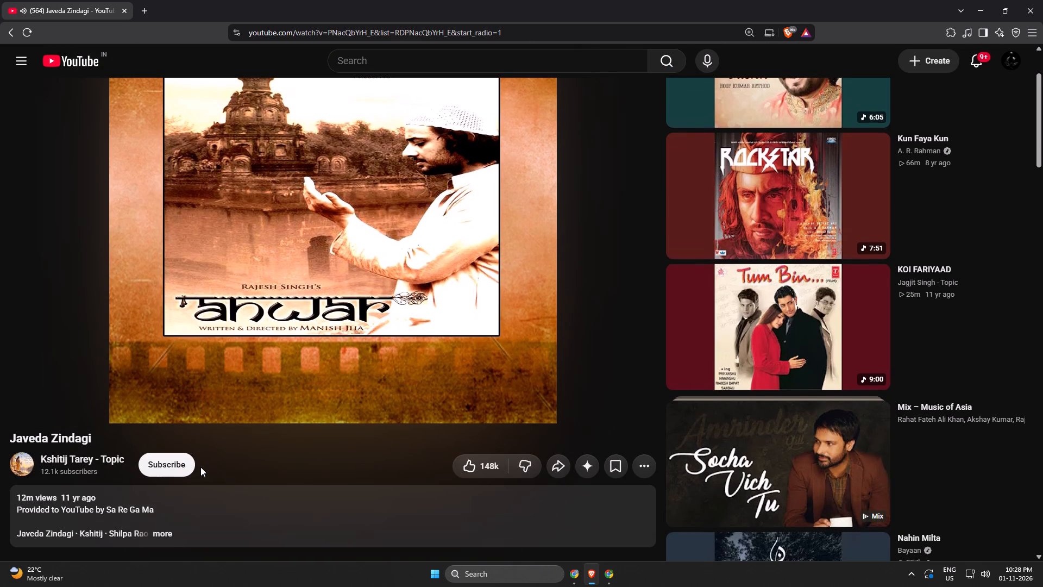
click(169, 529)
scroll(190, 514, down, 1)
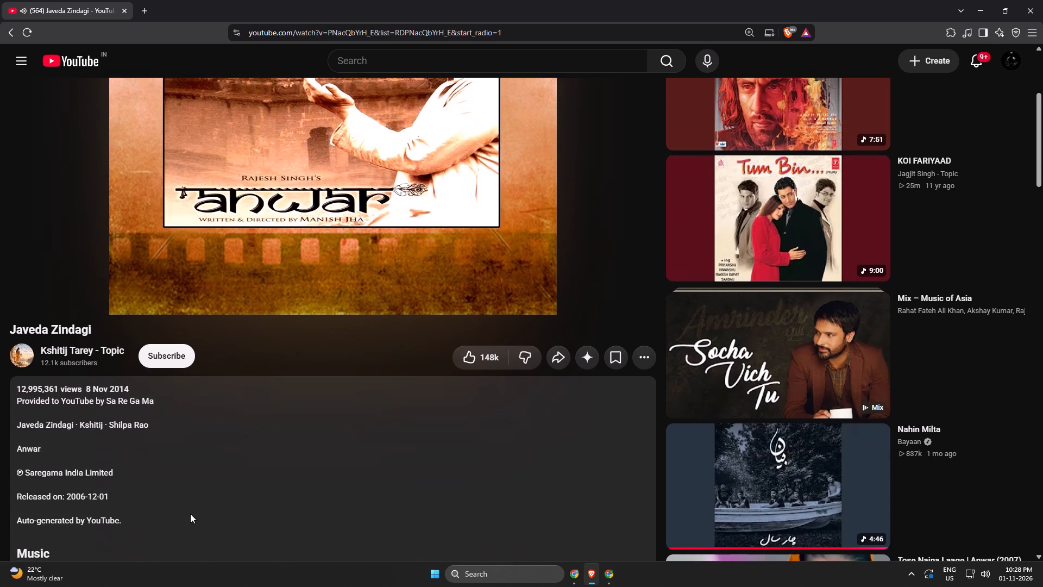
scroll(190, 514, down, 1)
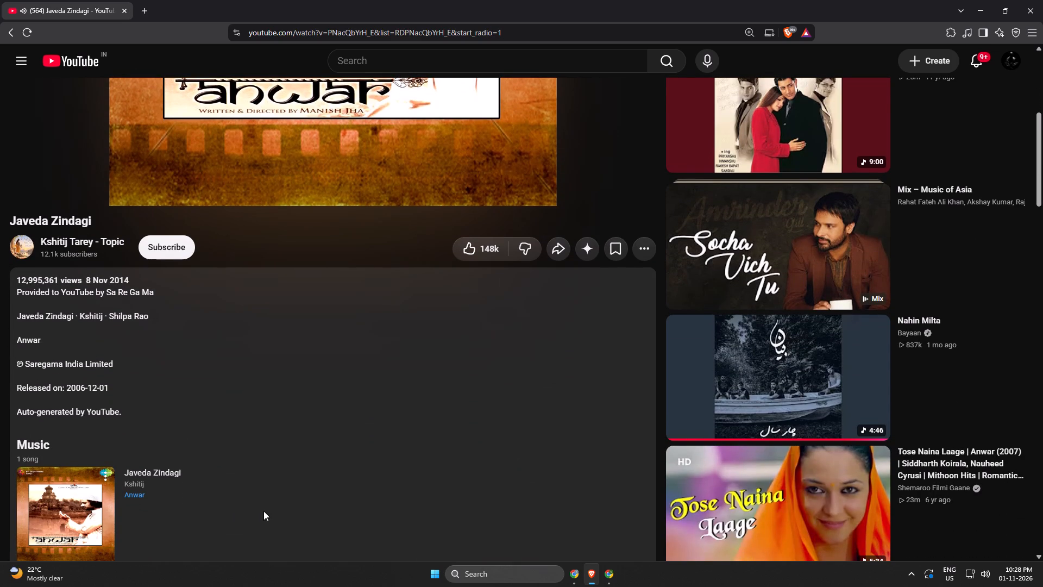
scroll(342, 482, up, 3)
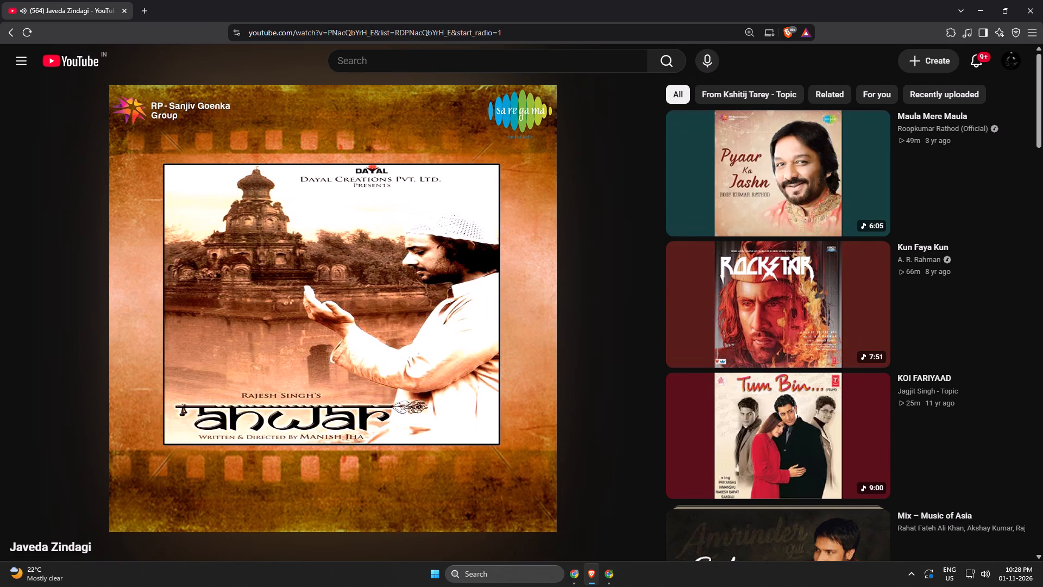
scroll(342, 482, down, 4)
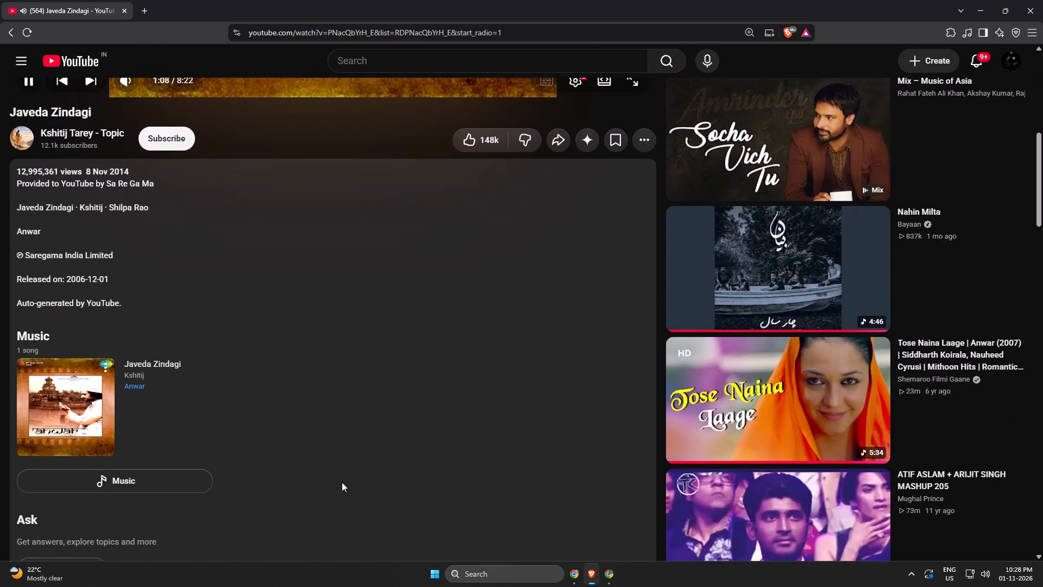
scroll(342, 482, down, 2)
scroll(342, 482, up, 2)
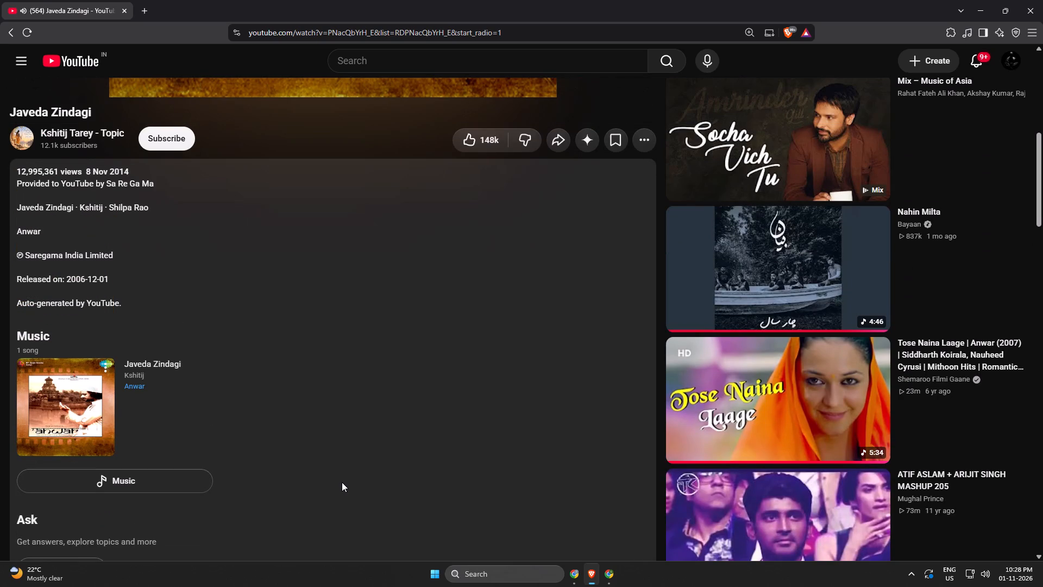
scroll(342, 482, down, 1)
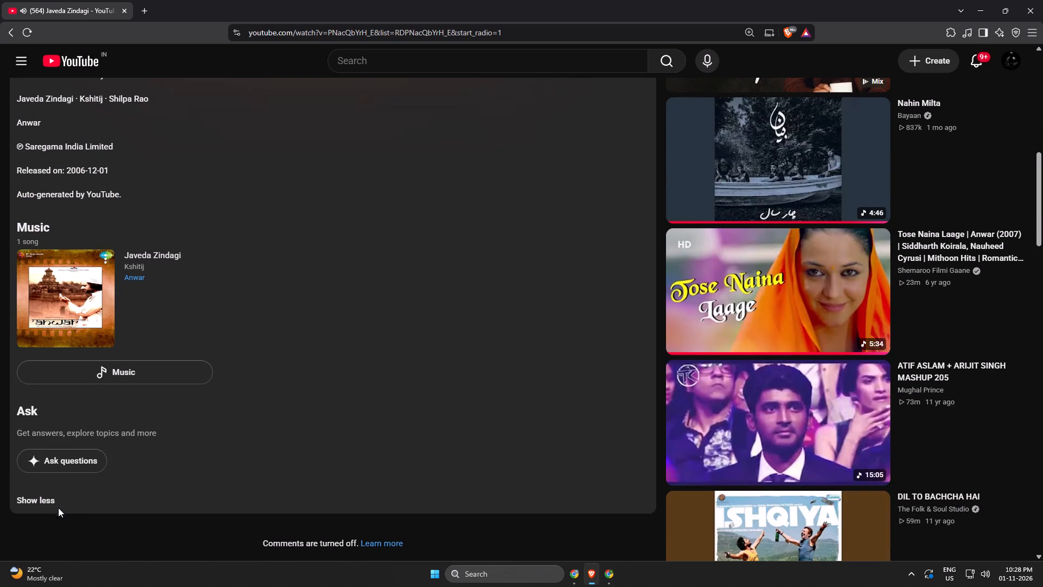
click(47, 503)
scroll(172, 486, up, 1)
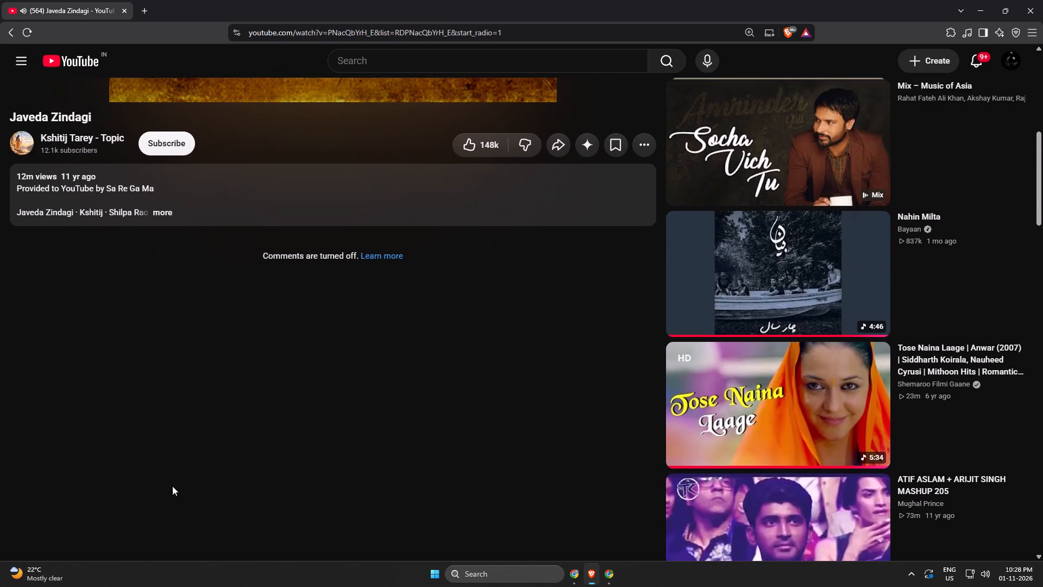
scroll(172, 486, up, 3)
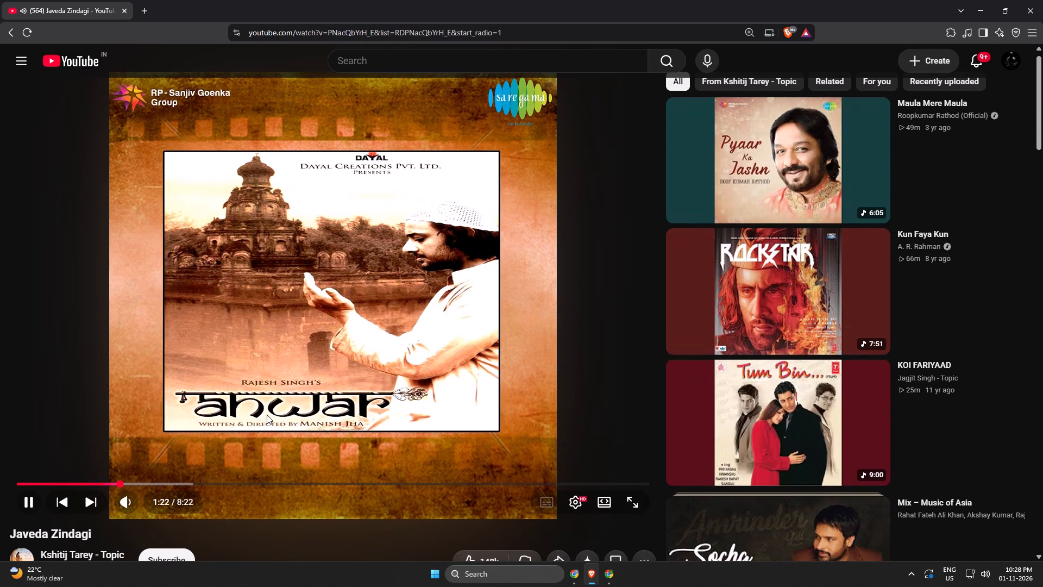
Adjust the YouTube player's volume to a low level.
drag(149, 502, 179, 504)
drag(165, 501, 144, 506)
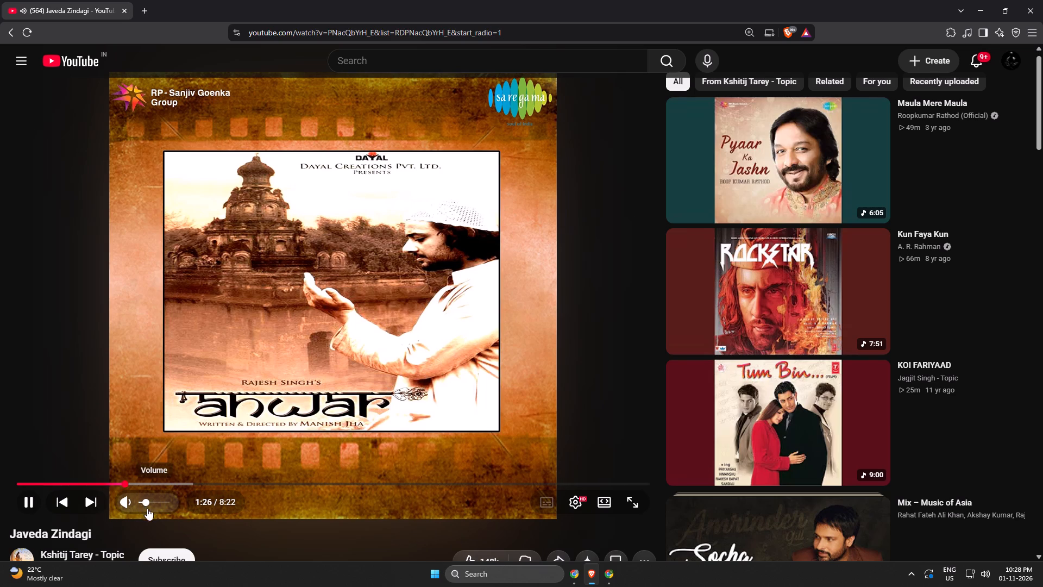
Play Teri Deewani by Kailasa Records from the suggested videos.
scroll(693, 472, down, 3)
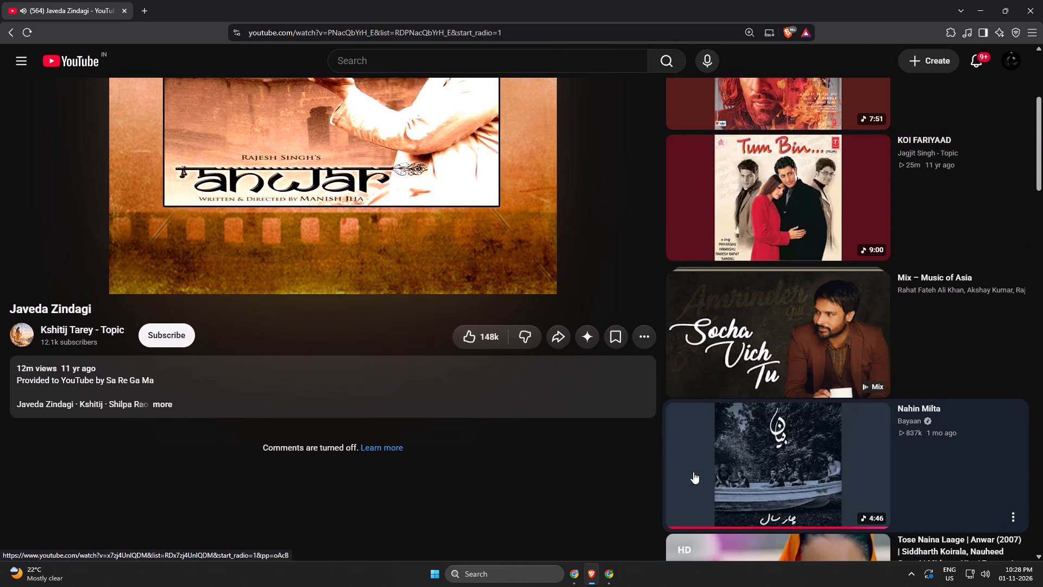
scroll(693, 472, down, 4)
scroll(693, 473, up, 3)
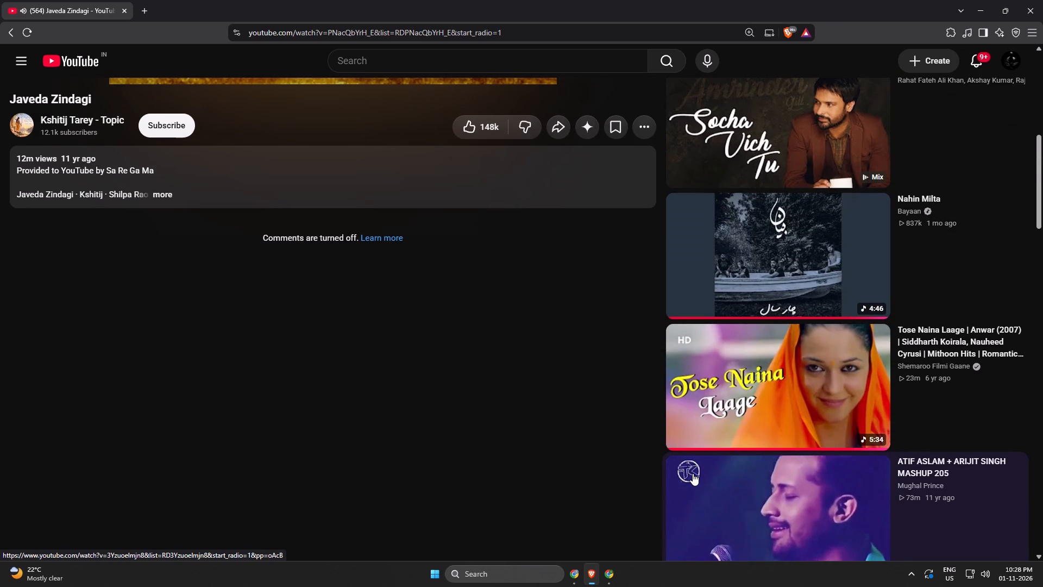
scroll(693, 473, down, 5)
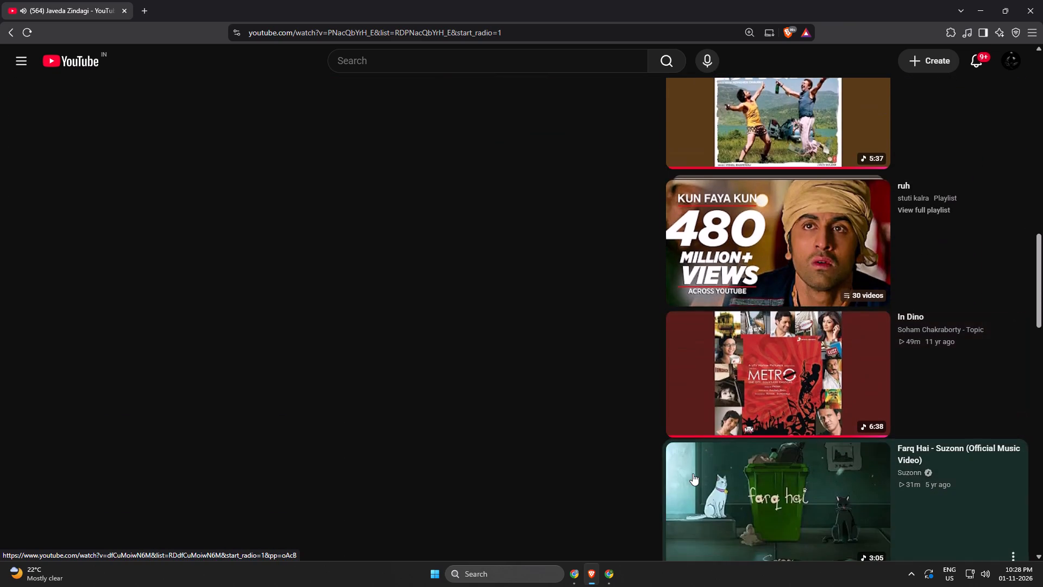
scroll(693, 473, down, 4)
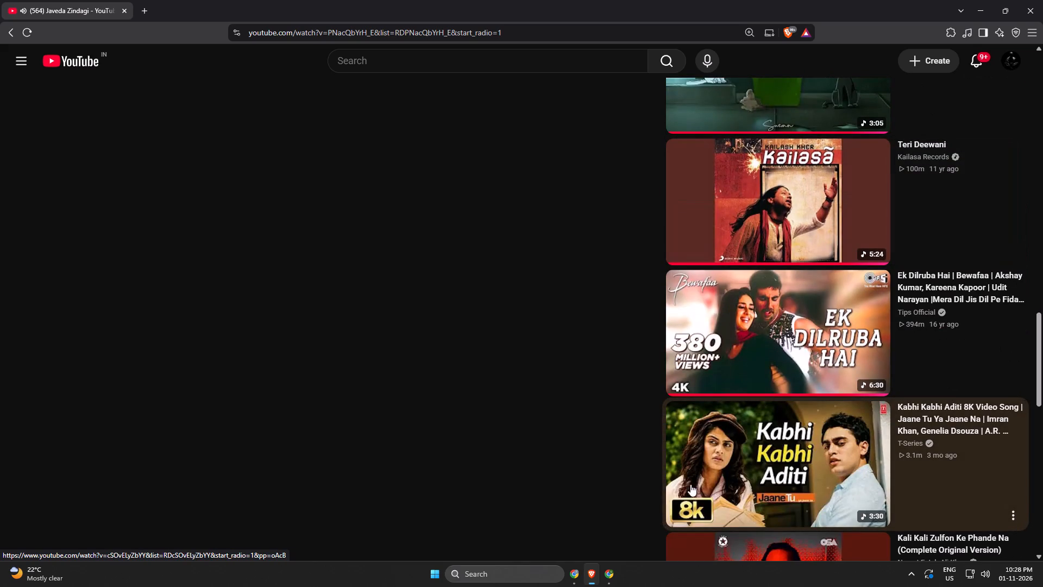
click(712, 216)
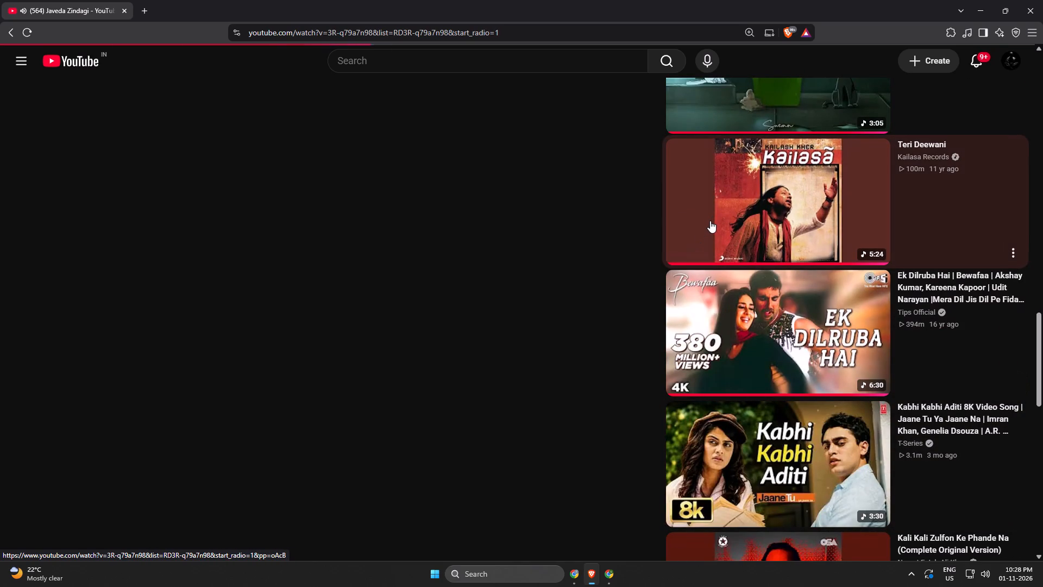
Switch back to the Meesho supplier panel in Chrome.
click(571, 577)
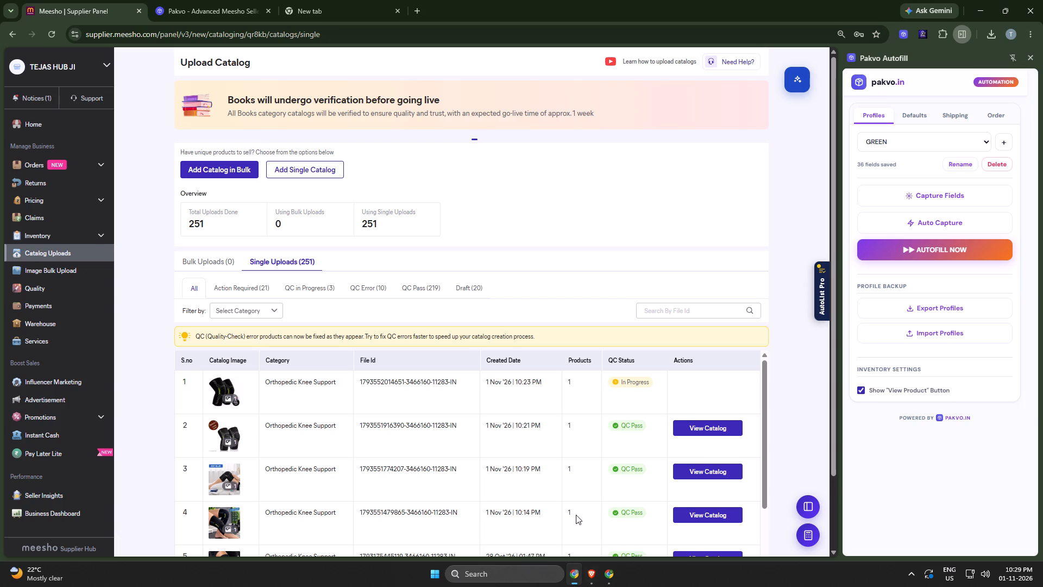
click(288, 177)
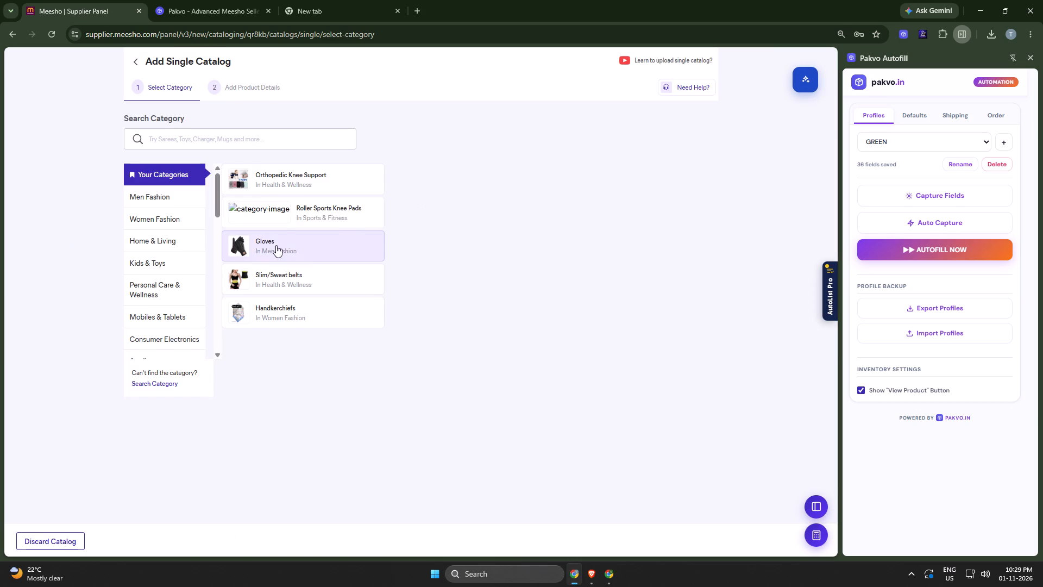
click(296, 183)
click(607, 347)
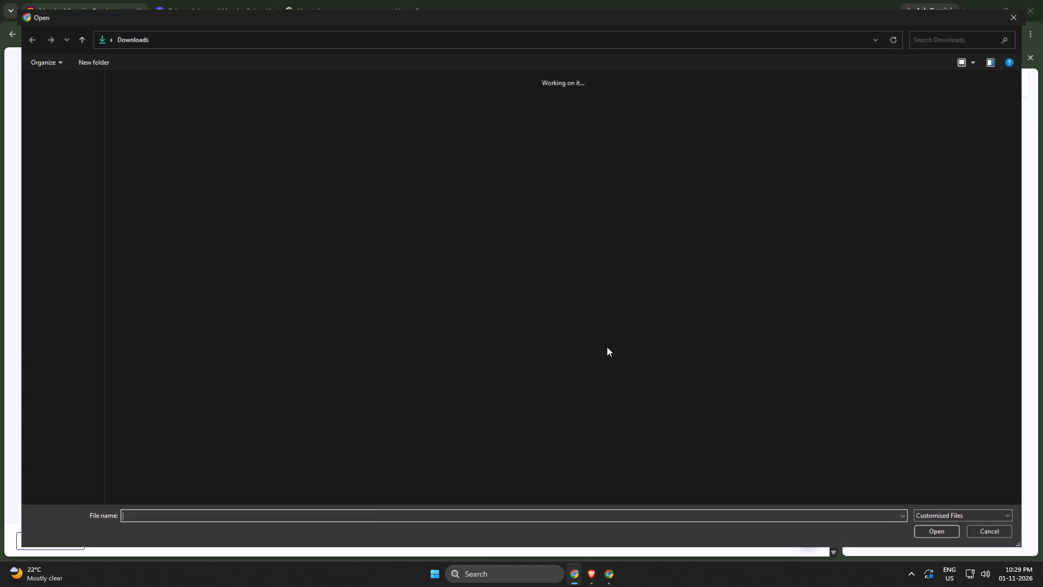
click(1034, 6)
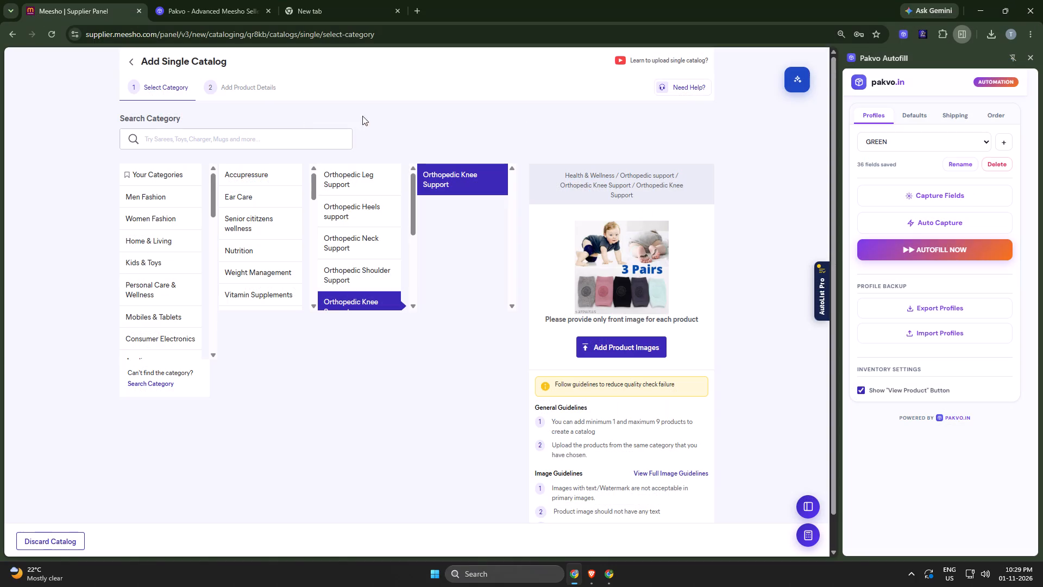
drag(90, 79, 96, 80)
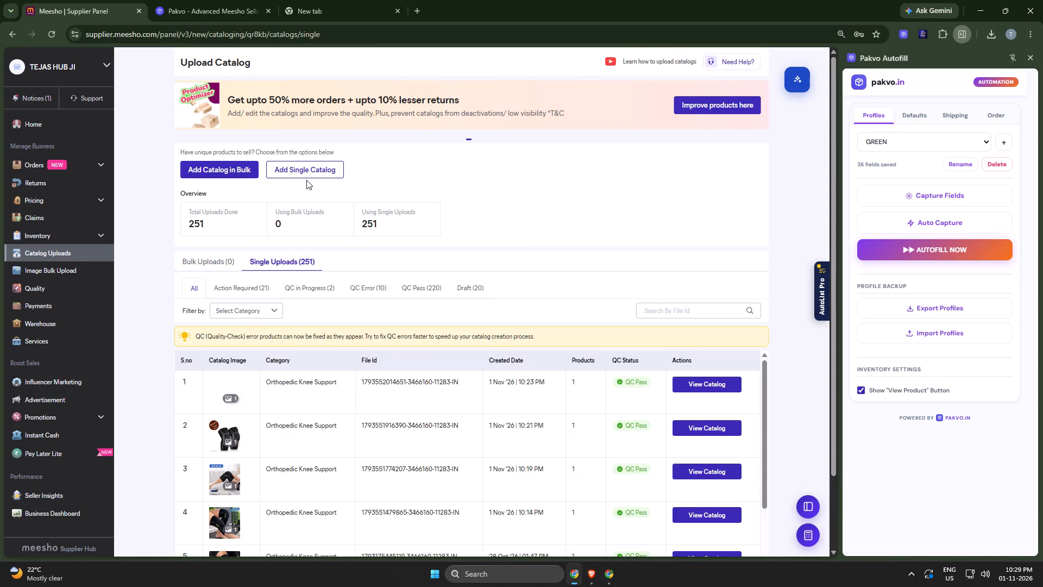
Start a single catalog in the Roller Sports Knee Pads category with the front image ending in o08zq from Downloads.
click(301, 161)
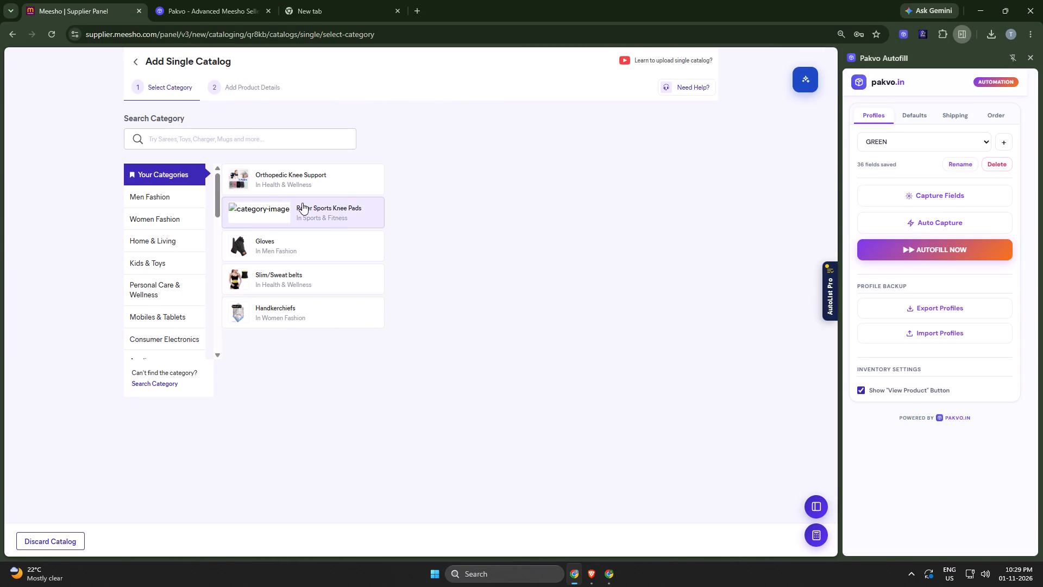
click(302, 203)
click(590, 339)
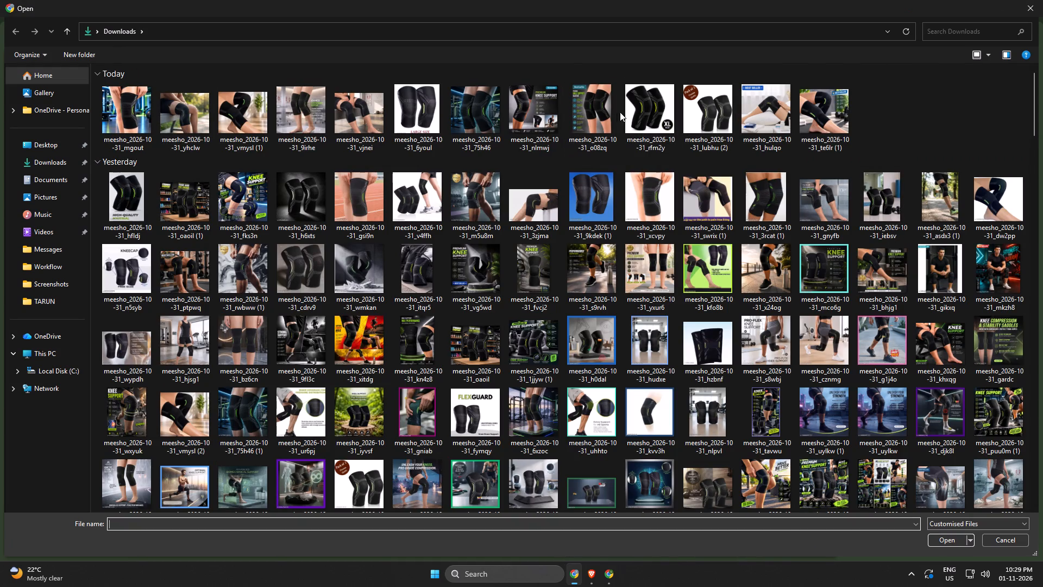
click(603, 107)
click(933, 536)
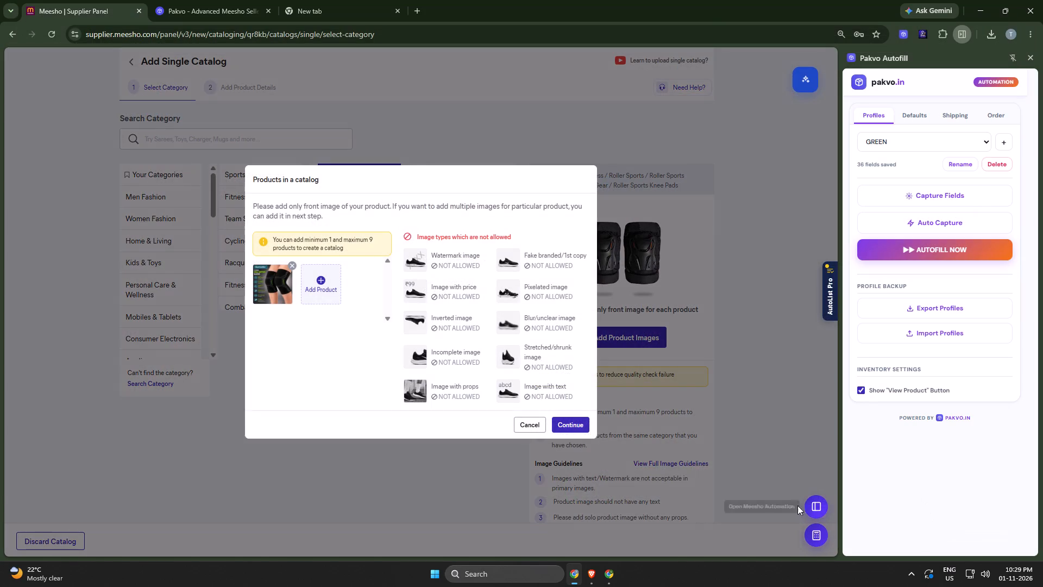
click(576, 424)
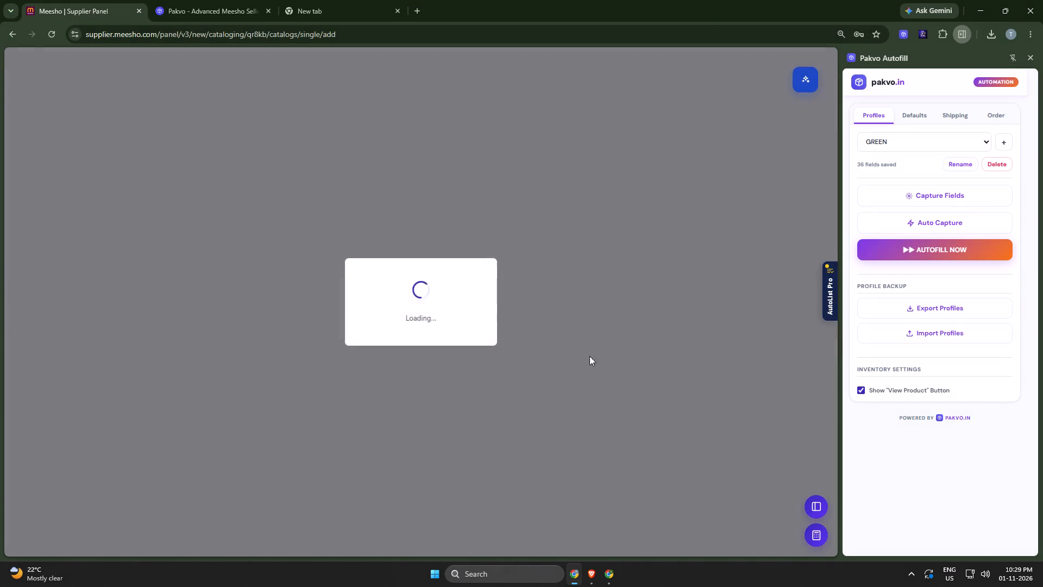
Autofill the Roller Sports Knee Pads product details with the GREEN profile.
click(890, 253)
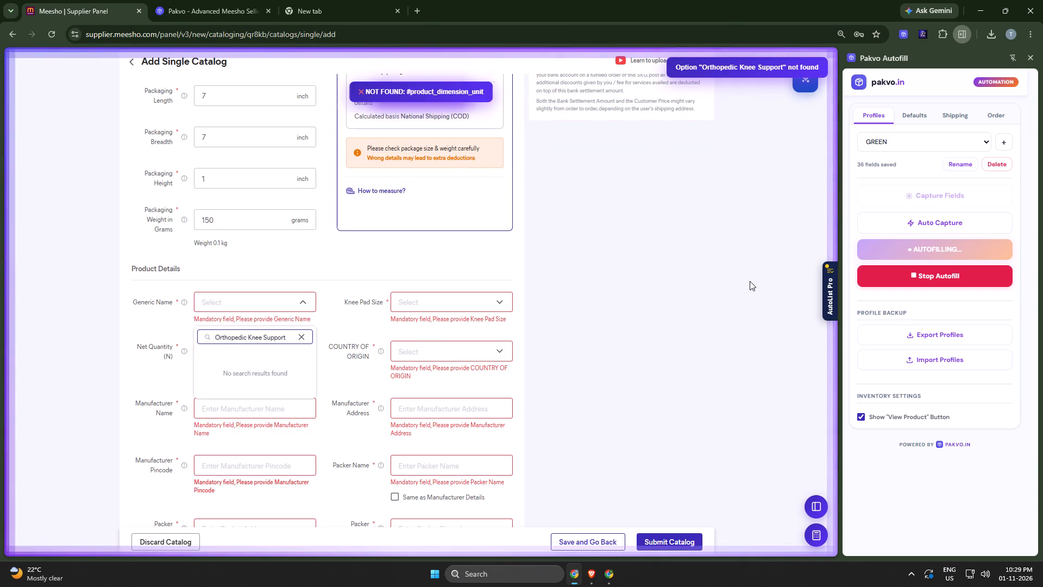
scroll(410, 259, up, 3)
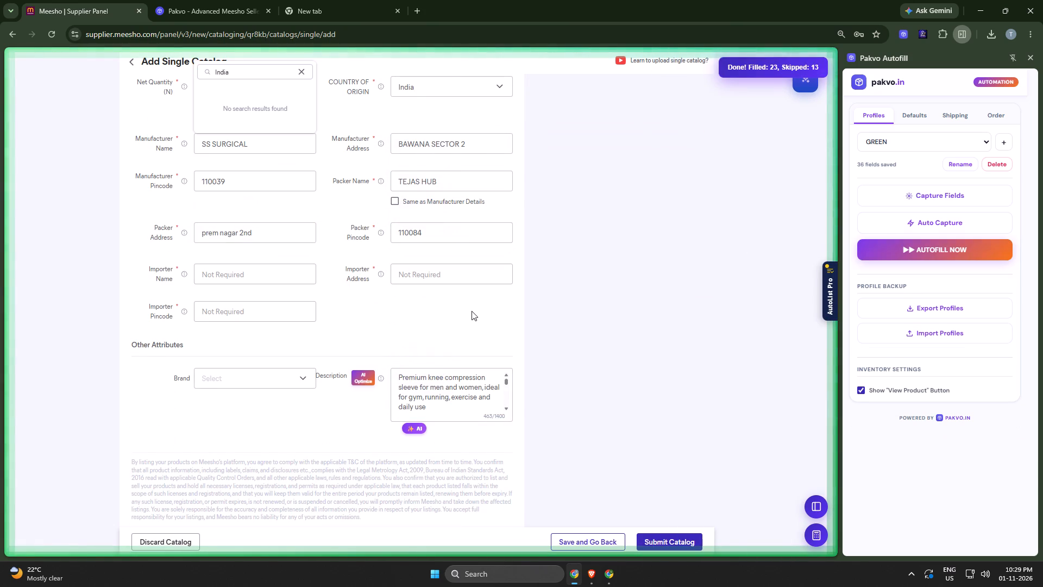
Set the mandatory Generic Name in Product Details to Roller Sports Knee Pads.
scroll(472, 311, up, 3)
click(667, 290)
scroll(606, 304, up, 1)
scroll(638, 360, up, 3)
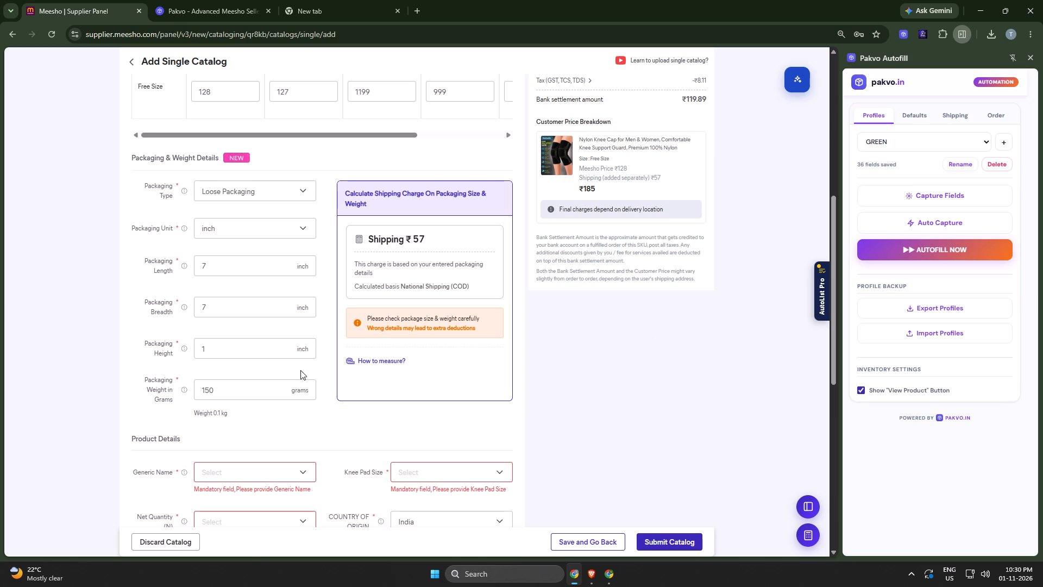
scroll(322, 288, down, 1)
click(216, 366)
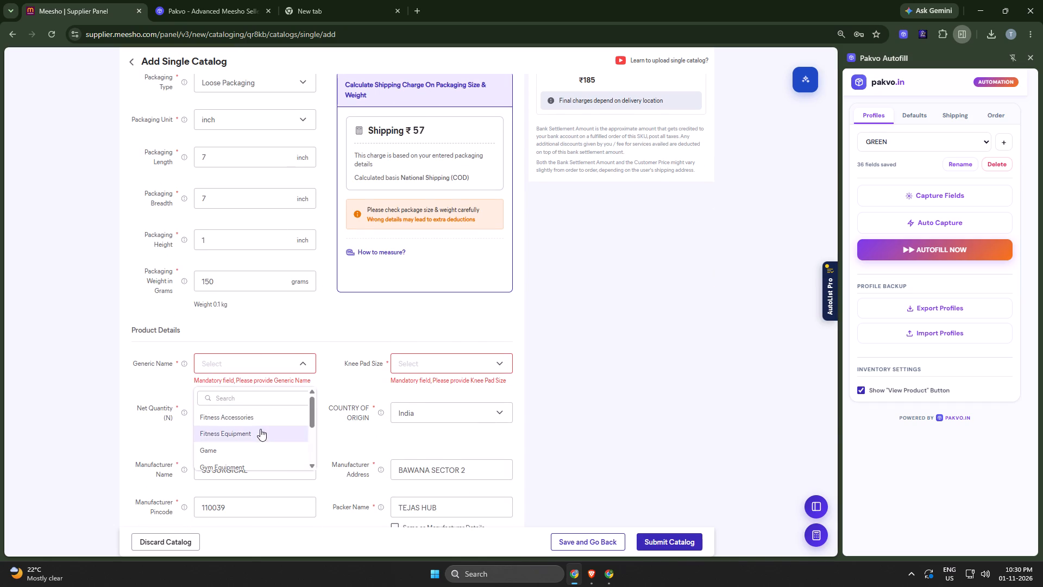
scroll(245, 394, down, 1)
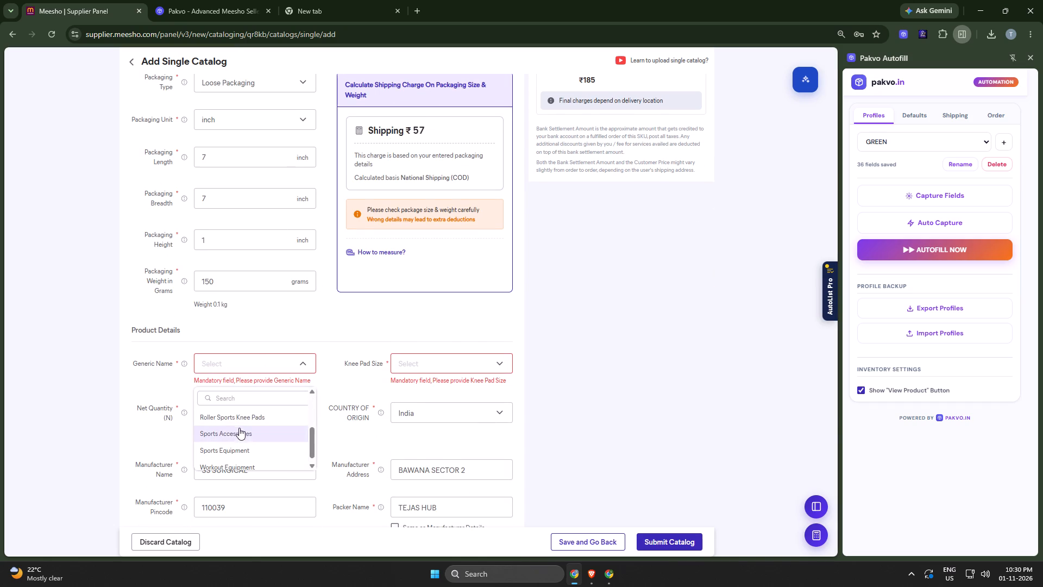
scroll(244, 458, down, 2)
scroll(244, 457, up, 1)
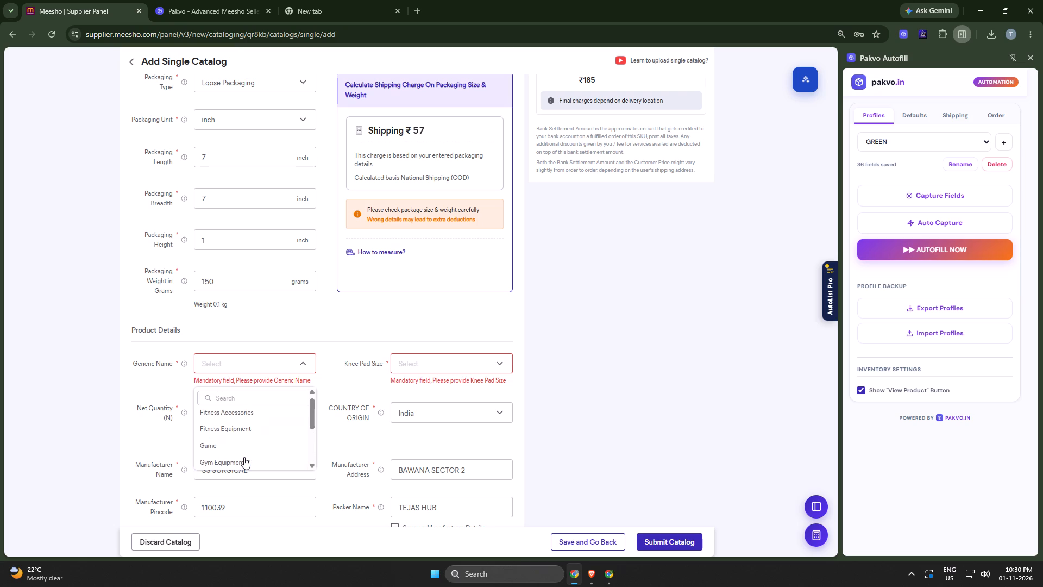
scroll(244, 457, up, 2)
scroll(244, 457, down, 3)
click(241, 413)
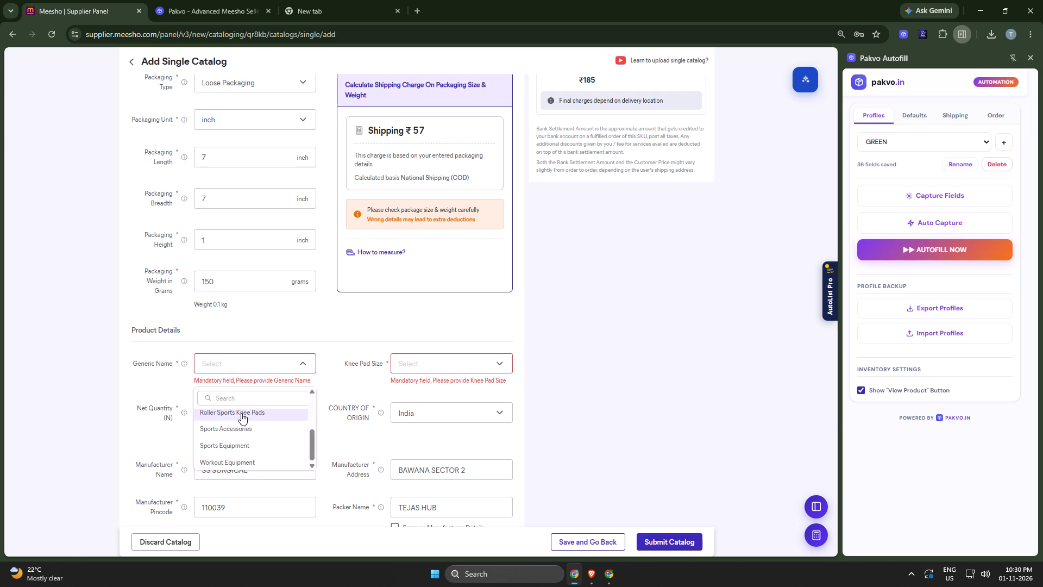
Set the Knee Pad Size to Large and the Net Quantity (N) to 2.
click(408, 365)
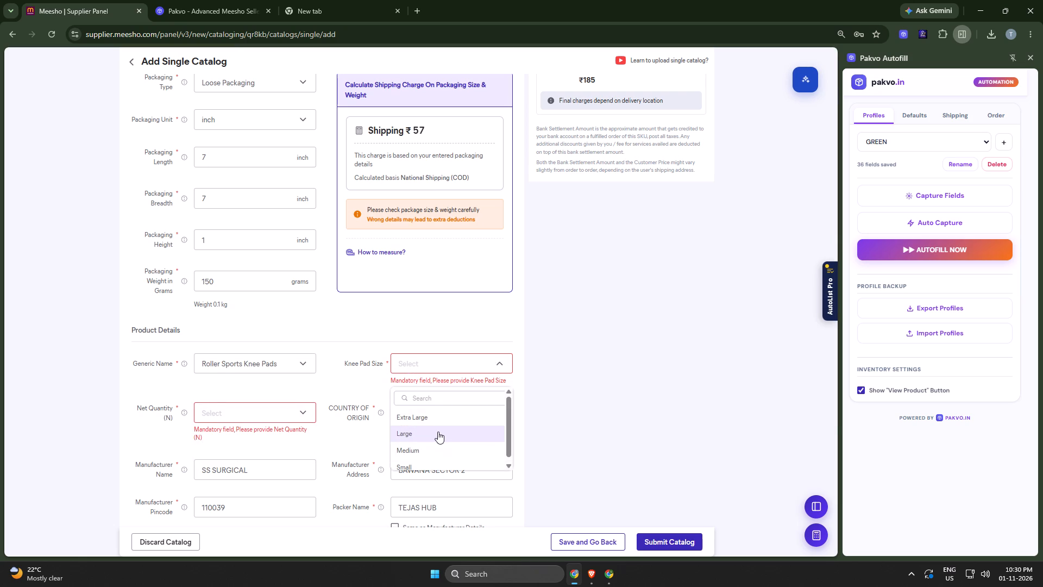
click(438, 432)
scroll(368, 377, down, 1)
click(291, 296)
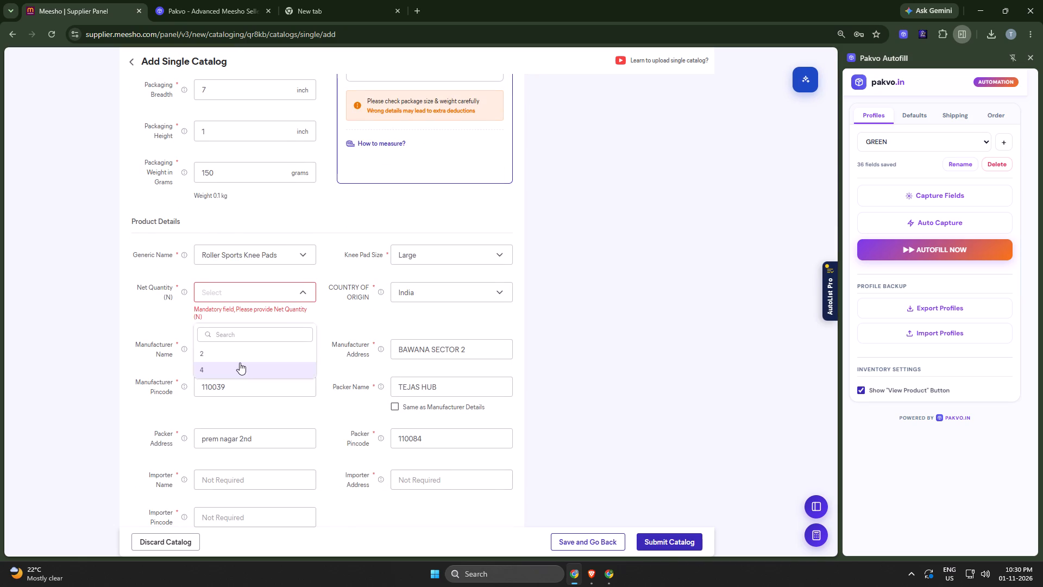
click(241, 348)
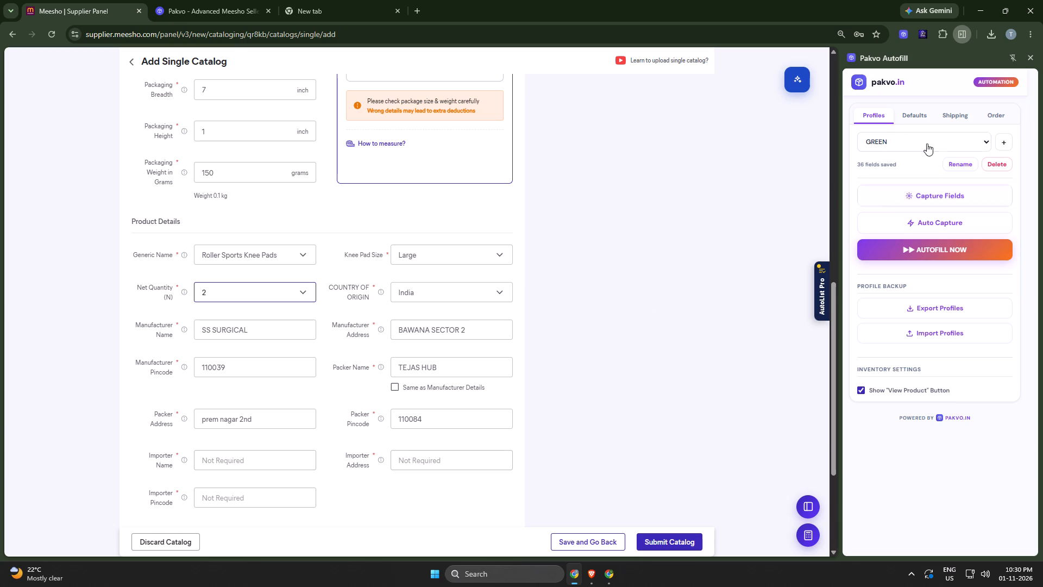
Auto-capture the filled catalog fields and create a new autofill profile named 2ND CATAGOREY.
click(1002, 141)
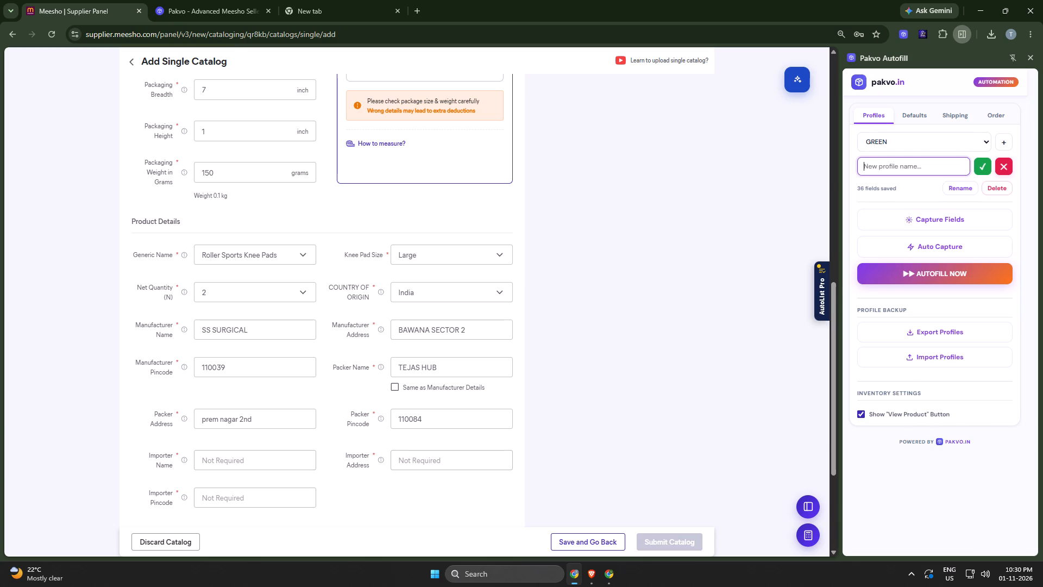
key(2)
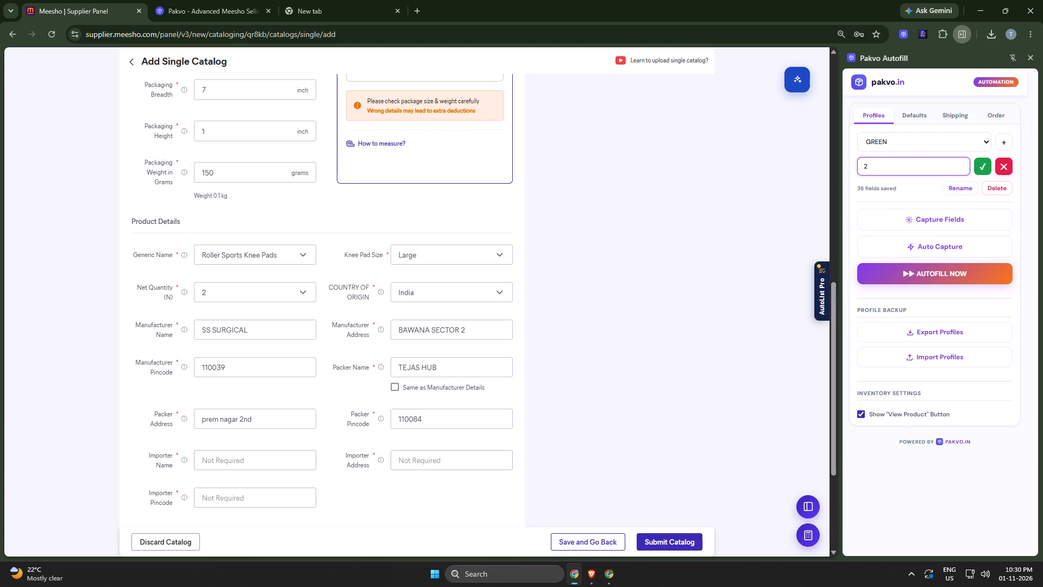
text(ND)
key(space)
text(CATA)
text(GOREY)
key(space)
click(933, 247)
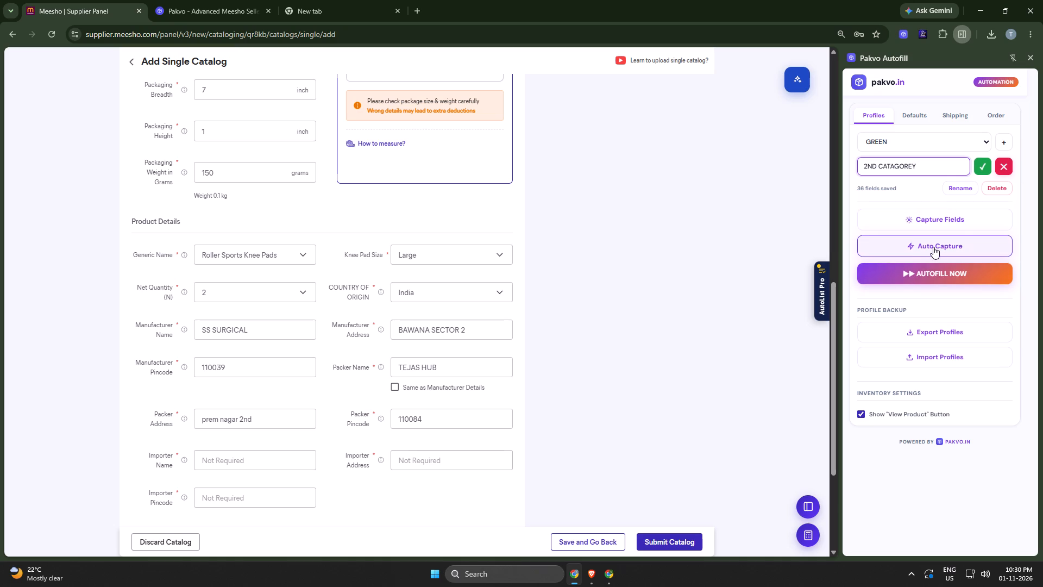
scroll(658, 335, up, 9)
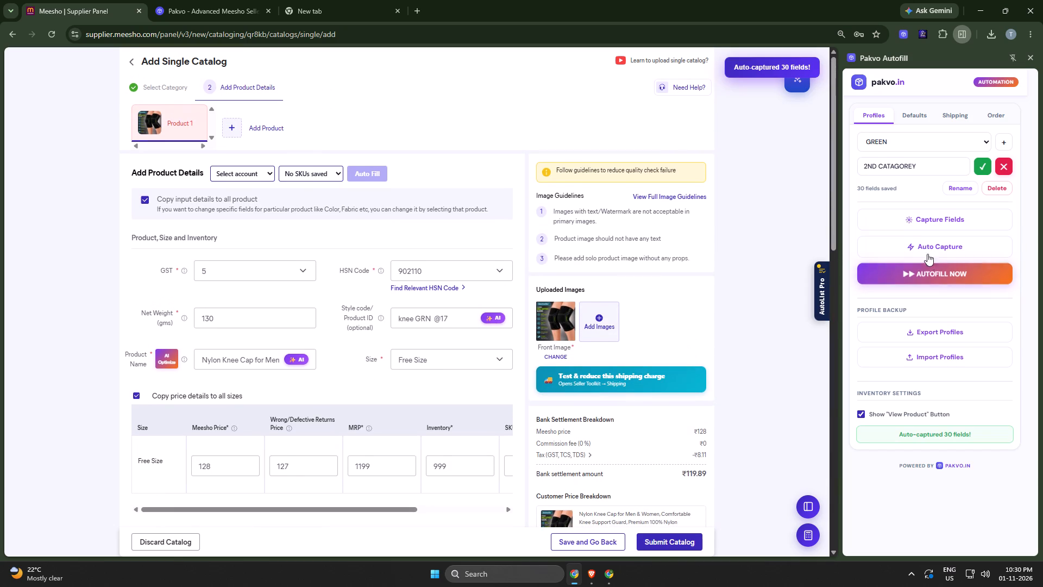
click(926, 248)
click(981, 172)
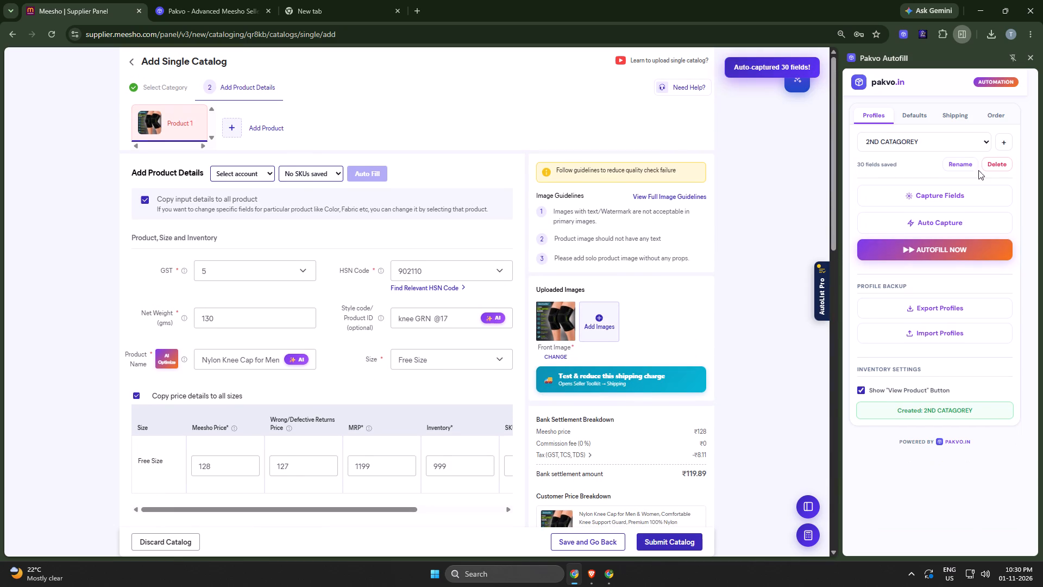
click(983, 142)
click(983, 142)
Set the Free Size Meesho Price to 132 and the Wrong/Defective Returns Price to 131.
scroll(554, 338, down, 5)
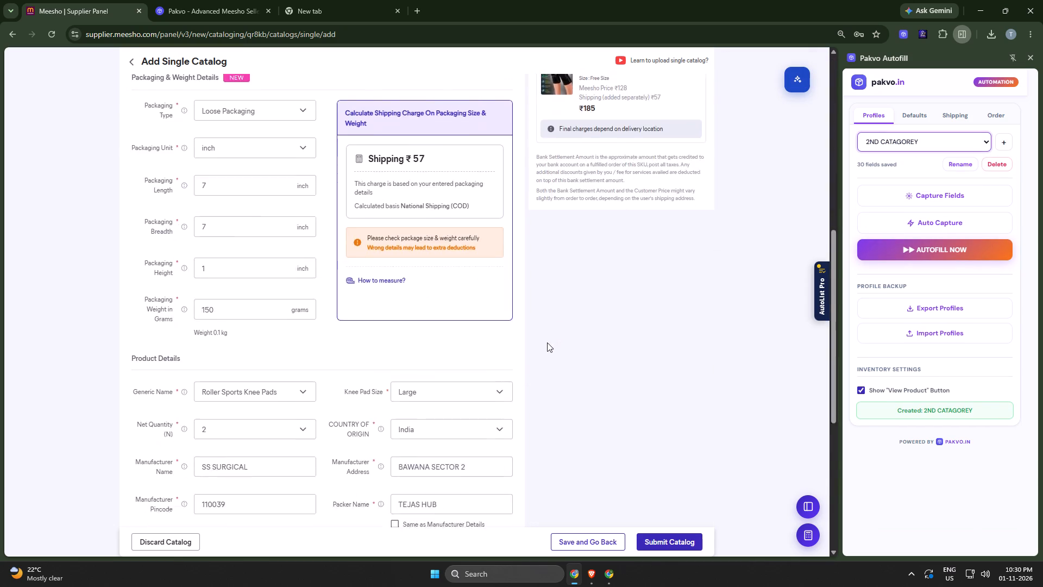
scroll(547, 342, down, 3)
scroll(538, 353, up, 7)
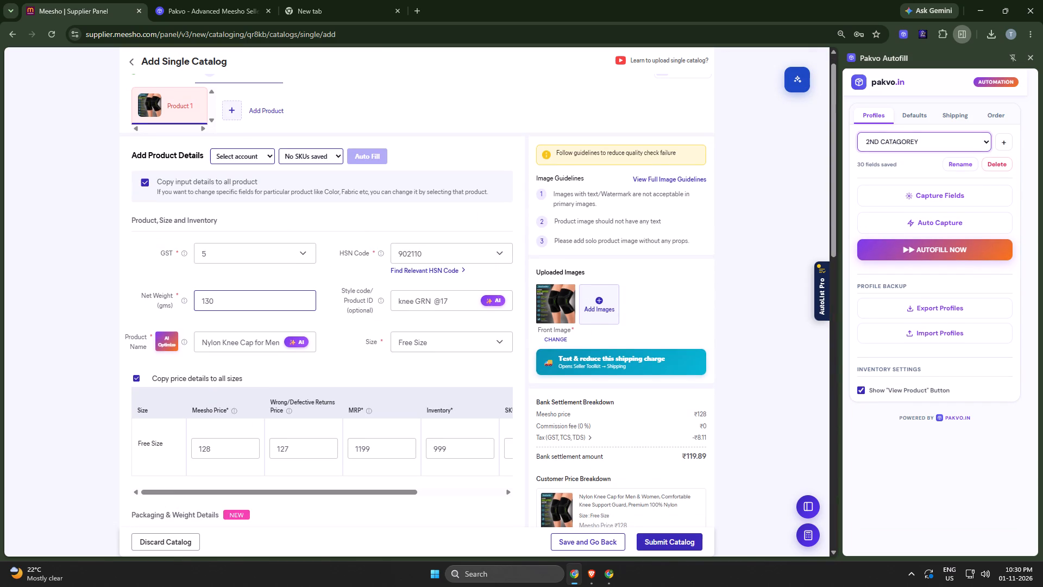
scroll(435, 430, down, 1)
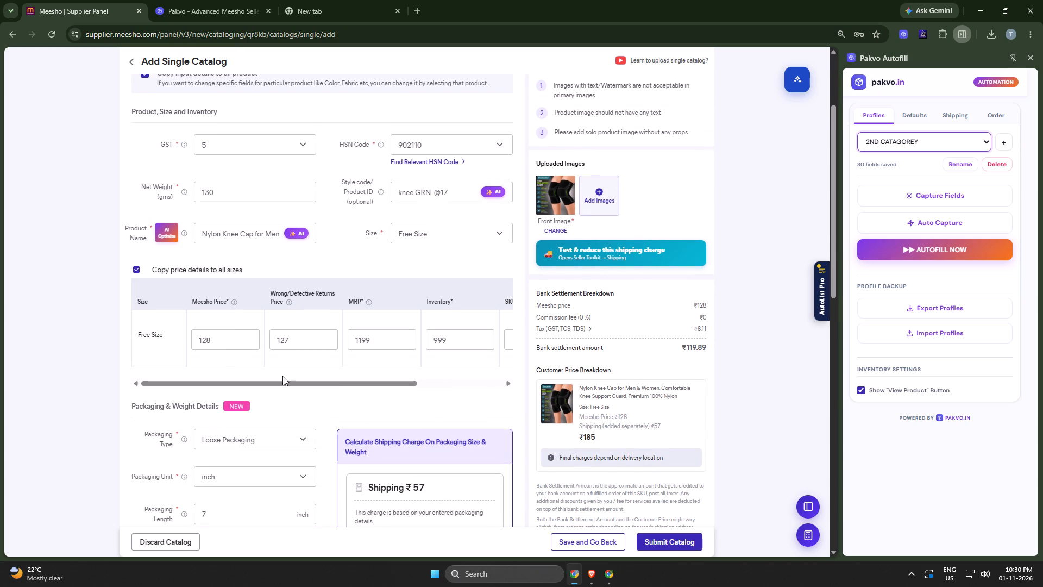
triple_click(227, 339)
text(130)
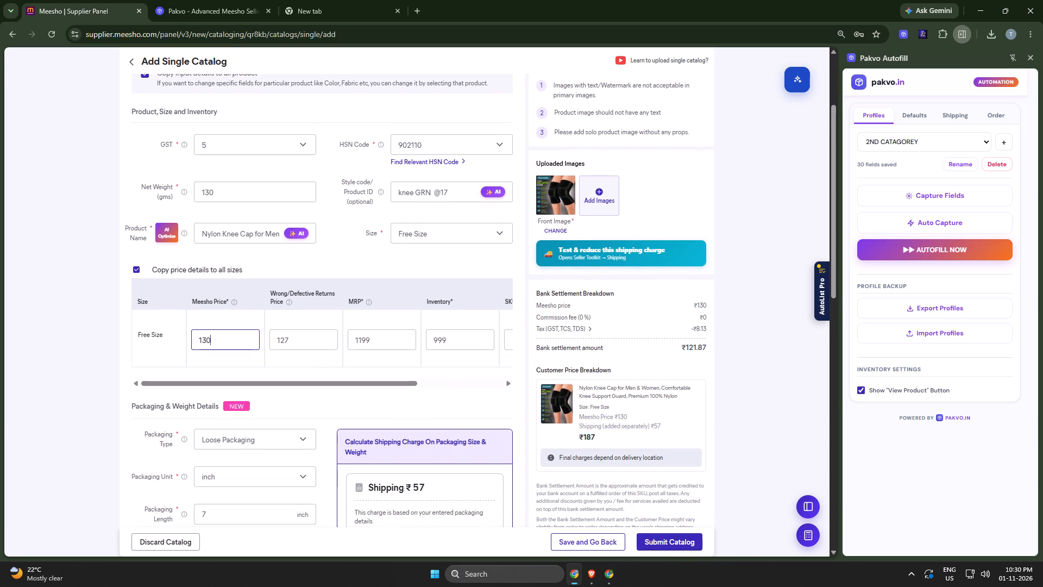
key(BackSpace)
key(1)
key(BackSpace)
key(2)
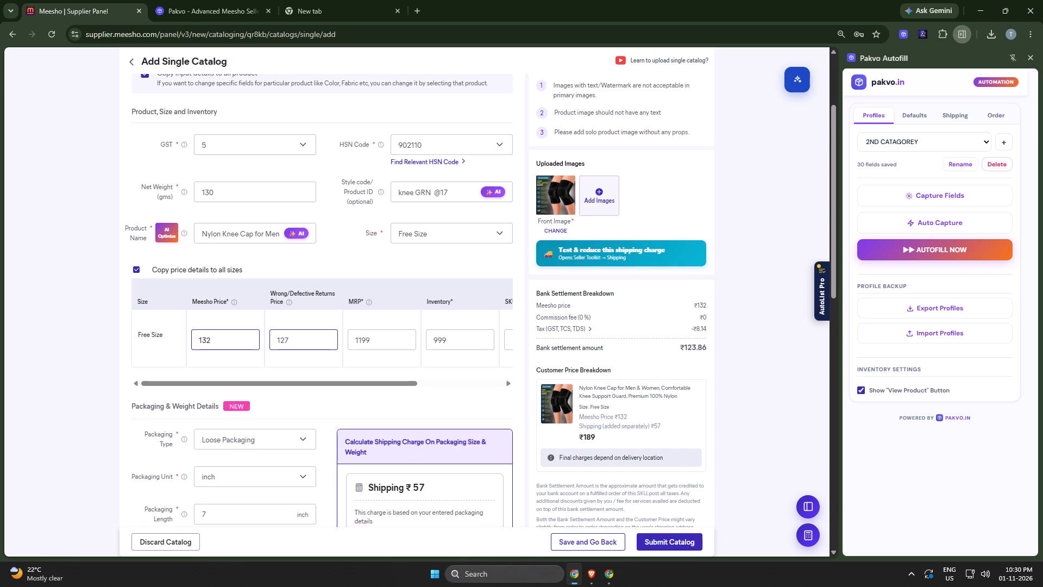
double_click(301, 338)
double_click(301, 337)
text(131)
Set the Free Size MRP to 1099.
click(359, 341)
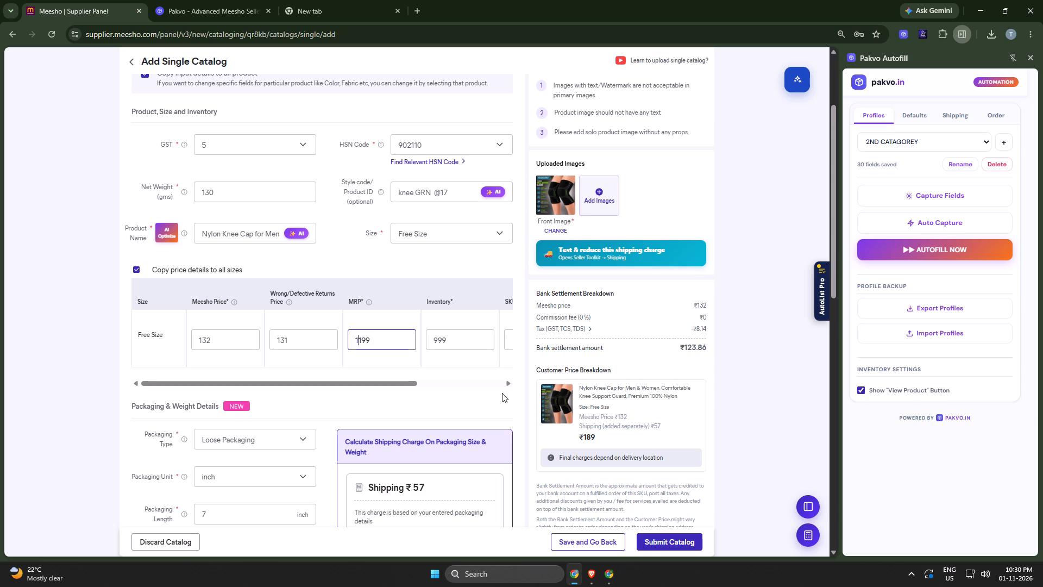
key(Right)
key(0)
key(BackSpace)
key(BackSpace)
key(0)
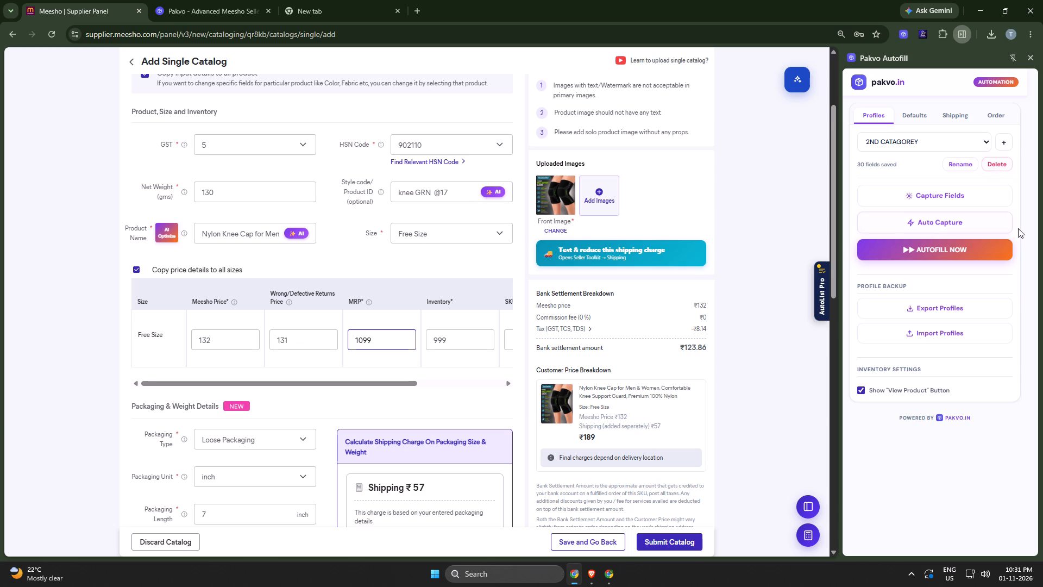
Auto-capture the updated catalog fields into the 2ND CATAGOREY profile.
click(947, 222)
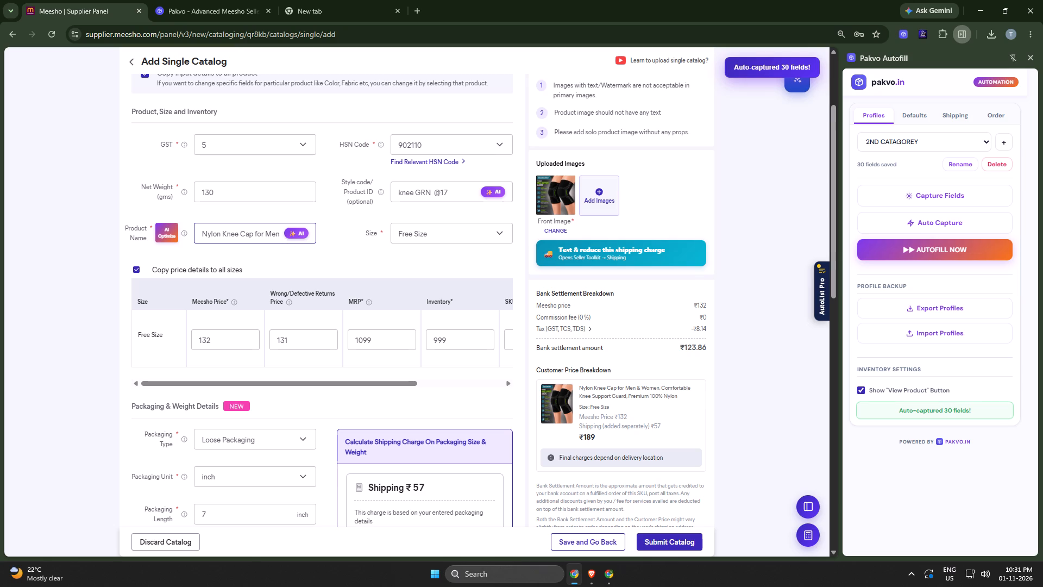
Improve the product name with the AI title generator.
click(305, 235)
click(454, 195)
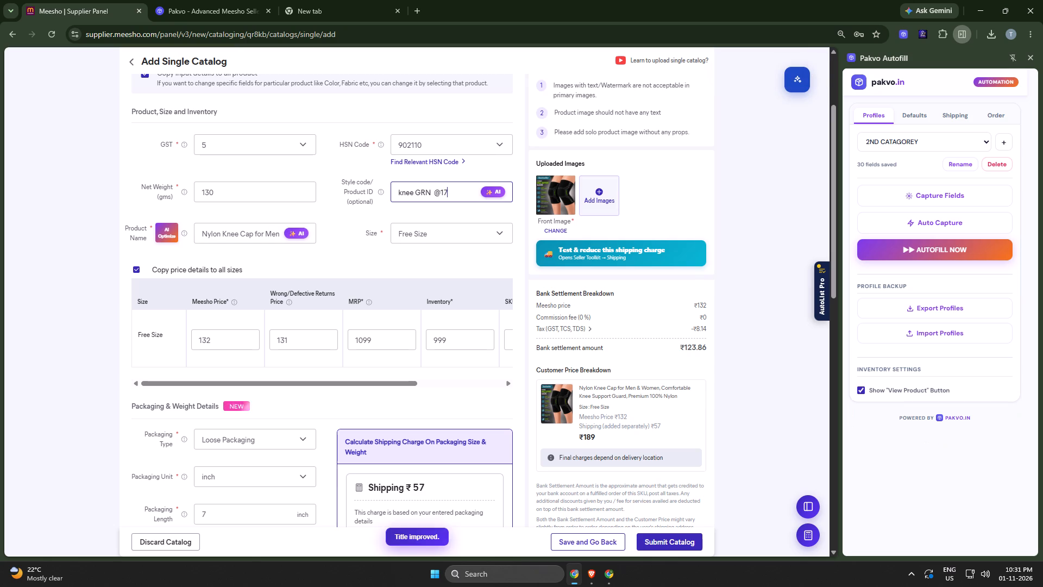
click(454, 195)
key(BackSpace)
key(BackSpace)
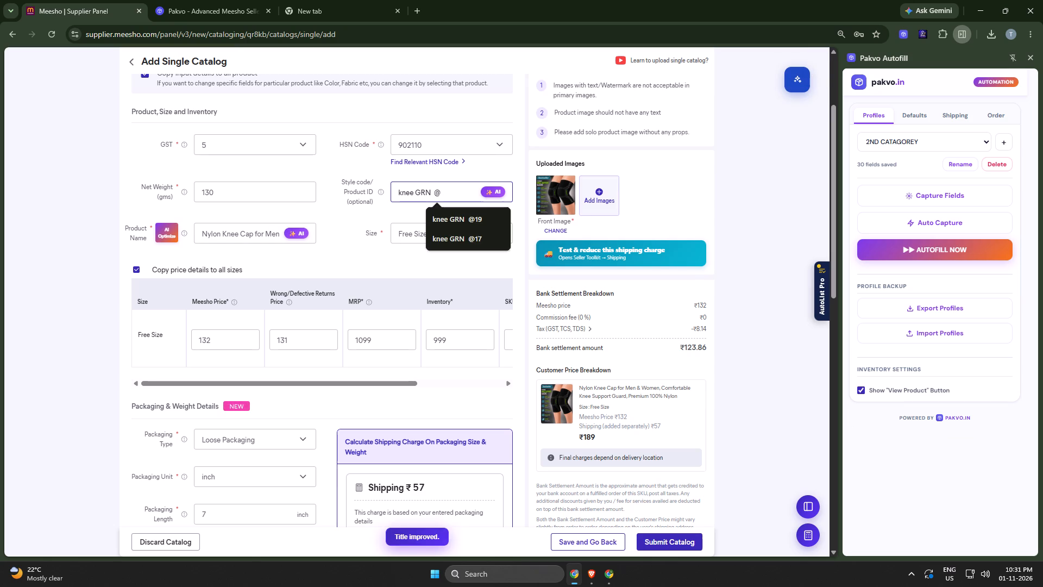
text(21)
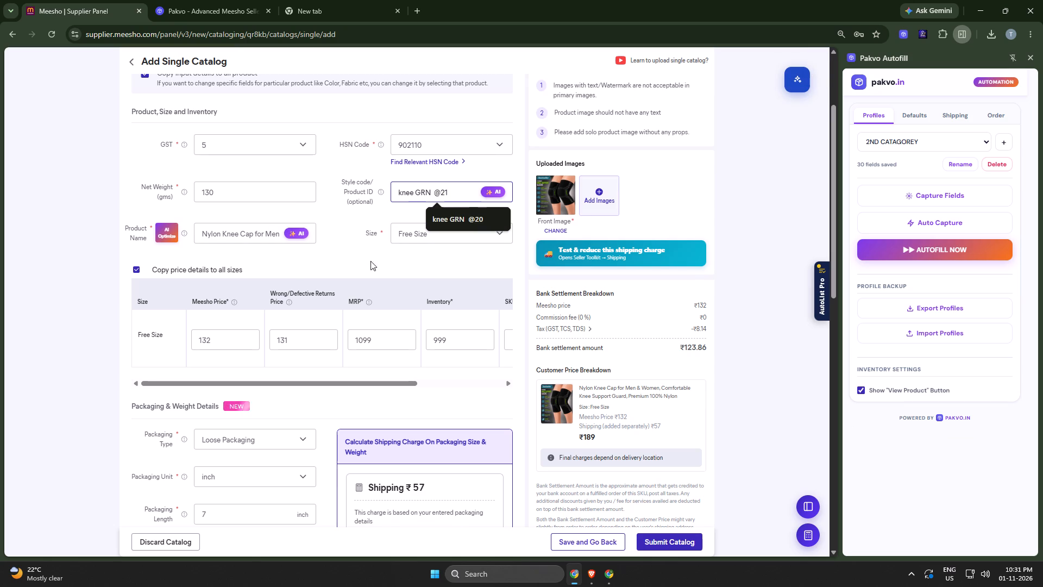
click(499, 219)
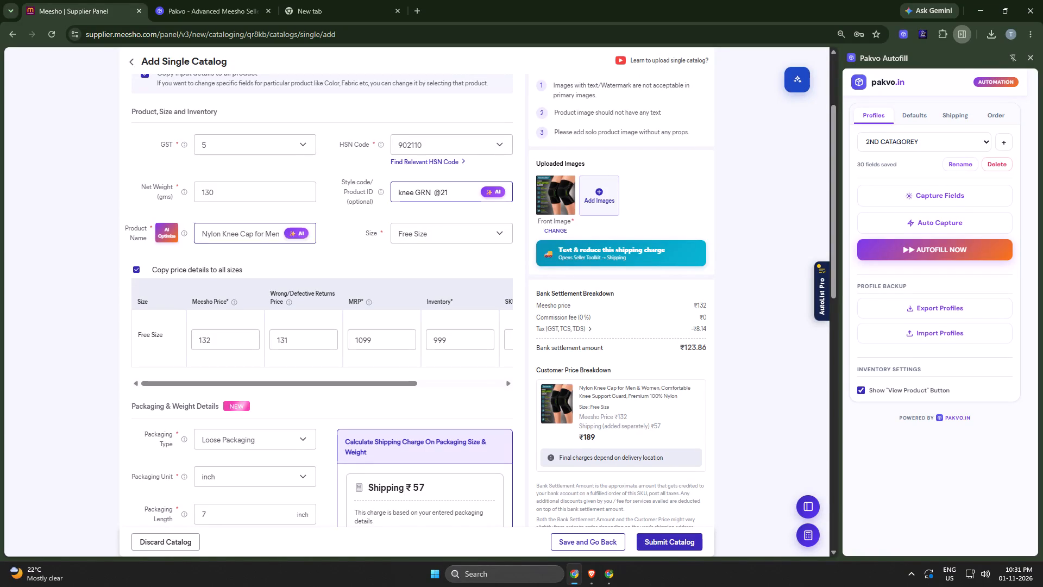
Place the text cursor at the end of the product description, and switch to the English Keywords Hashtags conversation in ChatGPT.
scroll(353, 268, down, 10)
click(449, 413)
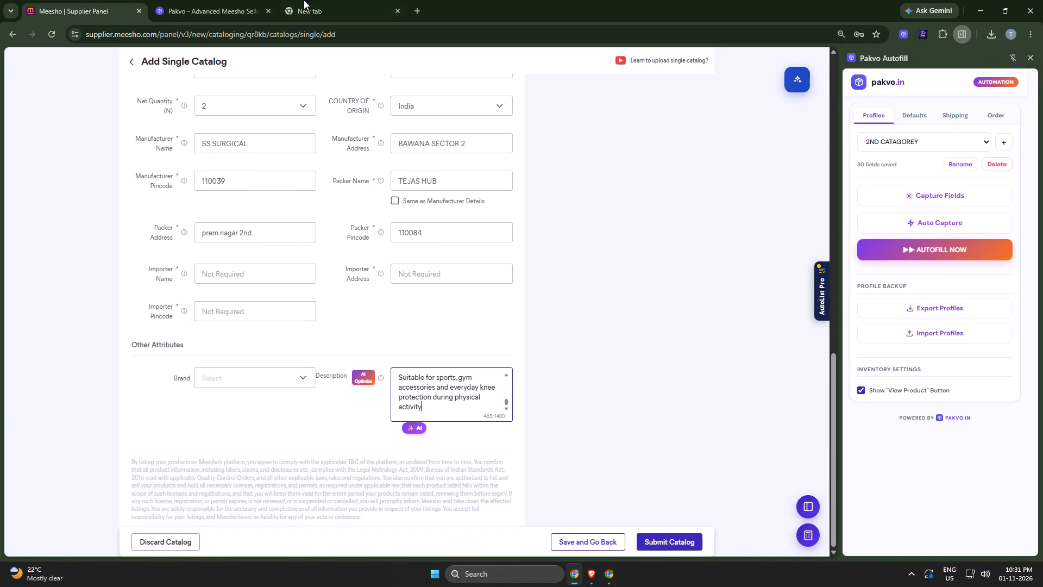
click(302, 0)
click(244, 0)
click(338, 0)
click(100, 0)
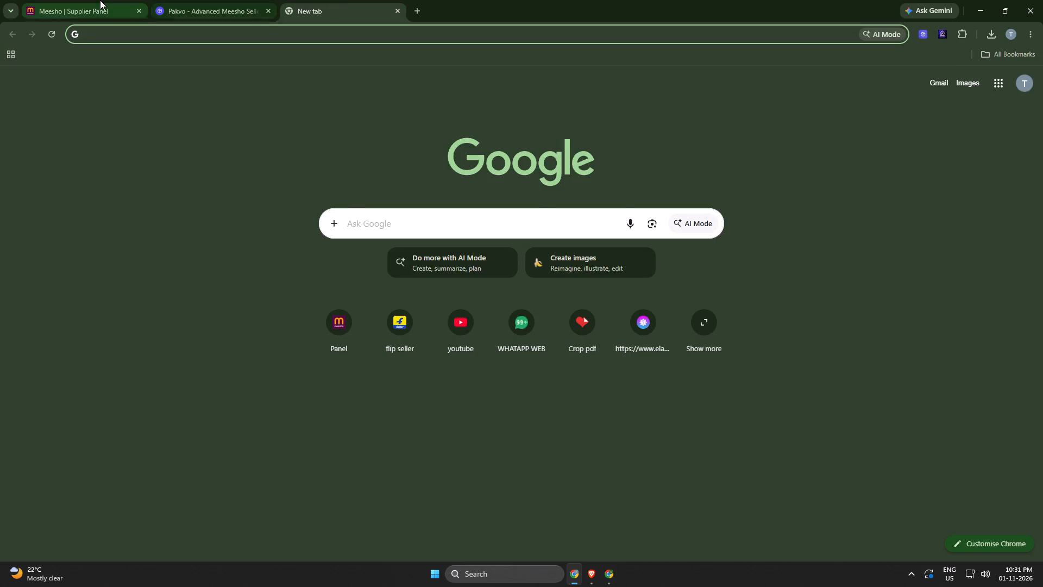
key(alt+Tab)
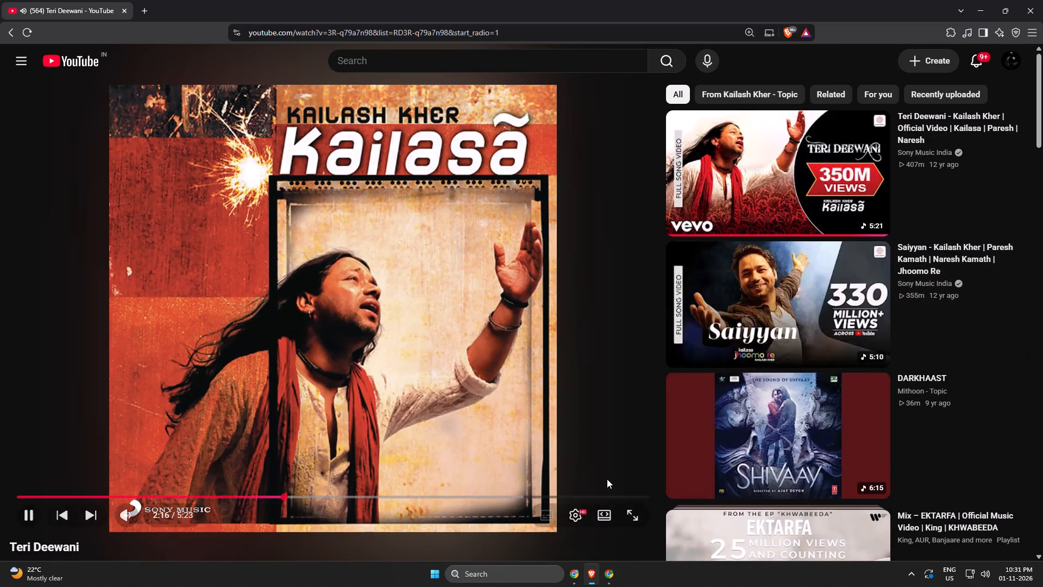
click(575, 573)
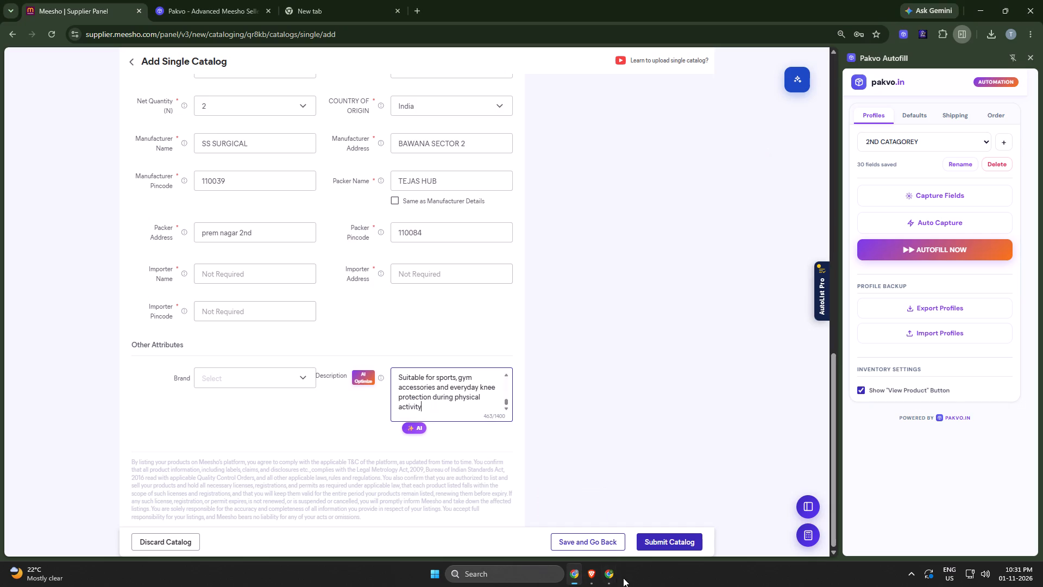
click(613, 577)
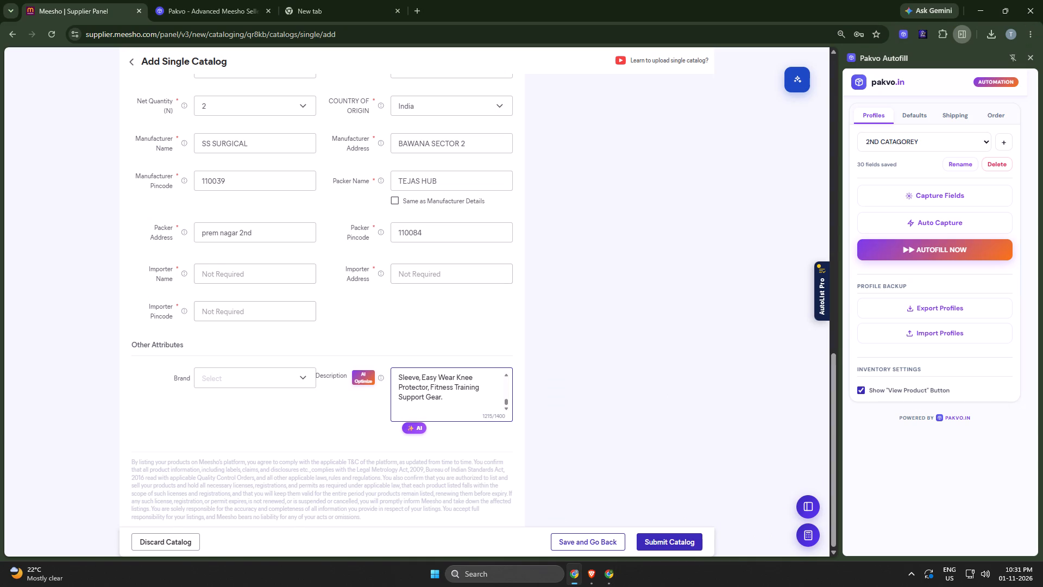
key(shift+Return)
key(ctrl+v)
Add the images meesho_2026-10-31_nlmwj, meesho_2026-10-31_75h46 and meesho_2026-10-31_vjnei to the product as extra images.
scroll(601, 429, up, 5)
scroll(606, 266, up, 2)
click(598, 299)
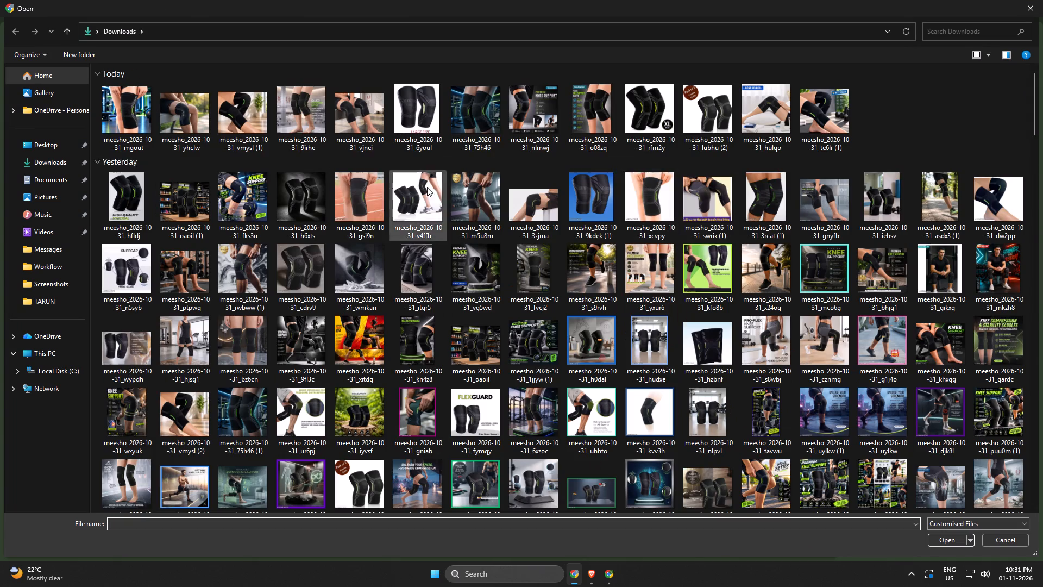
click(535, 116)
ctrl+click(488, 116)
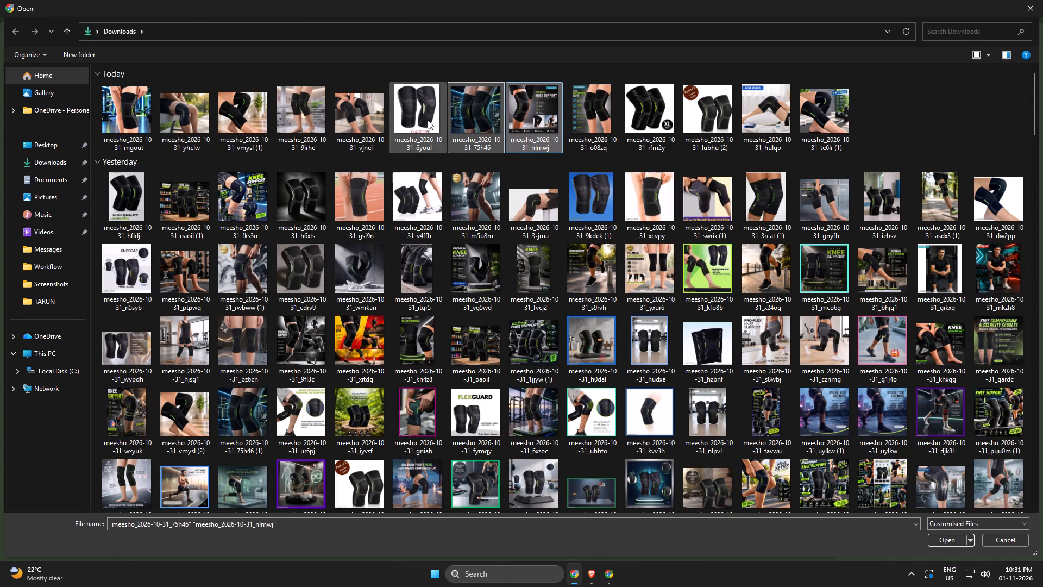
ctrl+click(357, 119)
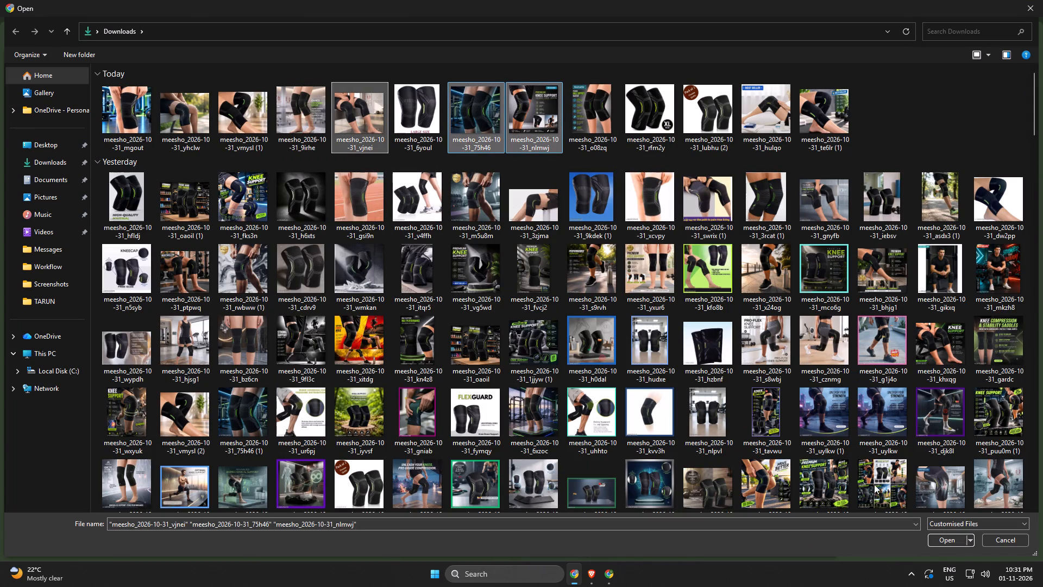
click(934, 534)
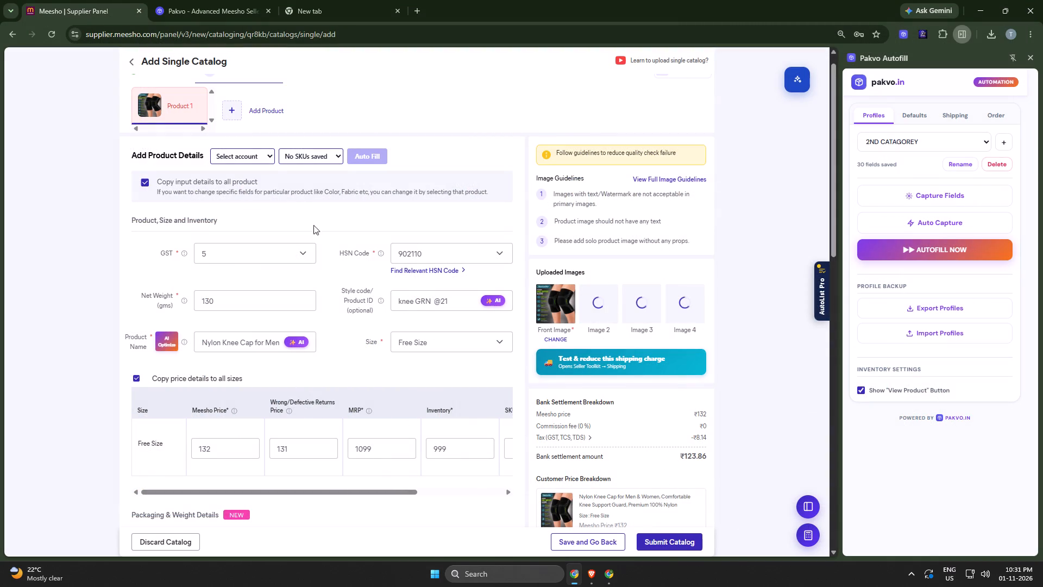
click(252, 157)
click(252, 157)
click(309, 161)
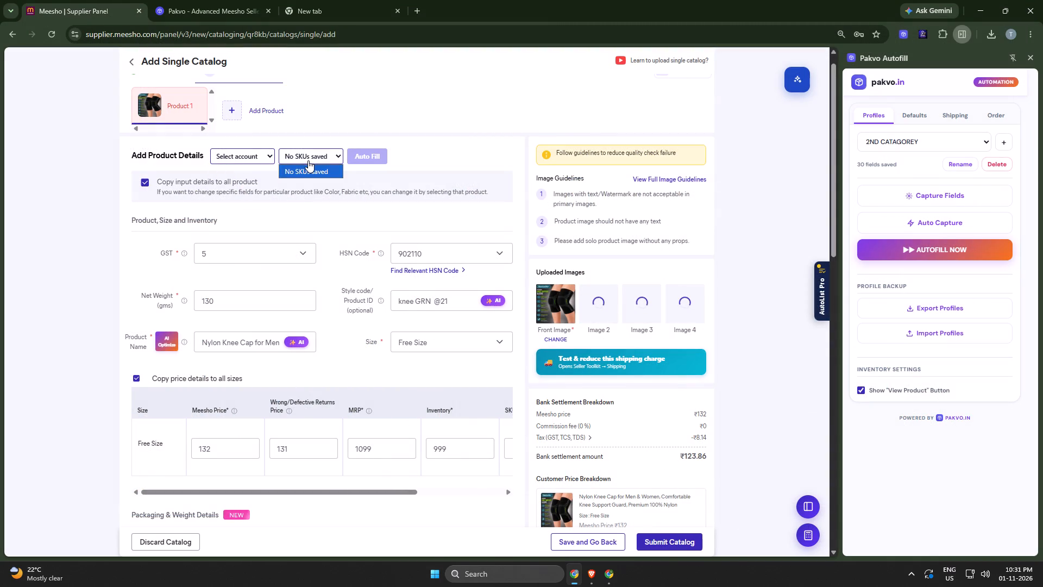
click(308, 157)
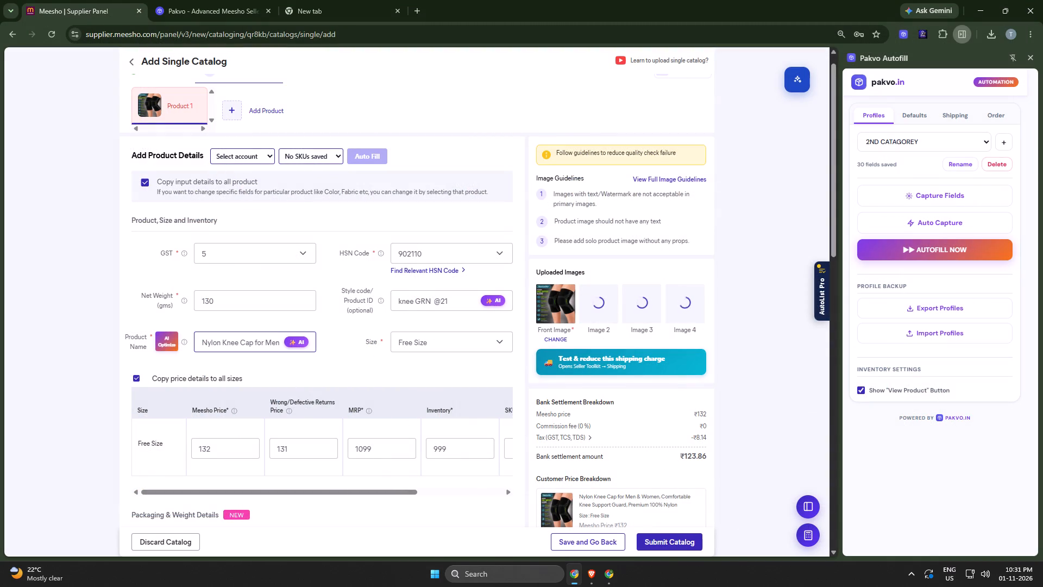
Improve the product name with the AI title generator.
click(293, 341)
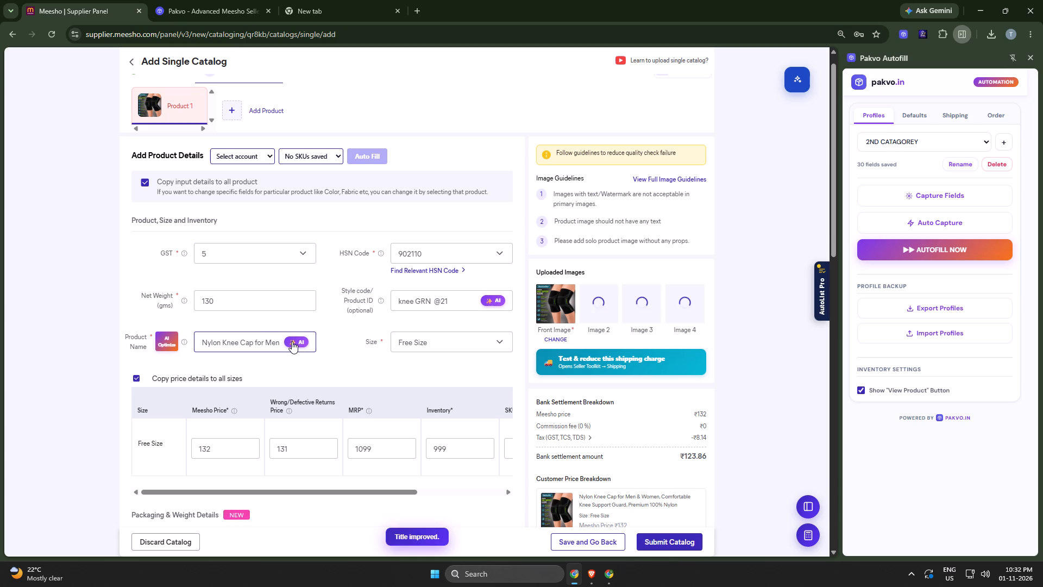
Read the product name through to its end.
click(259, 344)
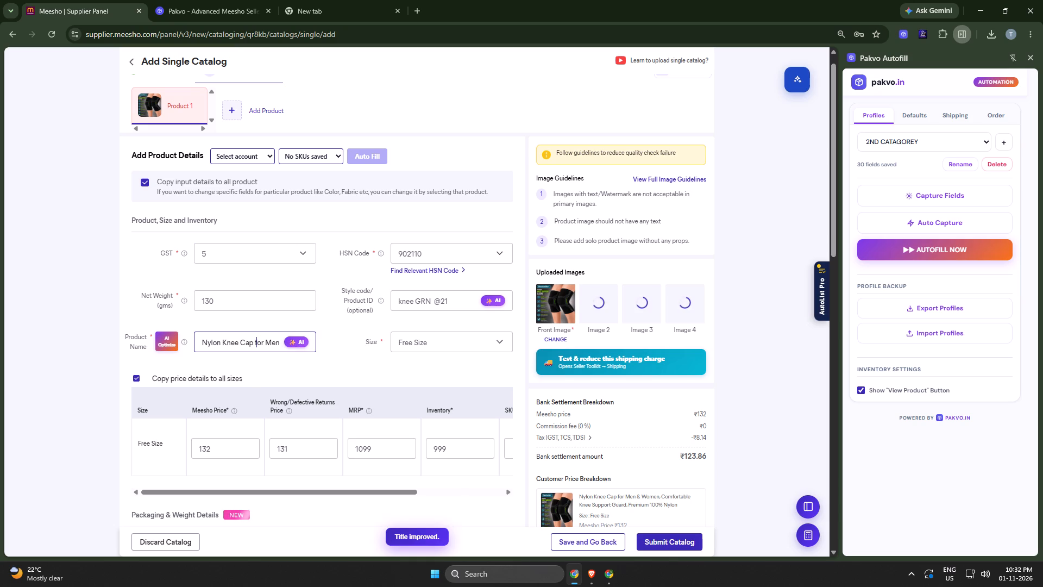
key(Right)
key(Right)
key(Right)
key(Right)
key(Right)
key(Right)
key(Right)
key(Right)
key(Right)
key(Right)
key(Right)
key(Right)
key(Right)
key(Right)
key(Right)
key(Right)
key(Right)
key(Right)
key(Right)
key(Right)
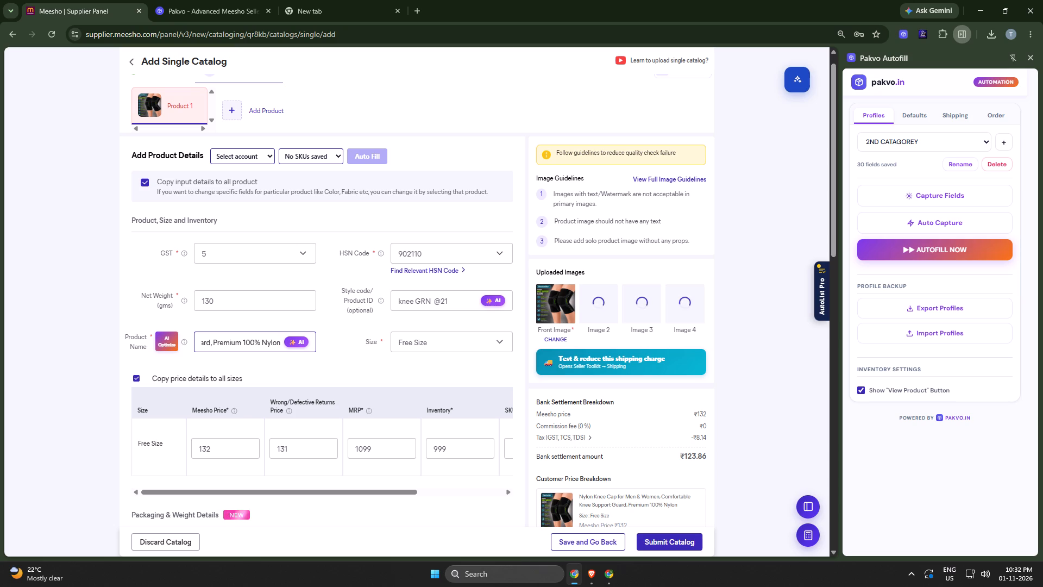
Run the AI Optimize tool on the product name.
scroll(260, 345, down, 2)
click(164, 122)
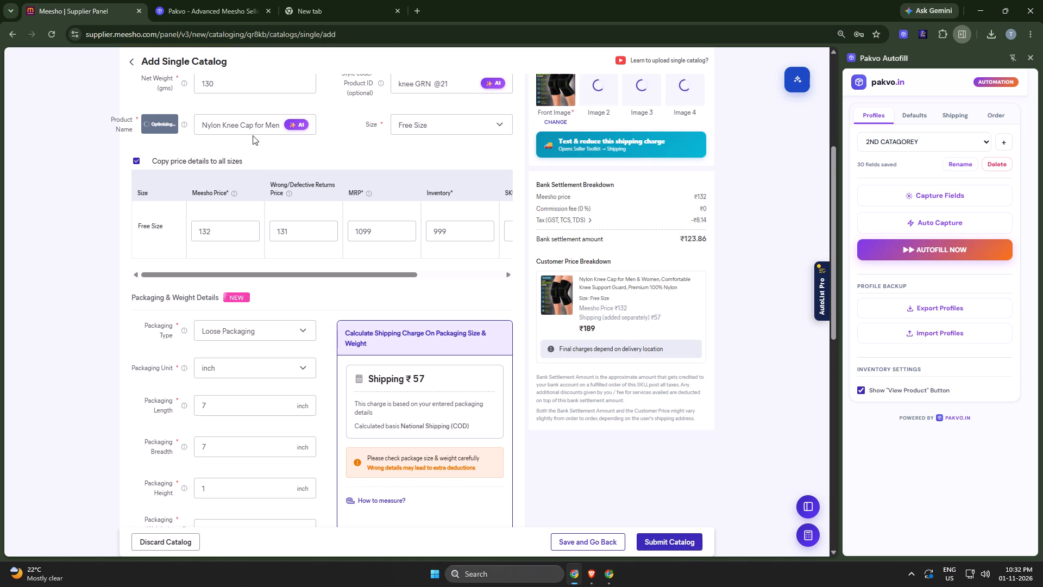
Submit the catalog for quality check, auto-removing the flagged words, acknowledging the unbranded declaration and dismissing the ad campaign offer.
click(673, 546)
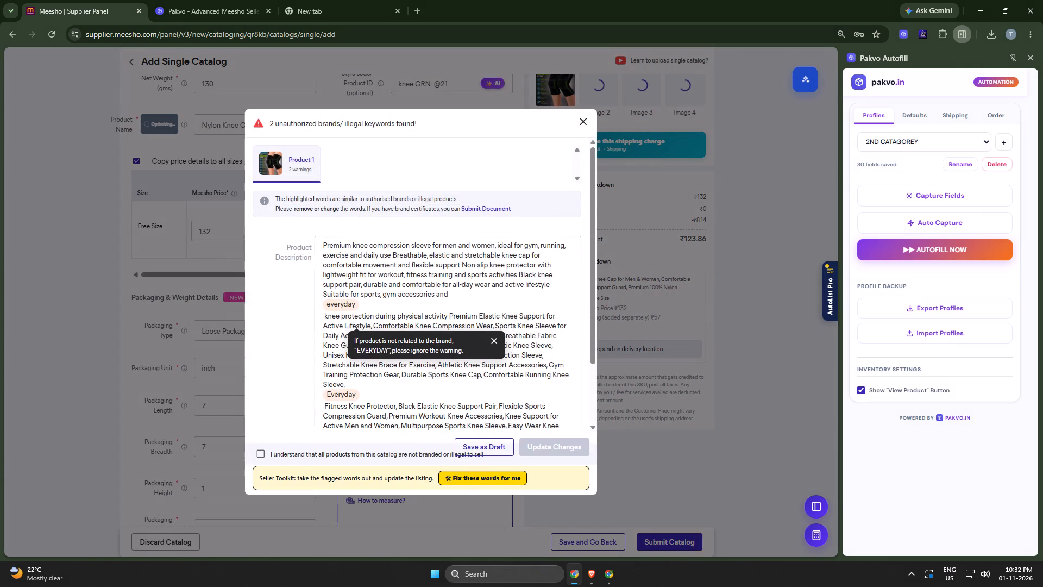
click(467, 476)
click(260, 448)
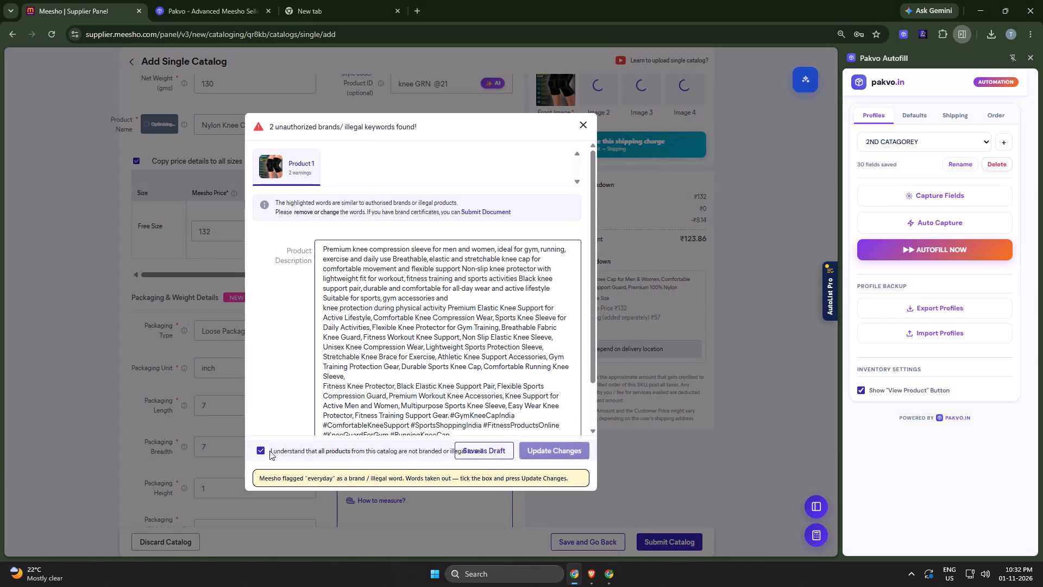
click(544, 454)
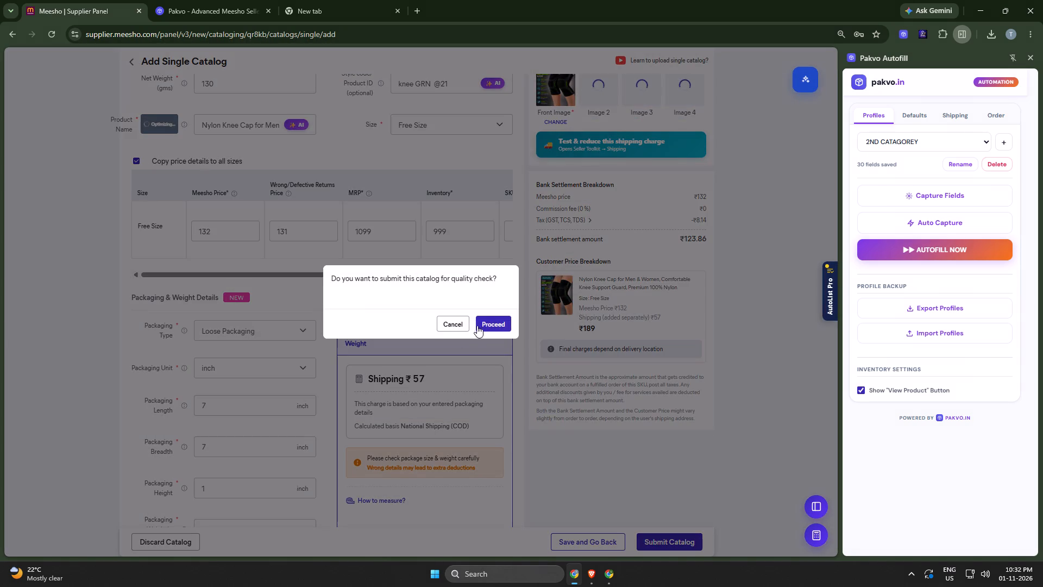
click(478, 325)
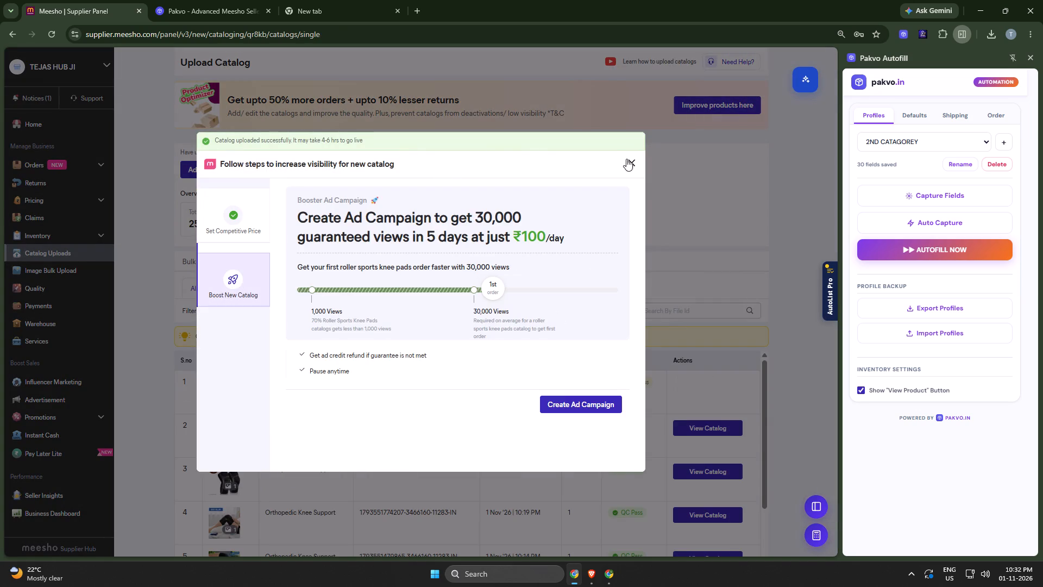
click(626, 155)
click(626, 158)
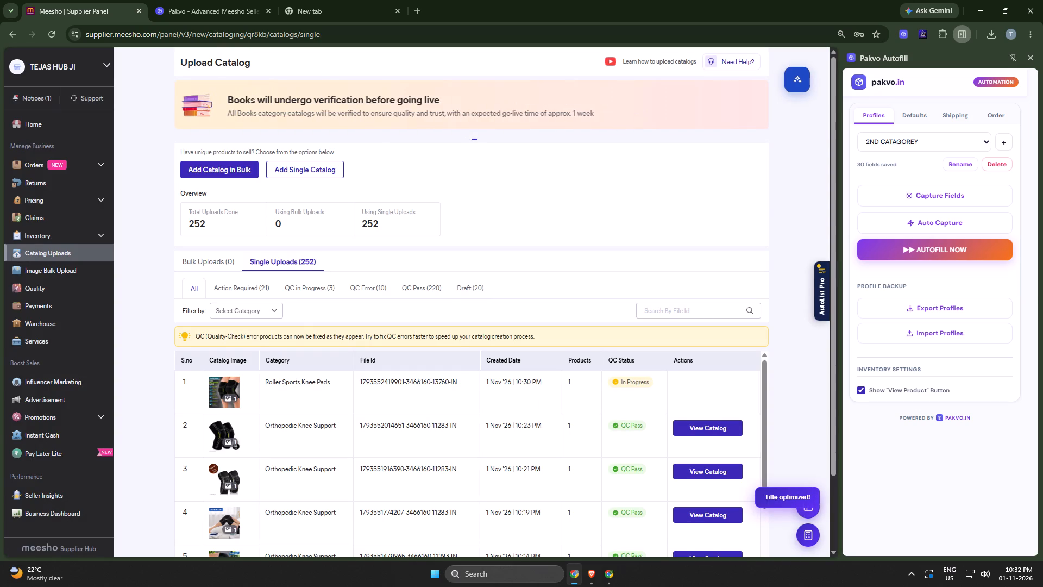
Start a new single catalog in Roller Sports Knee Pads with meesho_2026-10-31_nlmwj as the front image.
scroll(344, 366, down, 1)
scroll(344, 366, up, 2)
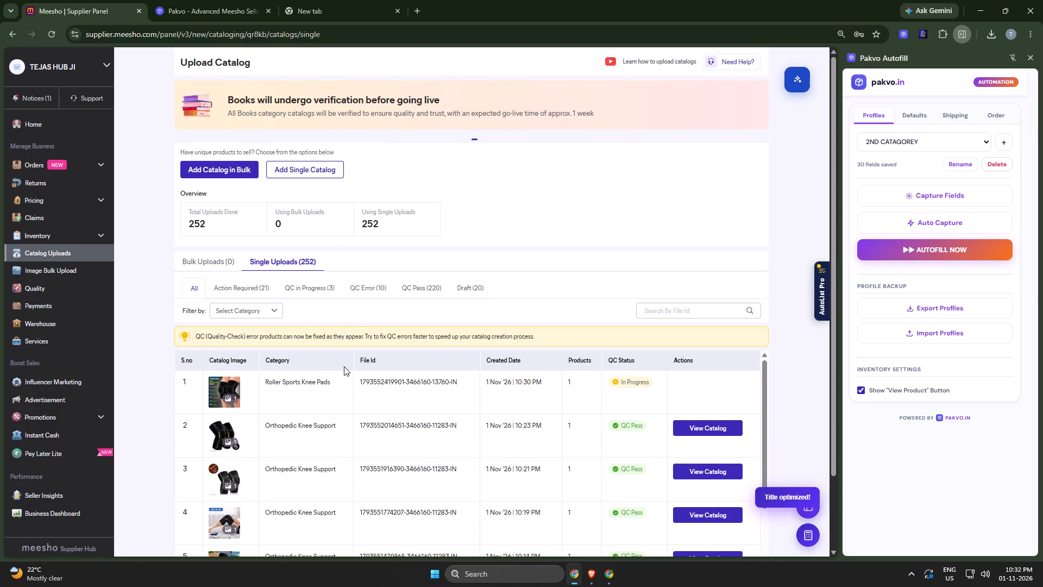
click(319, 173)
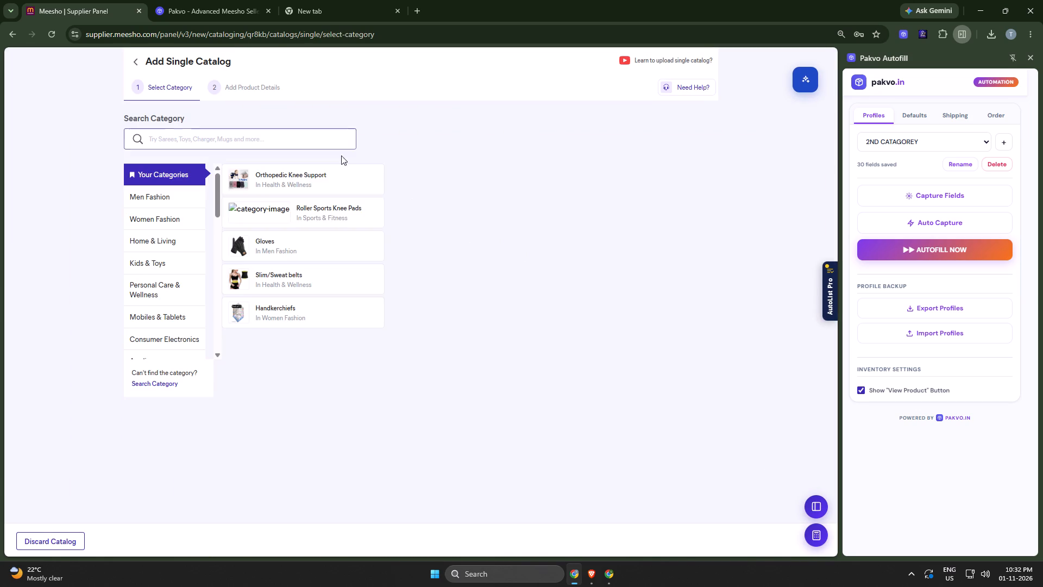
click(324, 204)
click(623, 347)
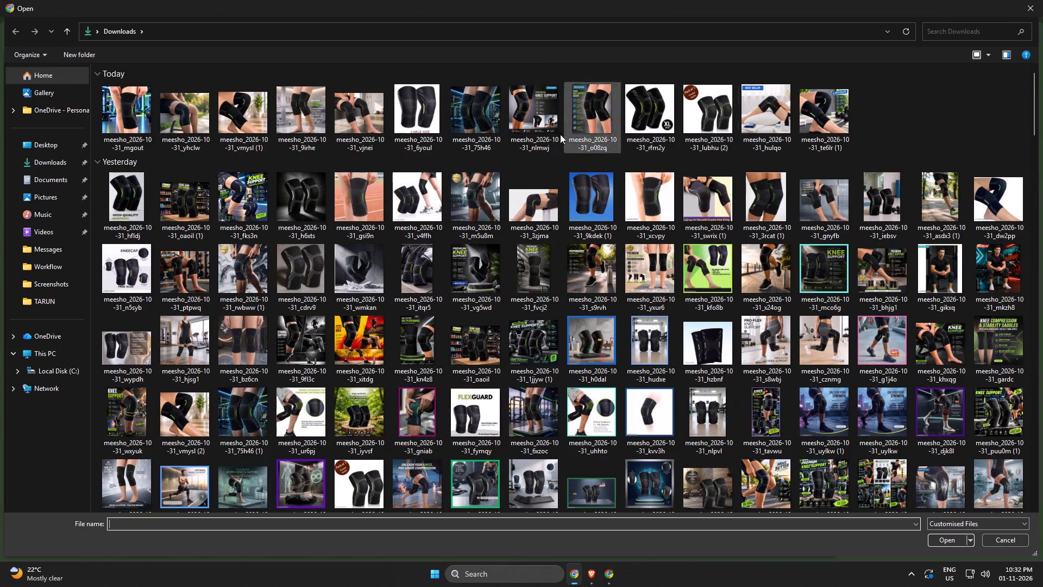
click(531, 118)
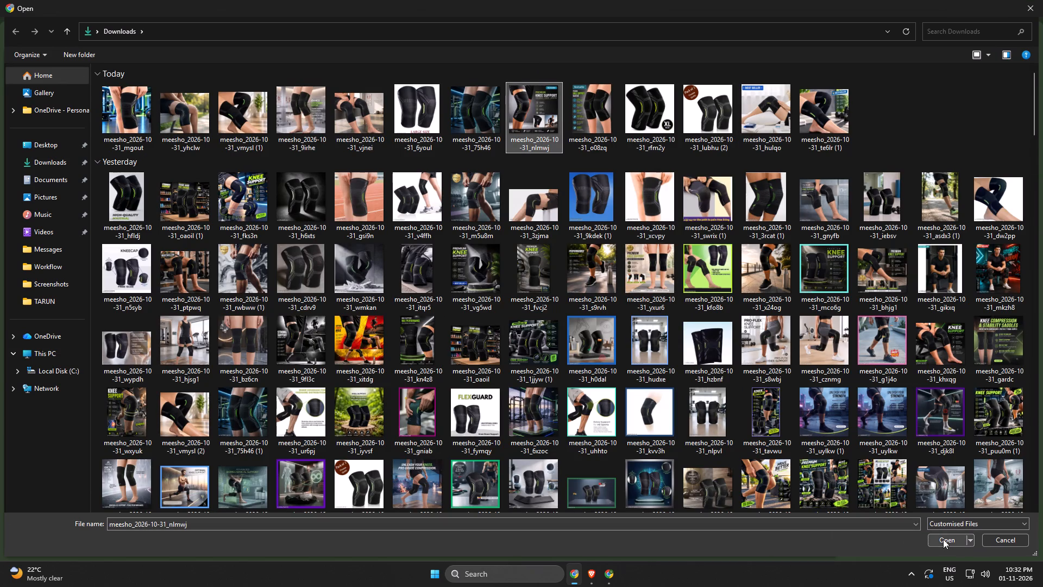
click(943, 539)
click(563, 419)
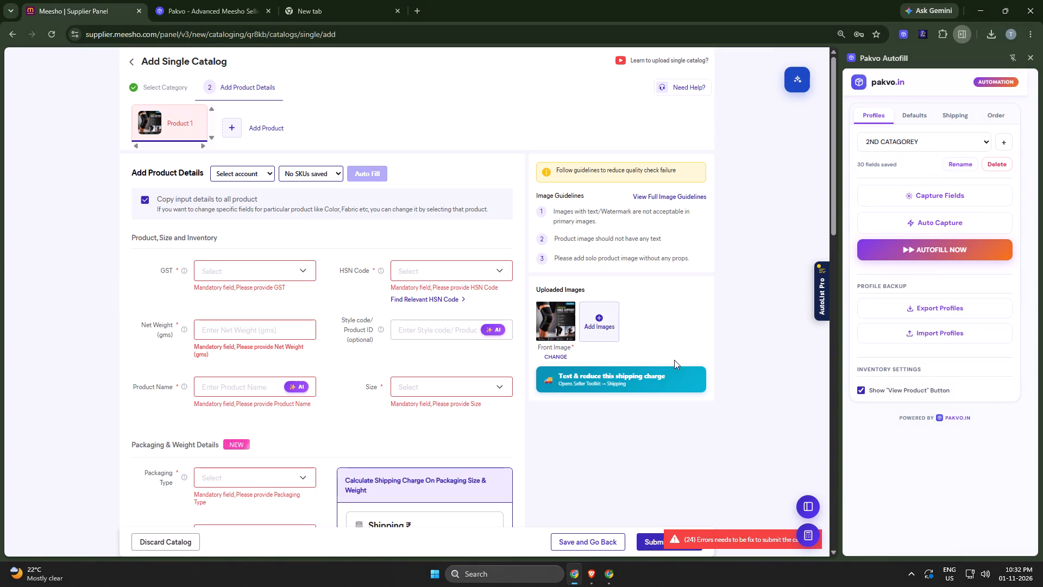
Autofill the new catalog's fields from the 2ND CATAGOREY profile.
click(902, 251)
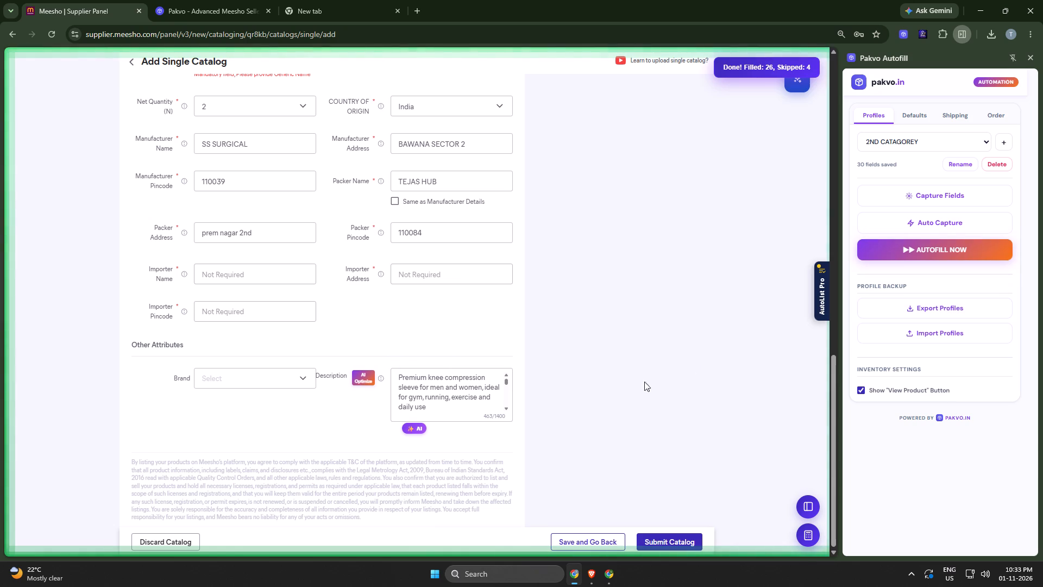
Improve the product description with the AI generator.
click(413, 433)
Choose an option for the mandatory Generic Name in the product details.
scroll(442, 328, up, 3)
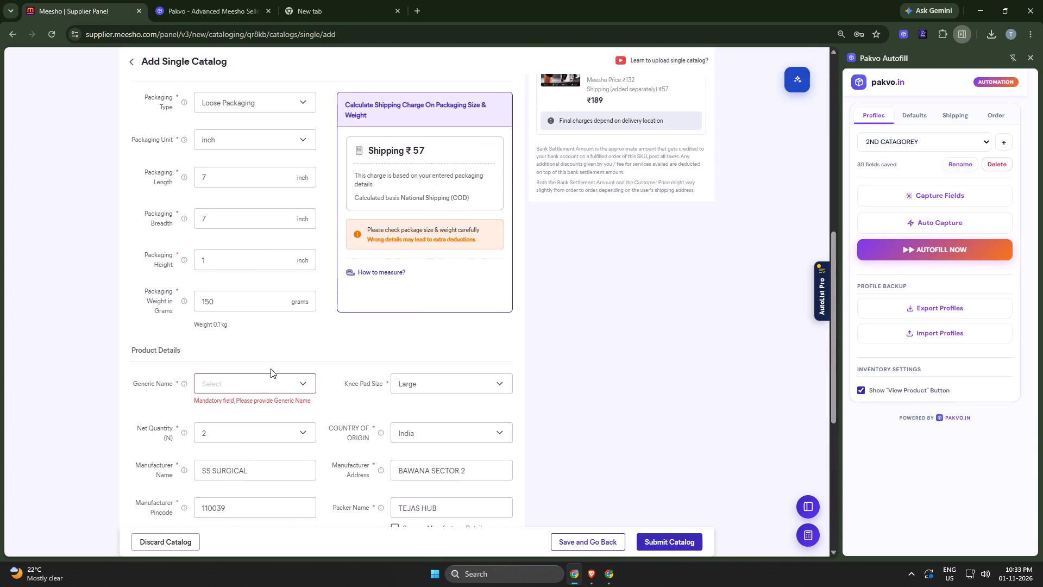
click(272, 386)
scroll(245, 127, down, 1)
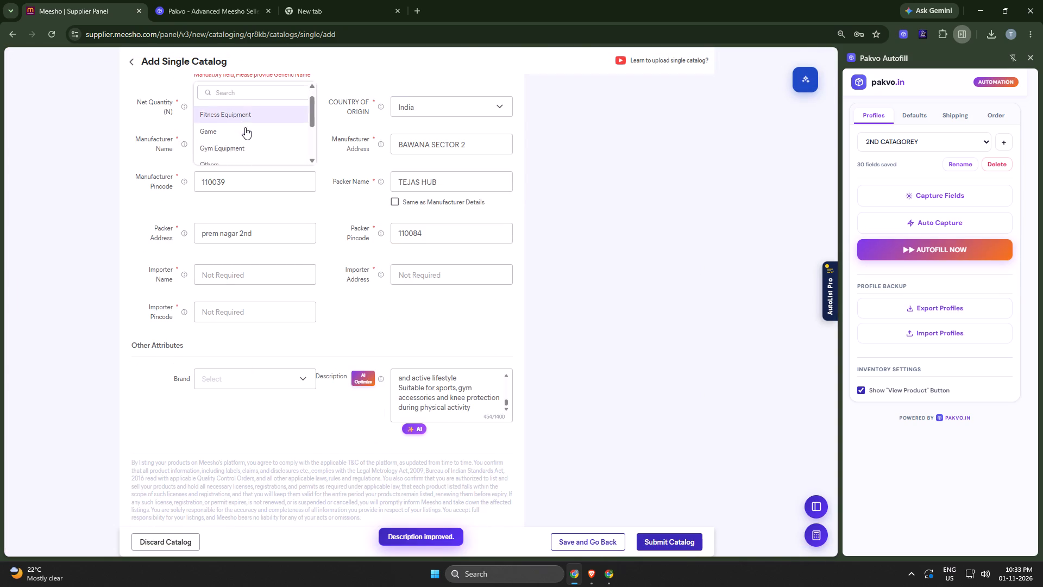
scroll(245, 127, down, 1)
click(245, 107)
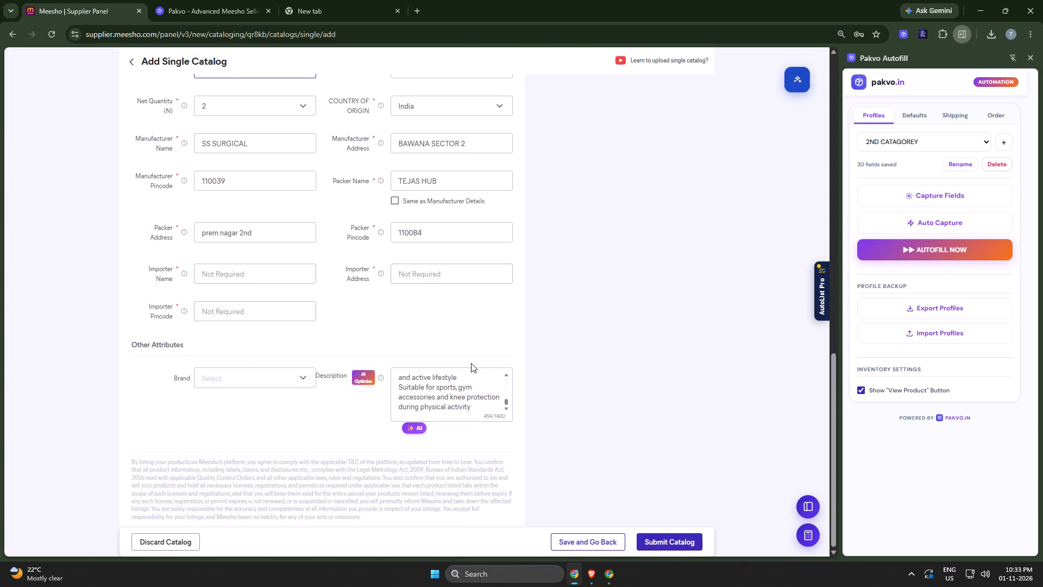
Run the AI Optimize tool on the new catalog's product name.
scroll(473, 378, up, 3)
scroll(463, 323, up, 7)
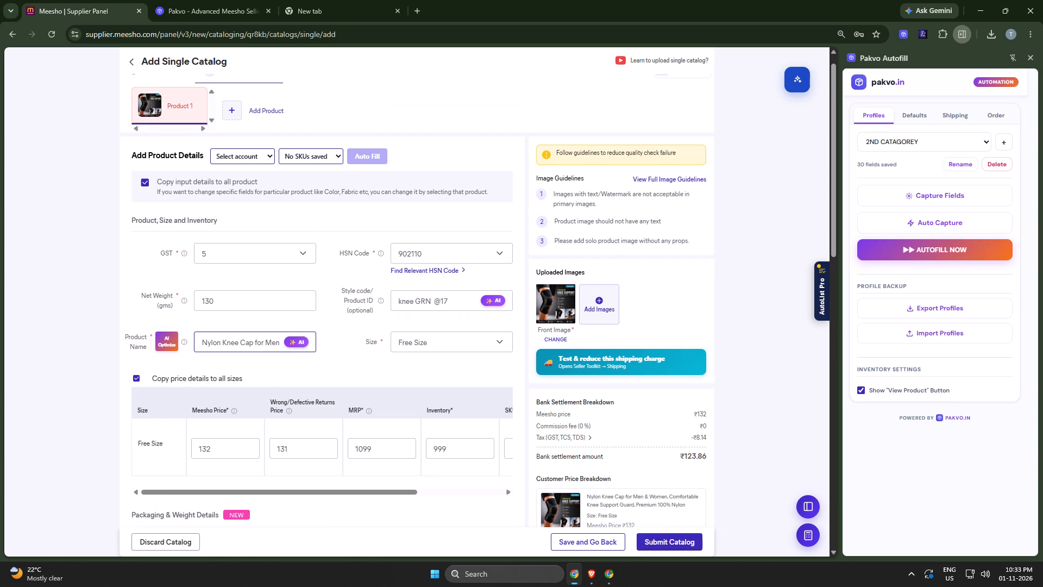
click(167, 347)
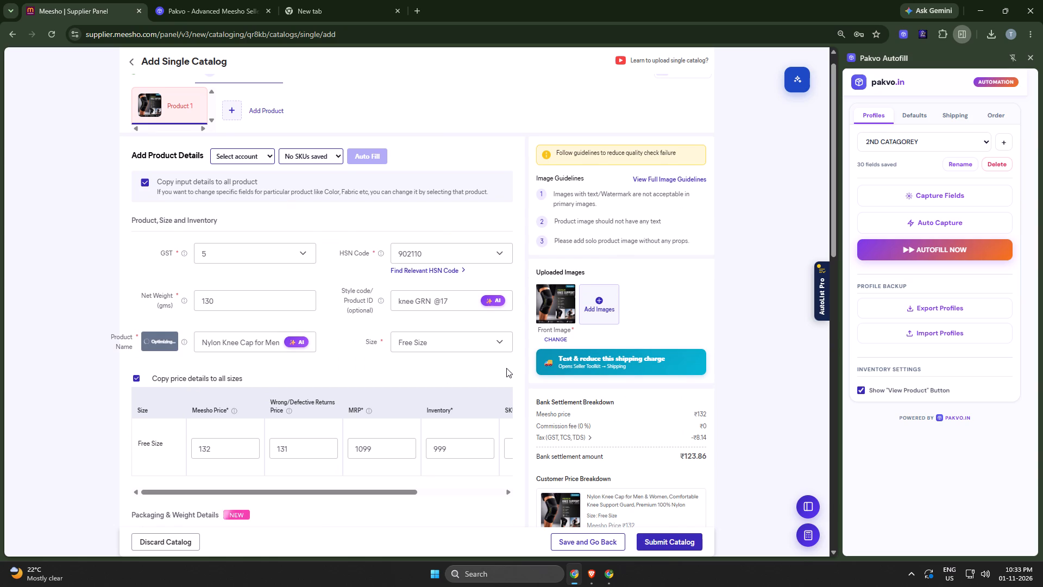
scroll(532, 398, down, 1)
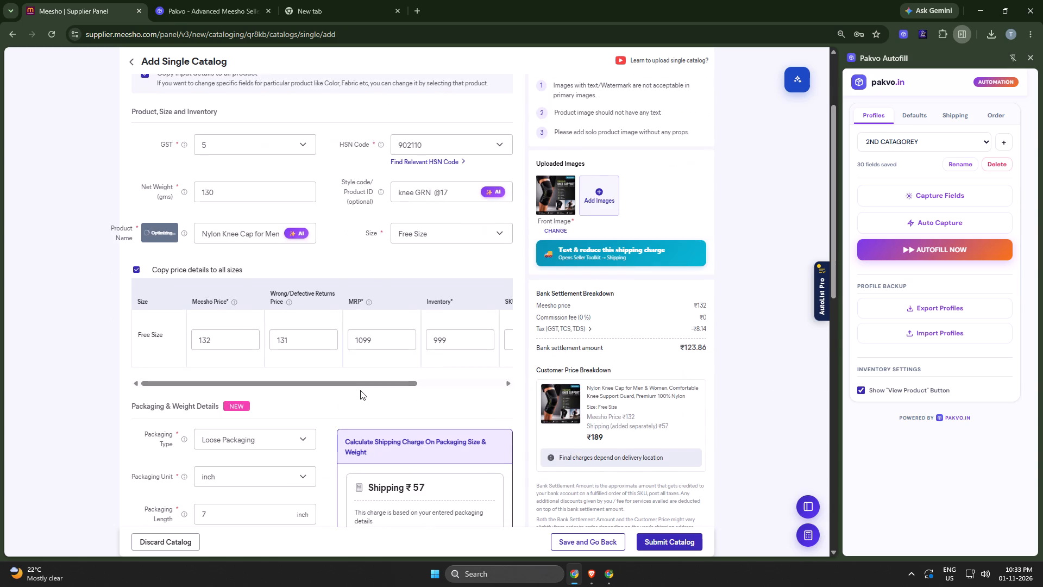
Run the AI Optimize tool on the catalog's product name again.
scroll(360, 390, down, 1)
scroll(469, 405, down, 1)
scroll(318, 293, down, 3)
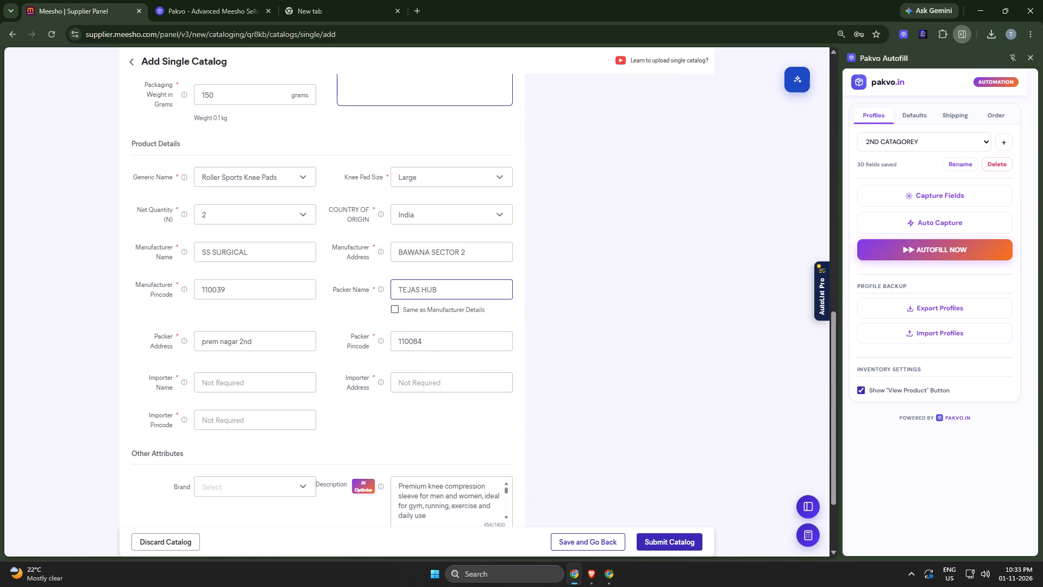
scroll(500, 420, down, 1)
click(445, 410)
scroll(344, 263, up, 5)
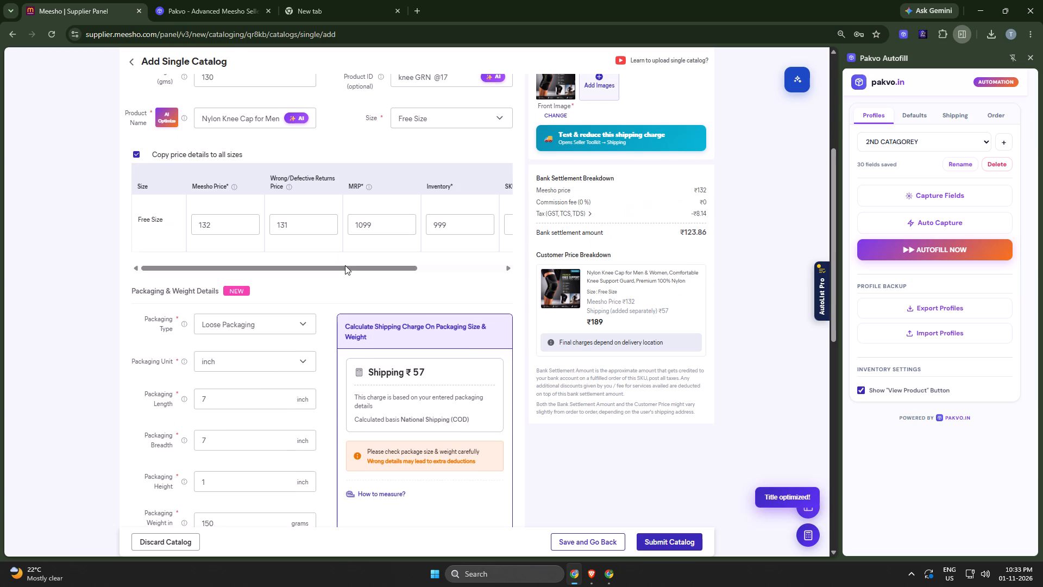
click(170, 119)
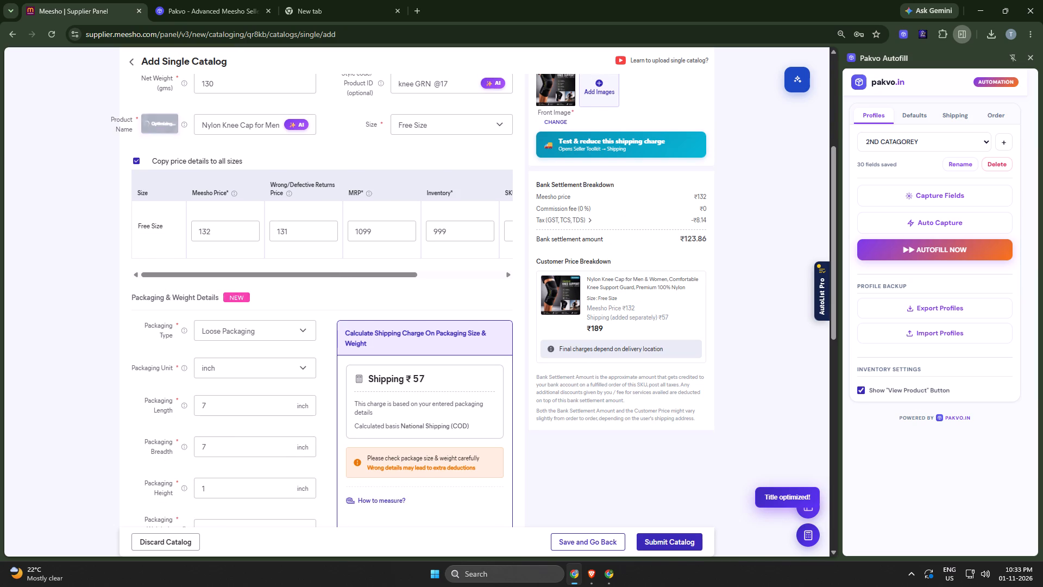
Read the generated product name through to its end.
click(224, 124)
key(Right)
key(Right)
key(Right)
key(Right)
key(Right)
key(Right)
key(Right)
key(Right)
key(Right)
key(Right)
key(Right)
key(Right)
key(Right)
key(Right)
key(Right)
key(Right)
key(Right)
key(Right)
key(Right)
key(Right)
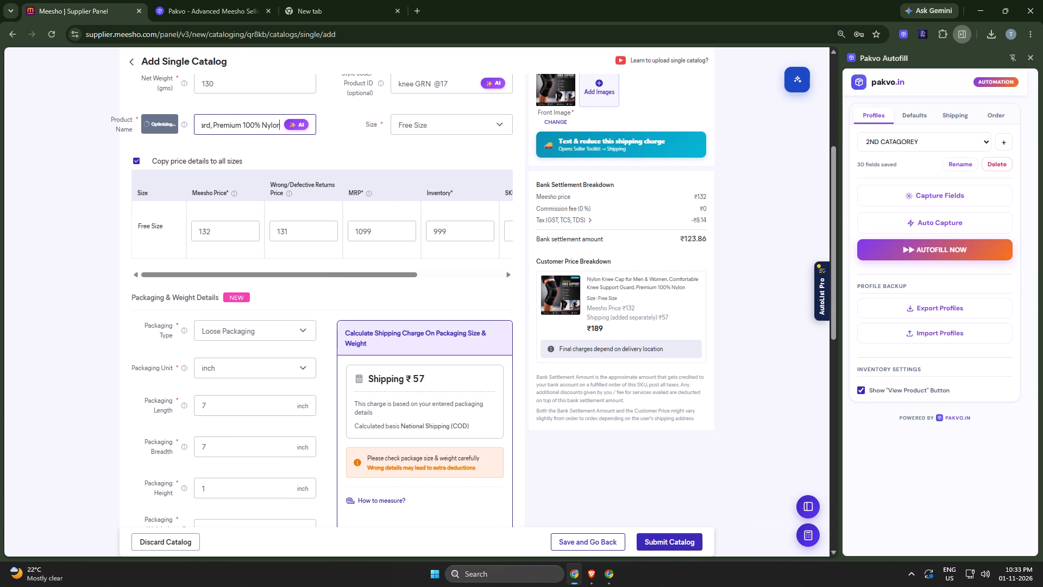
click(216, 0)
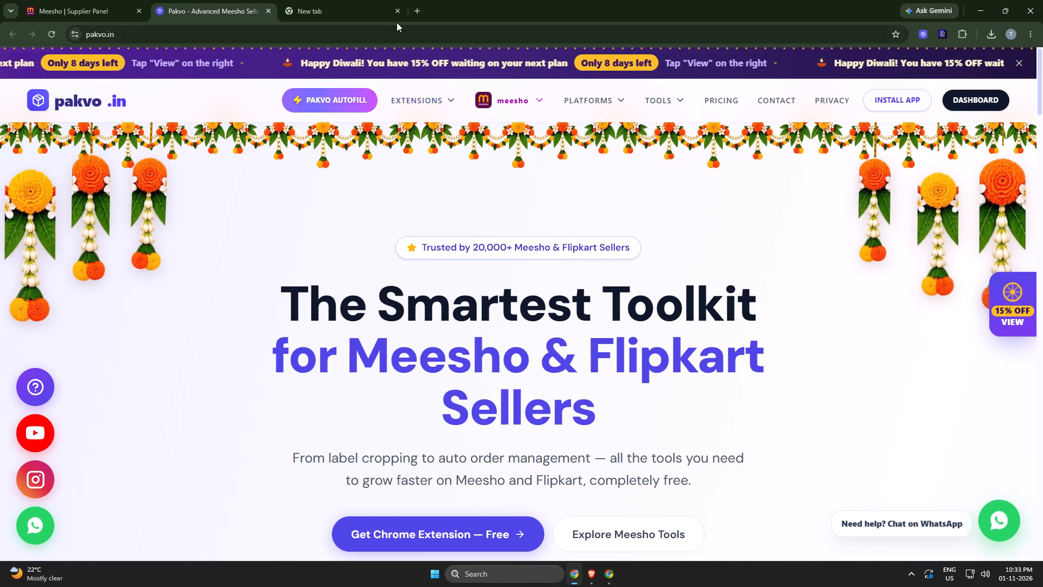
click(397, 22)
click(360, 2)
click(83, 0)
key(alt+Tab)
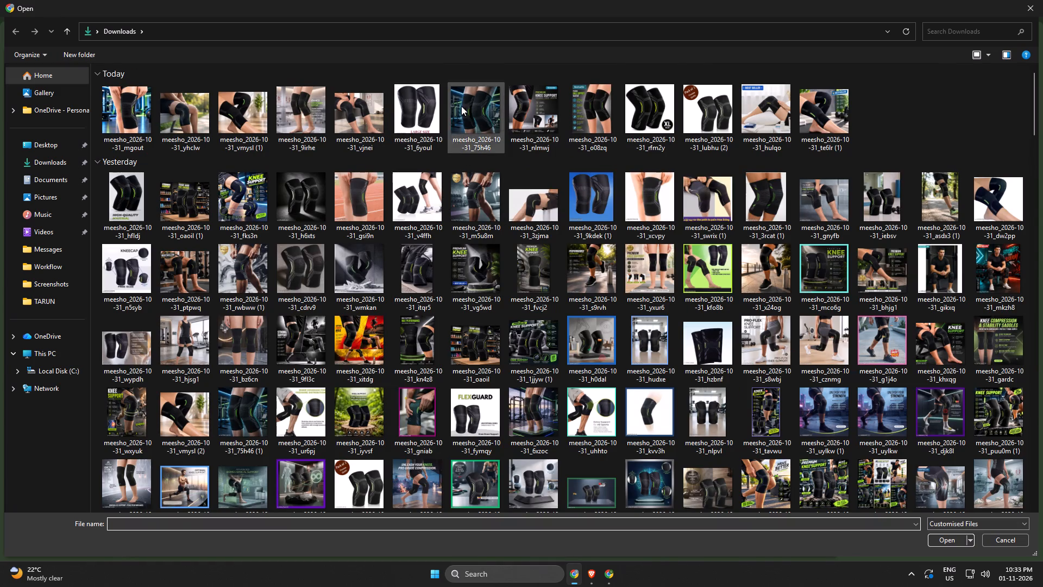
ctrl+click(469, 105)
ctrl+click(412, 103)
ctrl+click(348, 103)
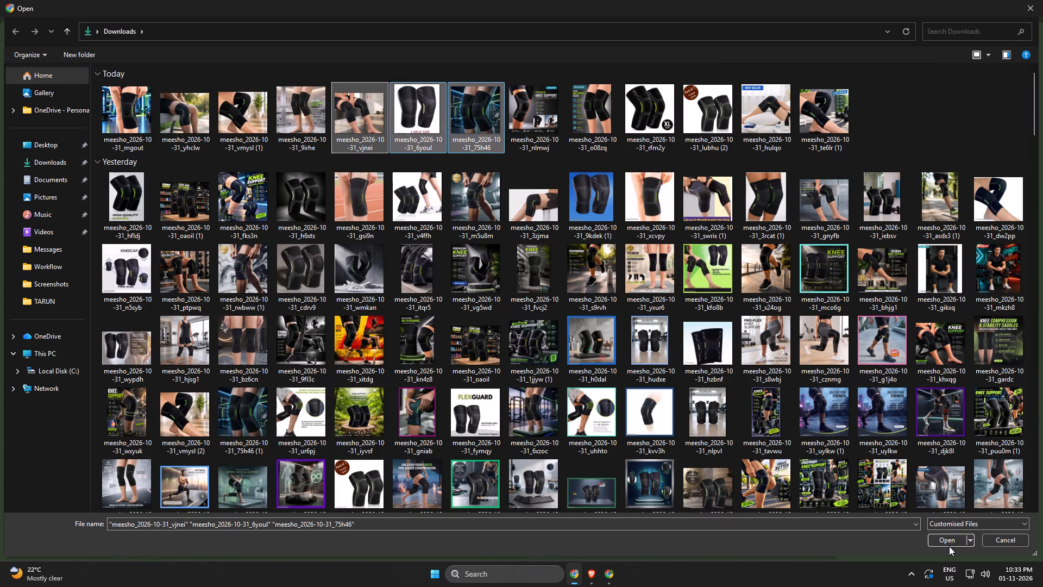
click(948, 541)
Submit the knee pads catalog and close the ad campaign offer.
scroll(623, 457, down, 2)
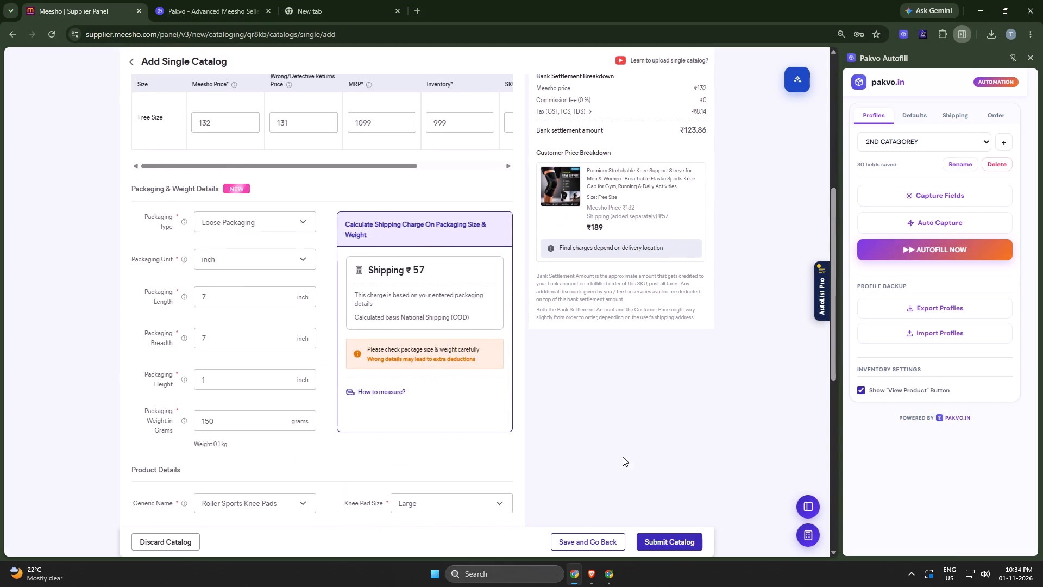
scroll(623, 457, down, 1)
click(664, 542)
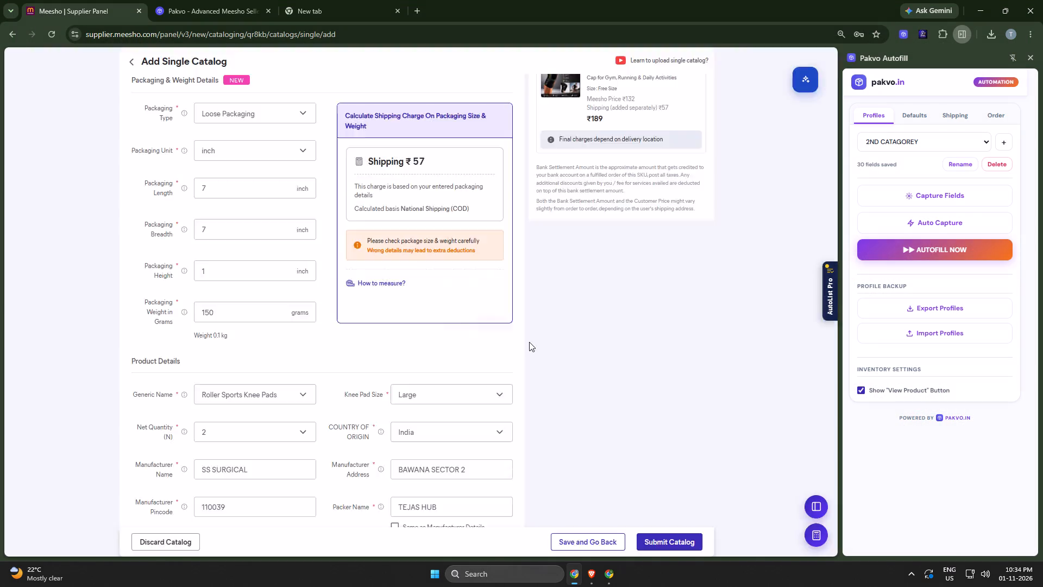
click(484, 324)
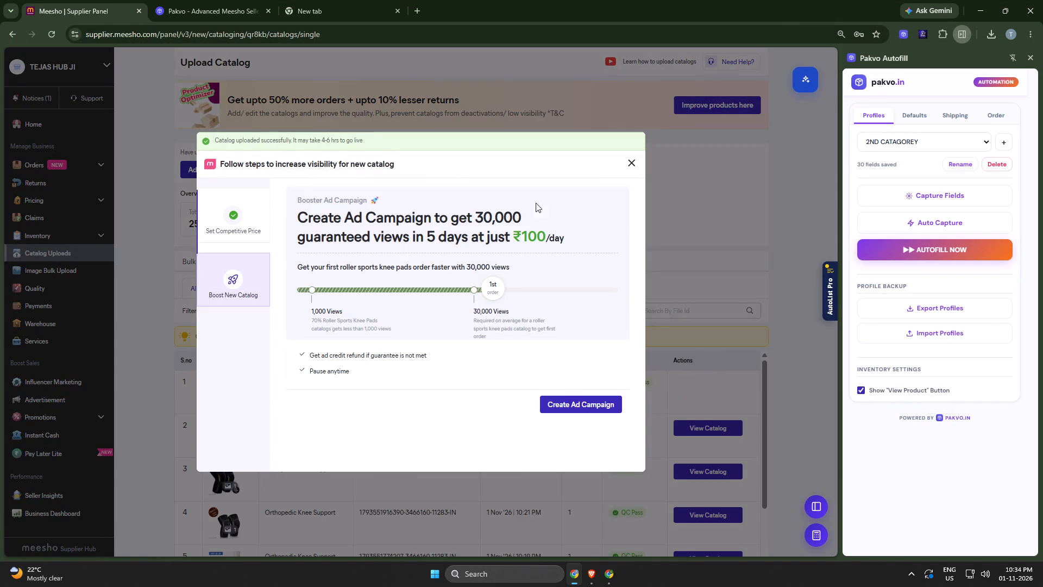
click(625, 164)
click(628, 163)
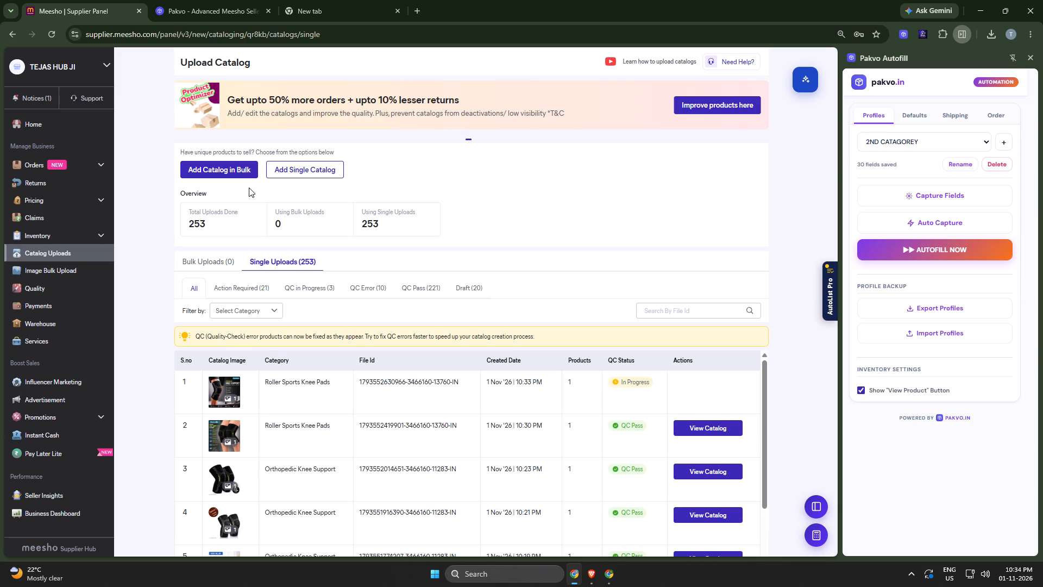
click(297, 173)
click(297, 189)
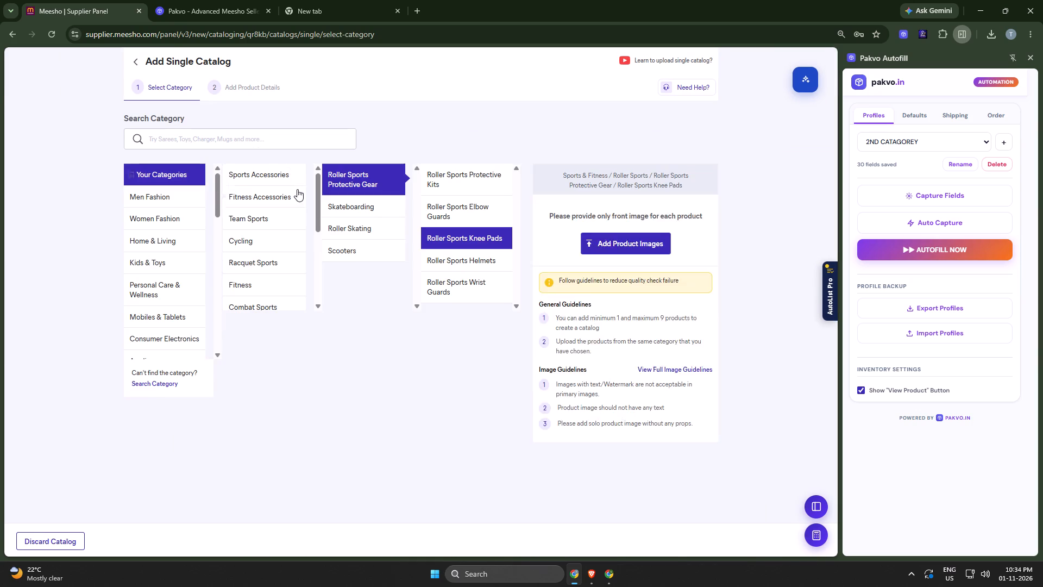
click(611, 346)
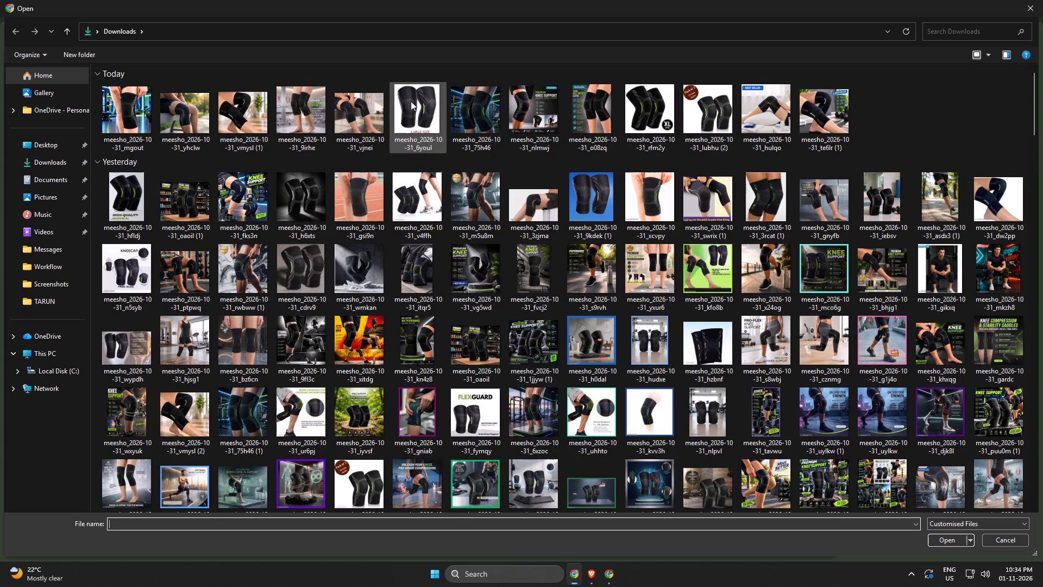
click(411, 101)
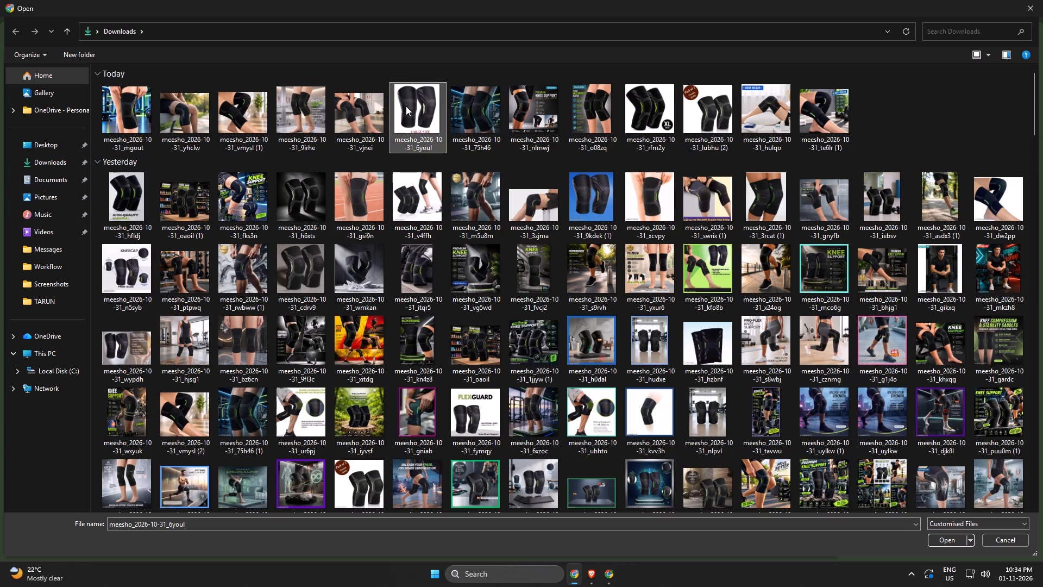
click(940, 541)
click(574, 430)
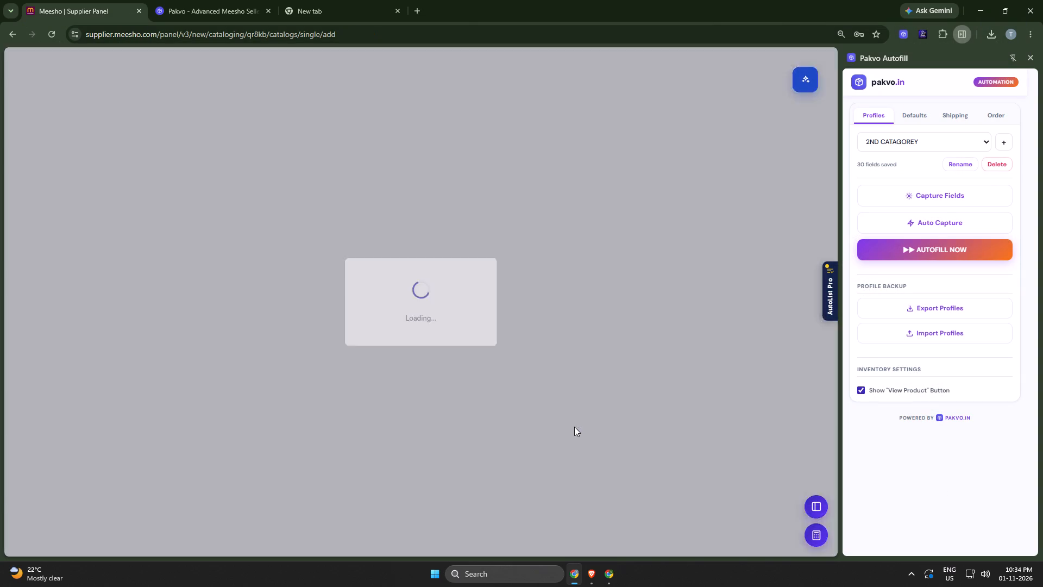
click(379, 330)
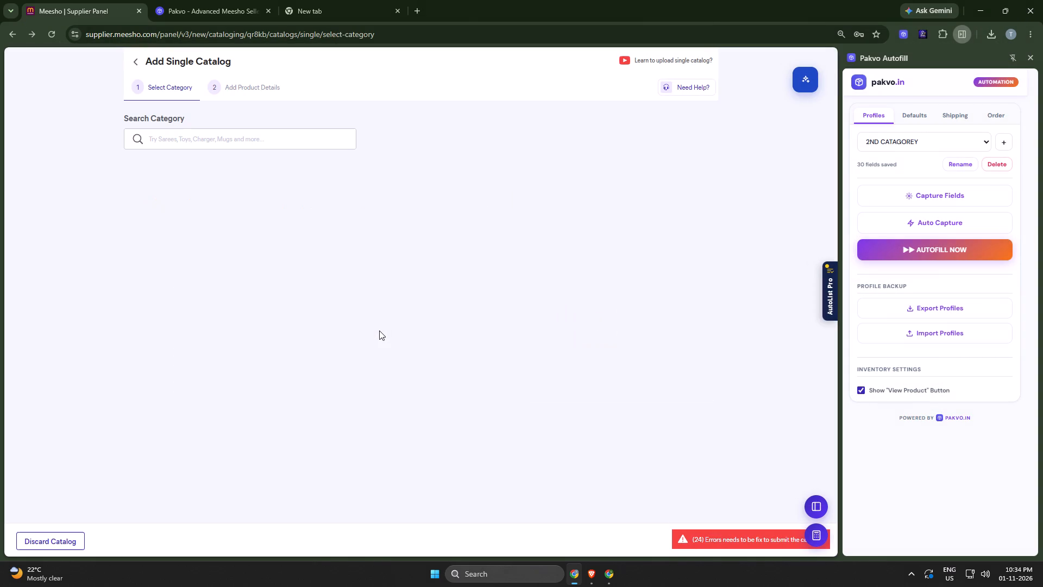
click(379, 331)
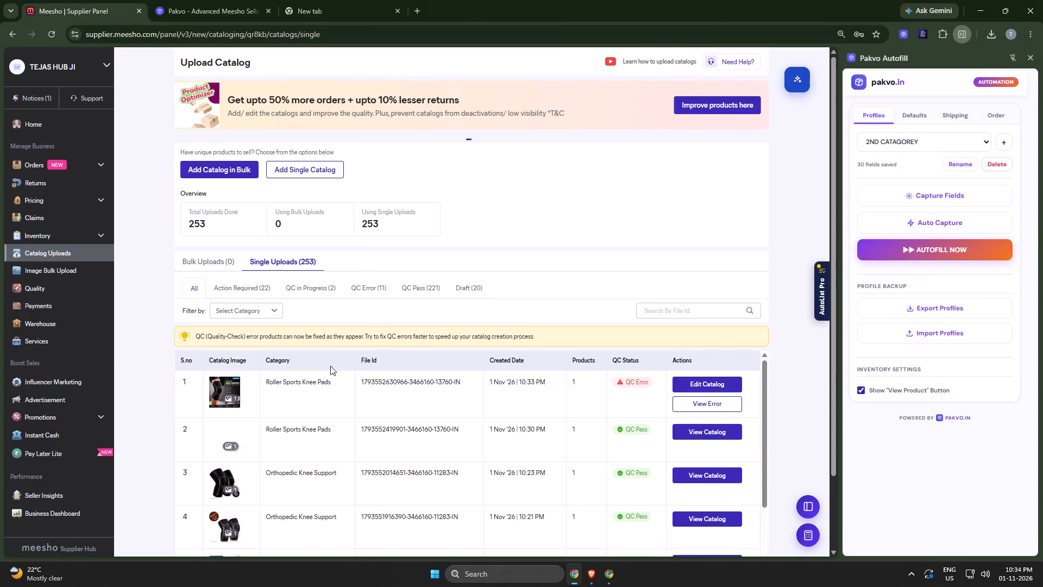
View the error details of the newest Roller Sports Knee Pads catalog in the single uploads list.
click(706, 407)
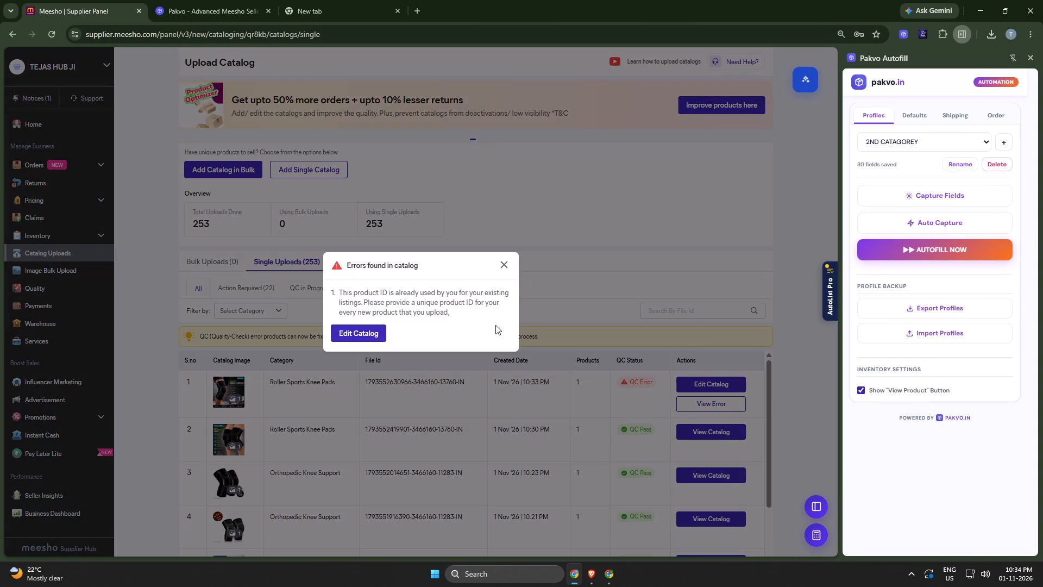
click(506, 266)
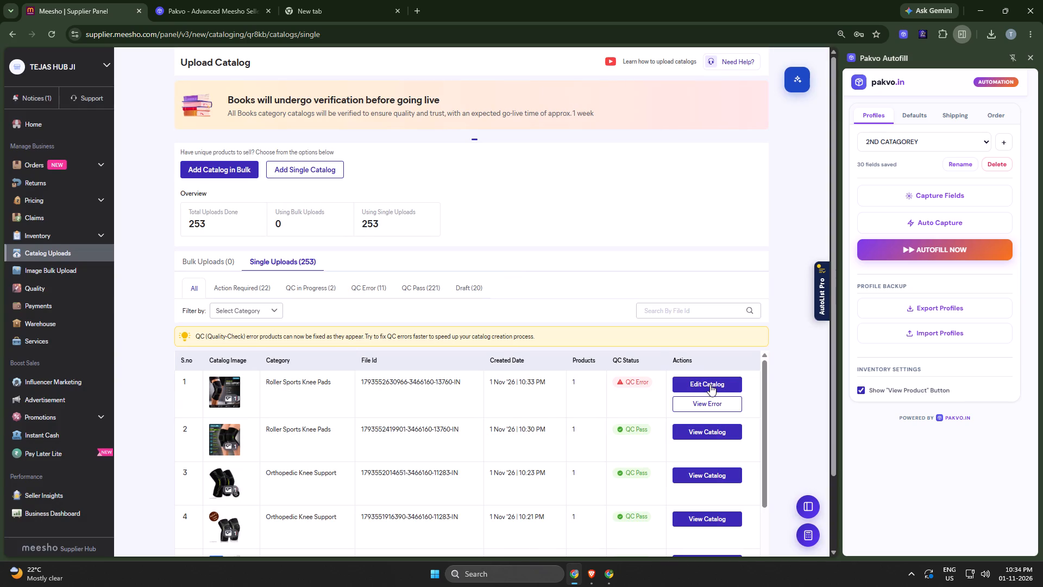
click(710, 384)
click(450, 313)
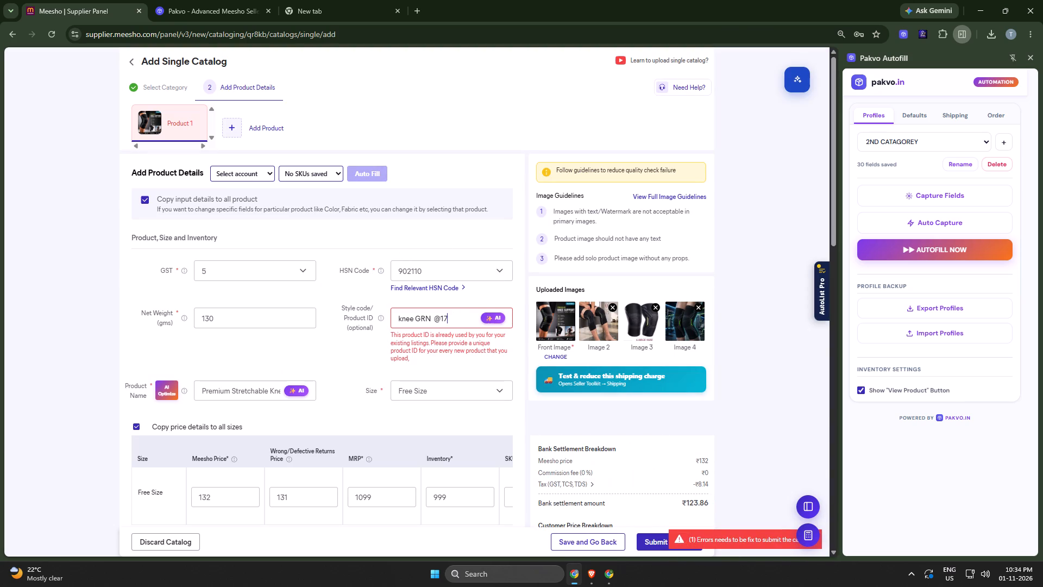
key(BackSpace)
key(BackSpace)
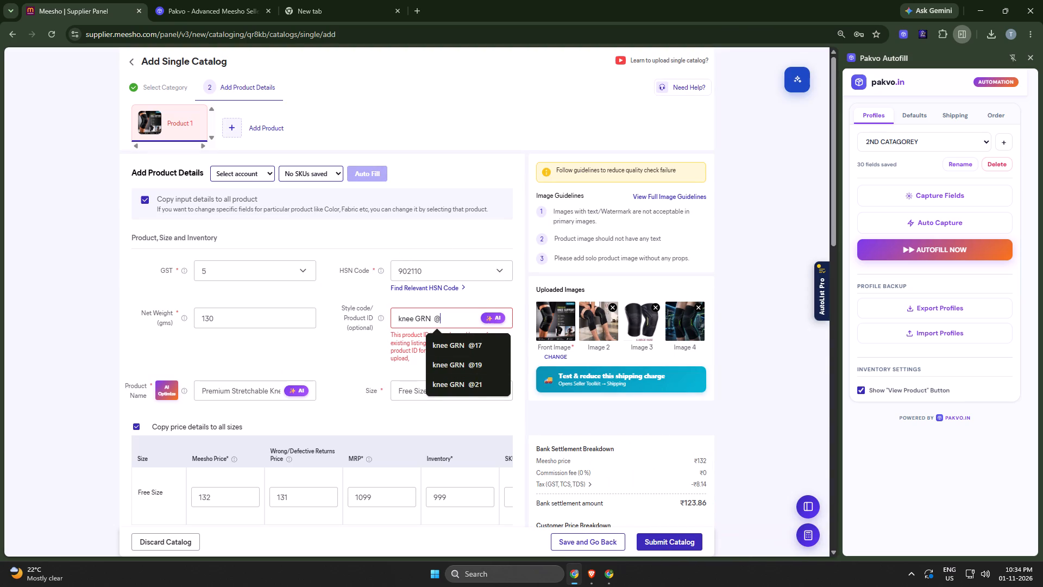
text(22)
Resubmit the corrected knee pads catalog and close the ad campaign offer.
click(675, 539)
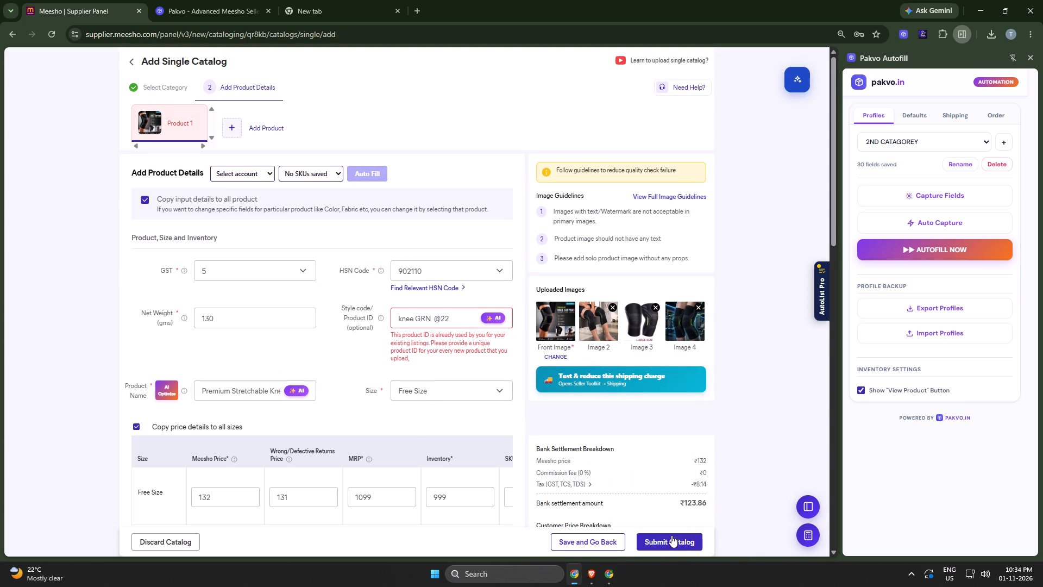
click(495, 326)
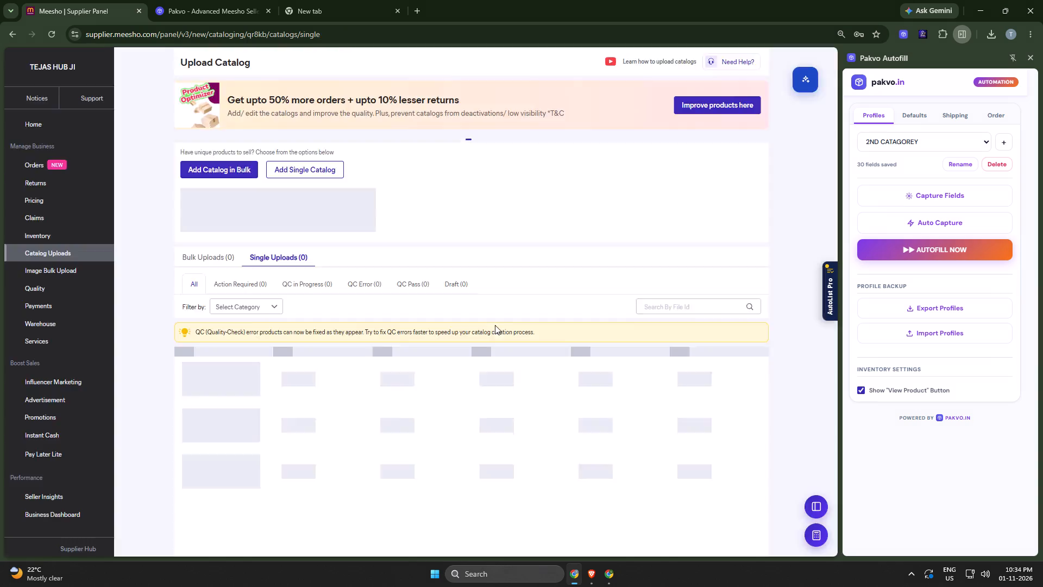
click(631, 169)
click(632, 163)
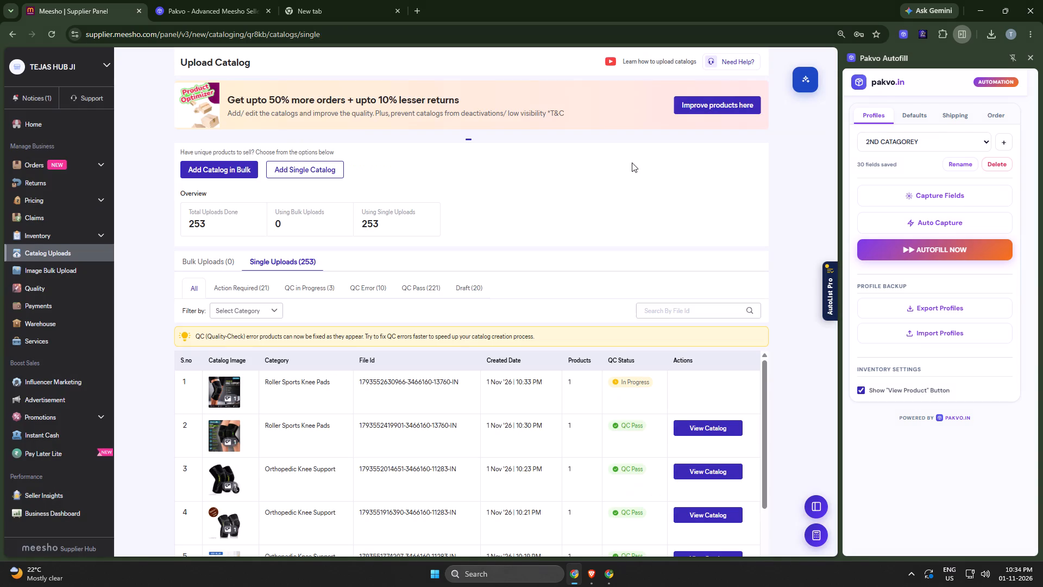
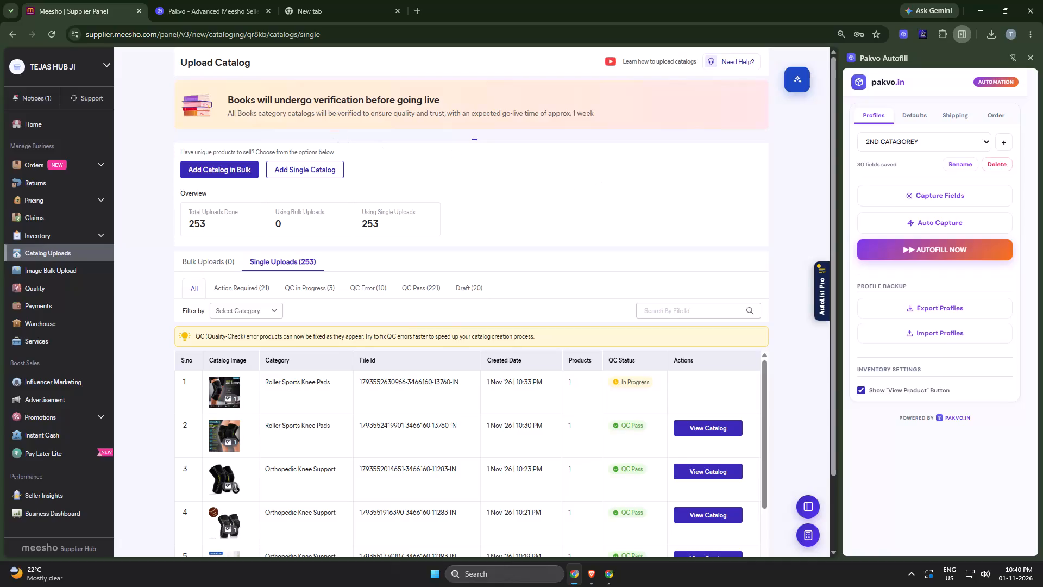
Start a new single catalog in the Orthopedic Knee Support category with meesho_2026-10-31_vjnei as the front image.
click(323, 163)
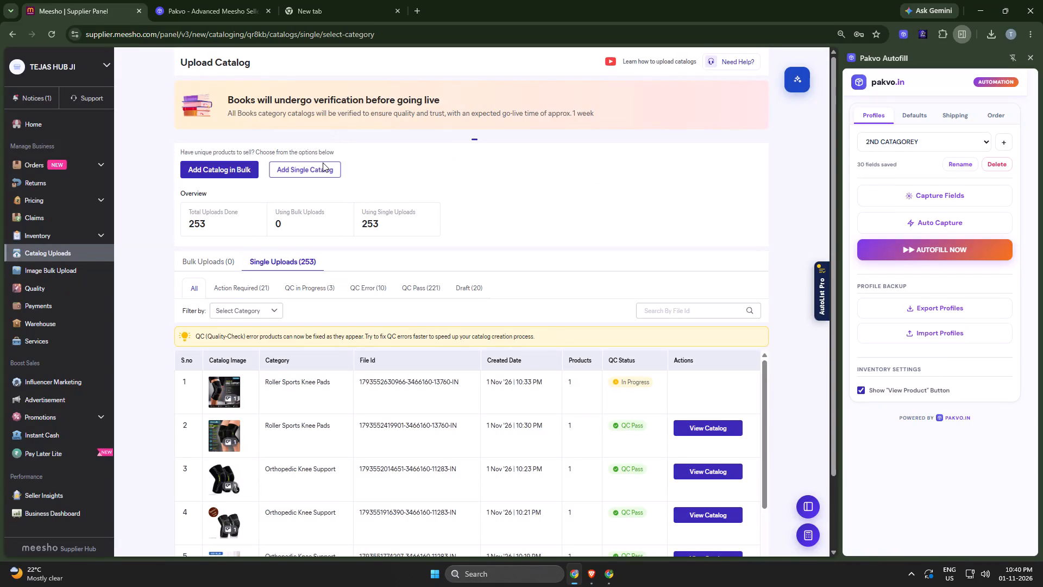
click(330, 219)
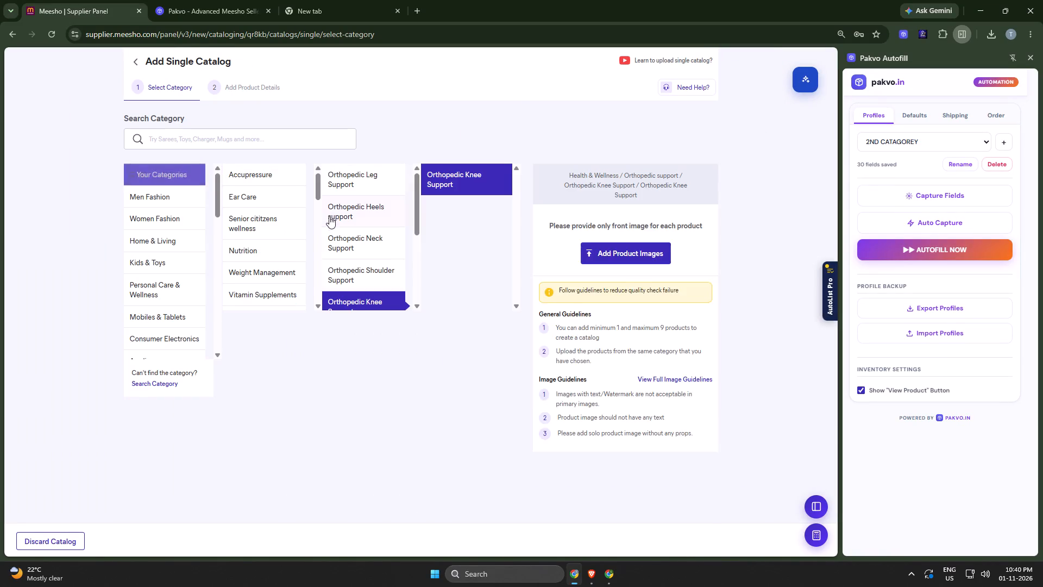
click(605, 343)
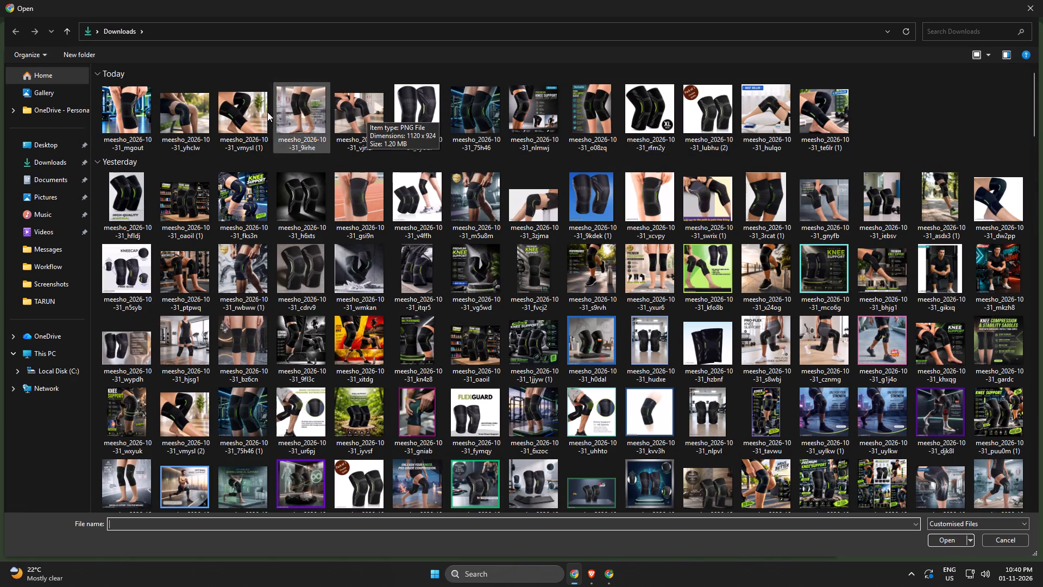
click(371, 108)
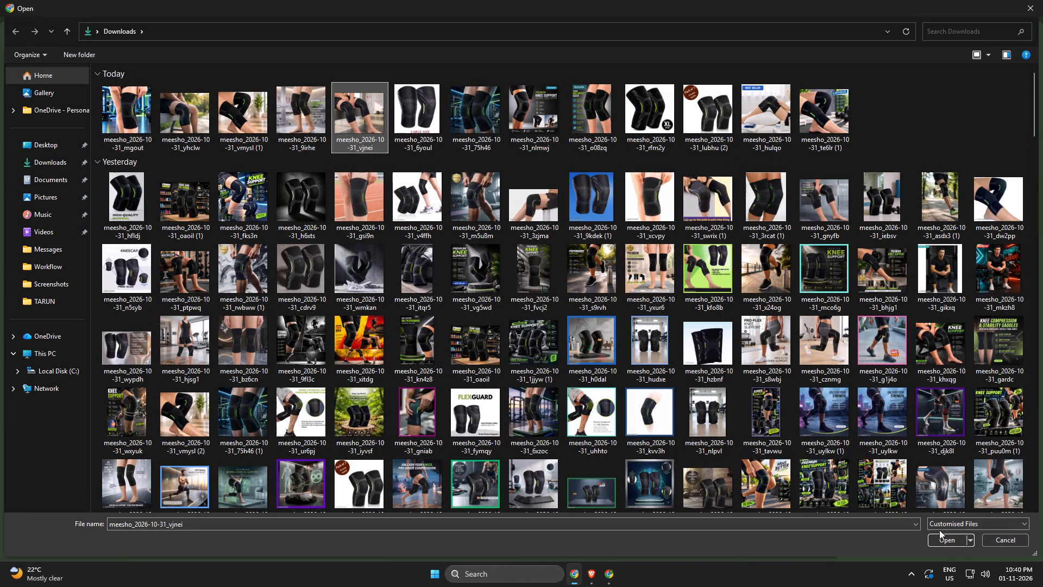
click(941, 536)
click(569, 427)
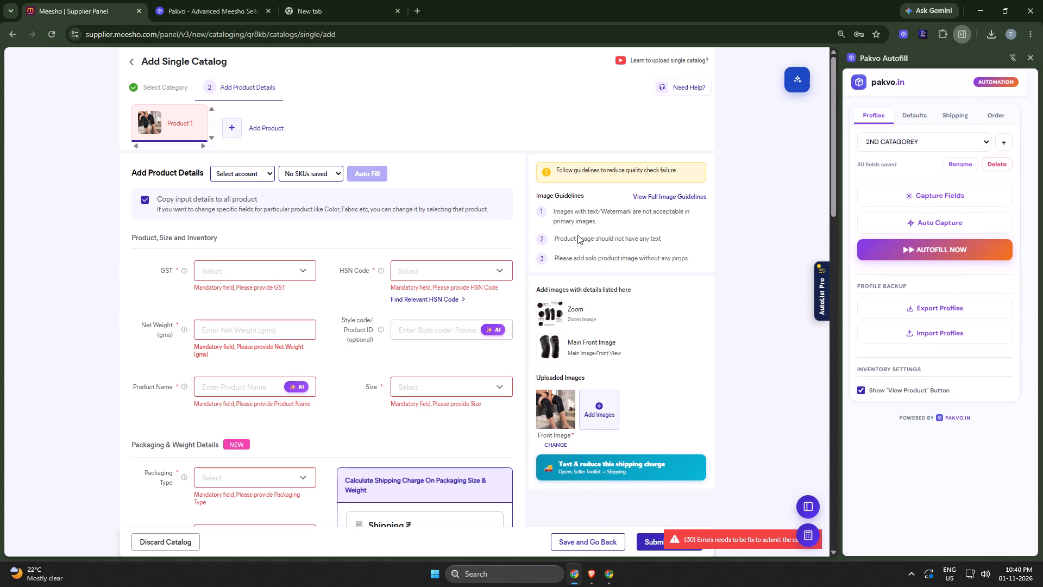
Autofill the new knee support catalog's product details using the GREEN profile.
click(901, 140)
click(907, 170)
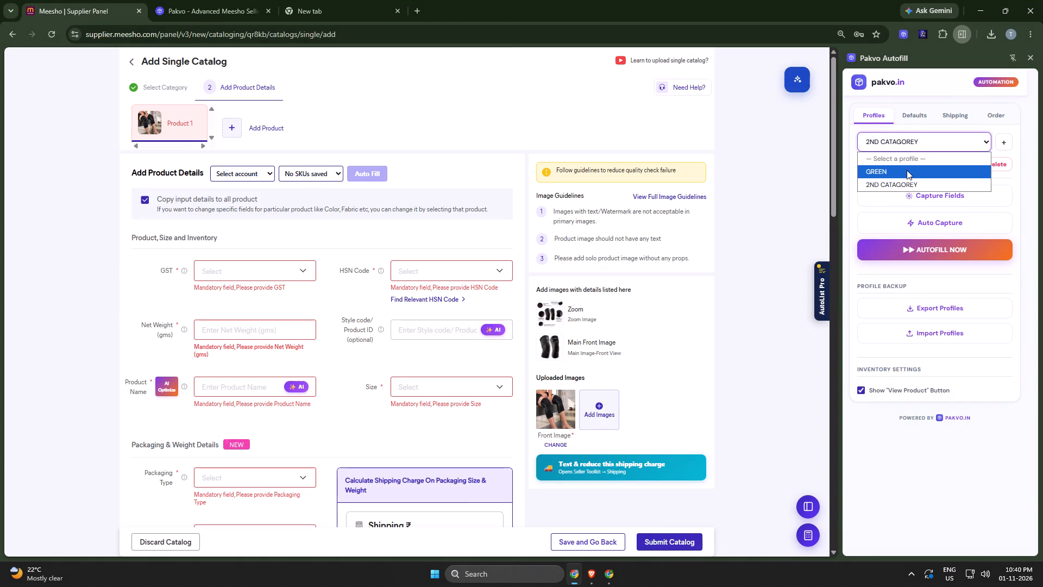
click(945, 248)
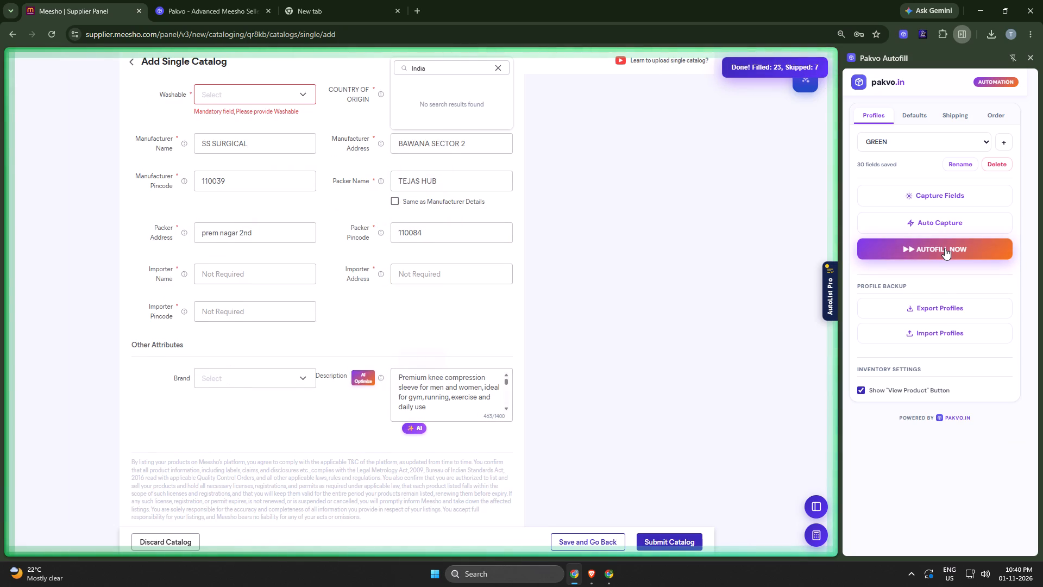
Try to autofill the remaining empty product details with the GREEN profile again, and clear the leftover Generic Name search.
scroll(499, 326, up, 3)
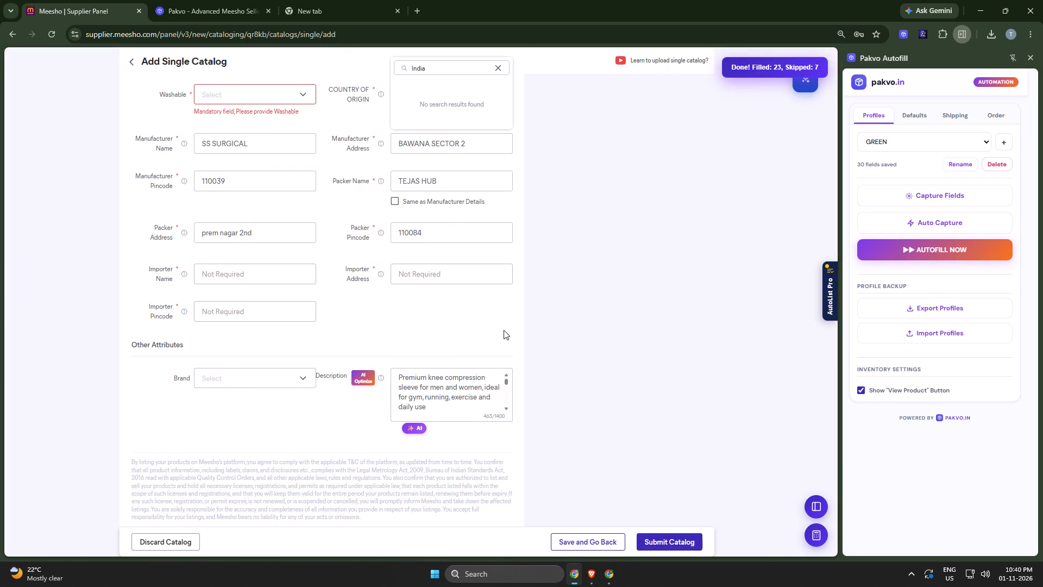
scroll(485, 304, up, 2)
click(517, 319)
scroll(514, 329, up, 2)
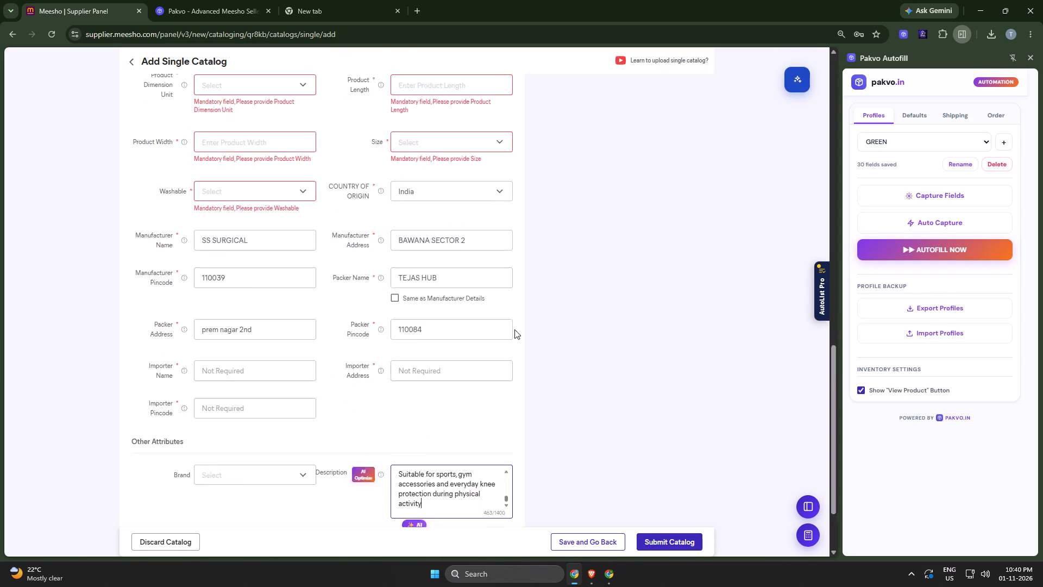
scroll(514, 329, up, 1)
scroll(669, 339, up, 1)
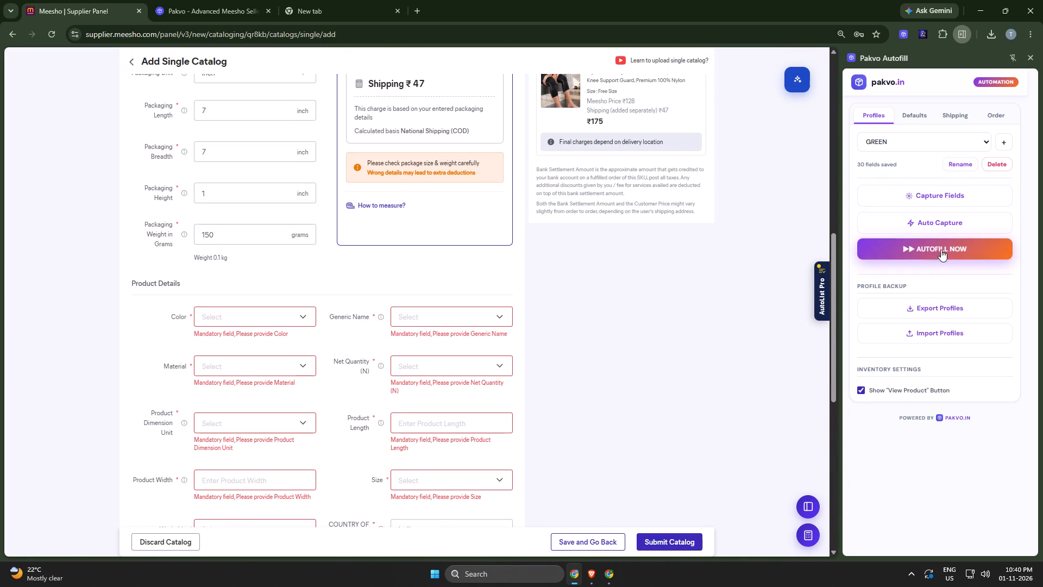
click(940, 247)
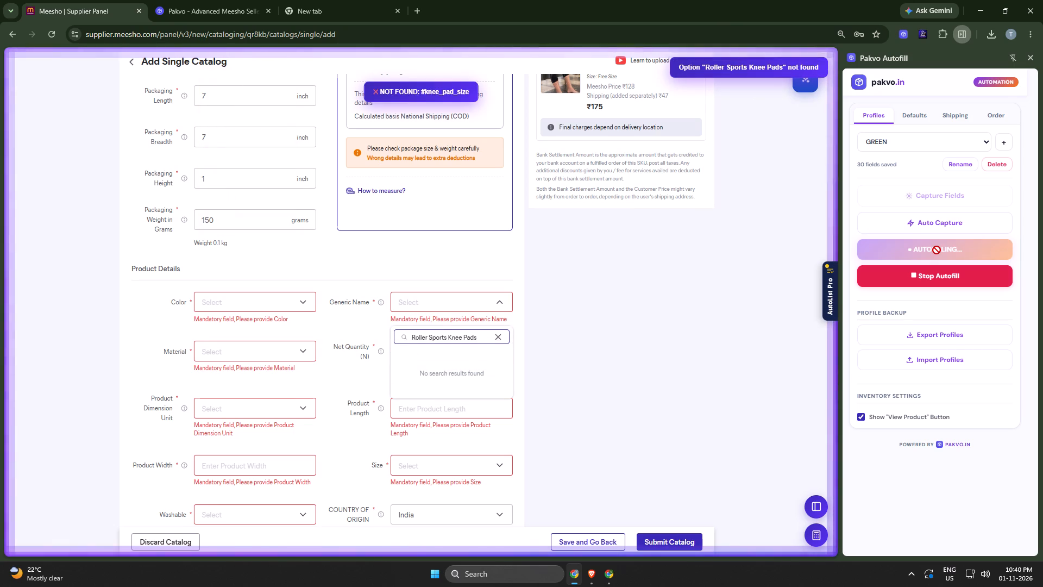
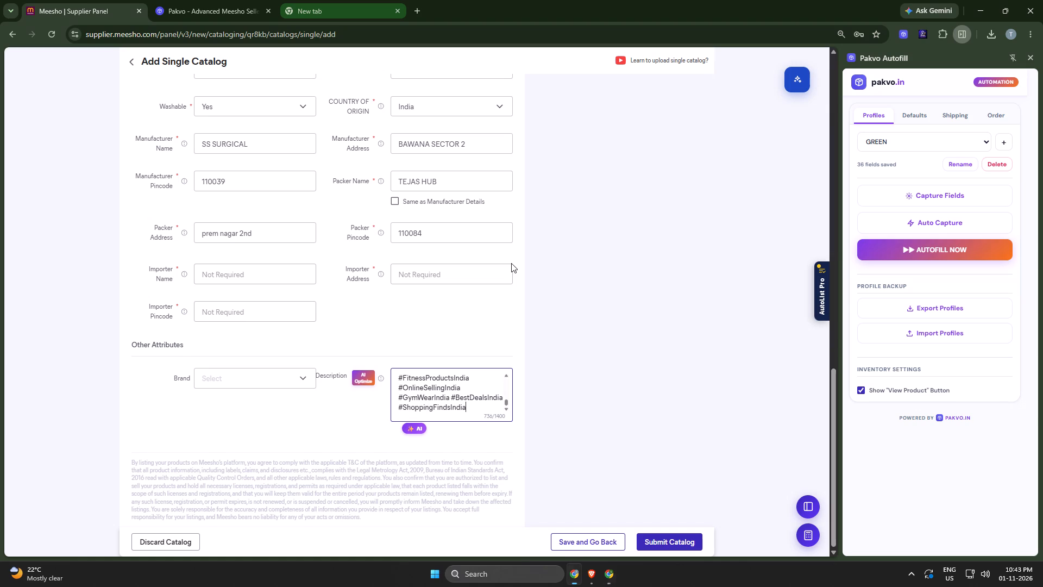
key(shift+Return)
key(ctrl+v)
Copy the English hashtags paragraph from ChatGPT and append it on a new line of the catalog's description.
key(alt+Tab)
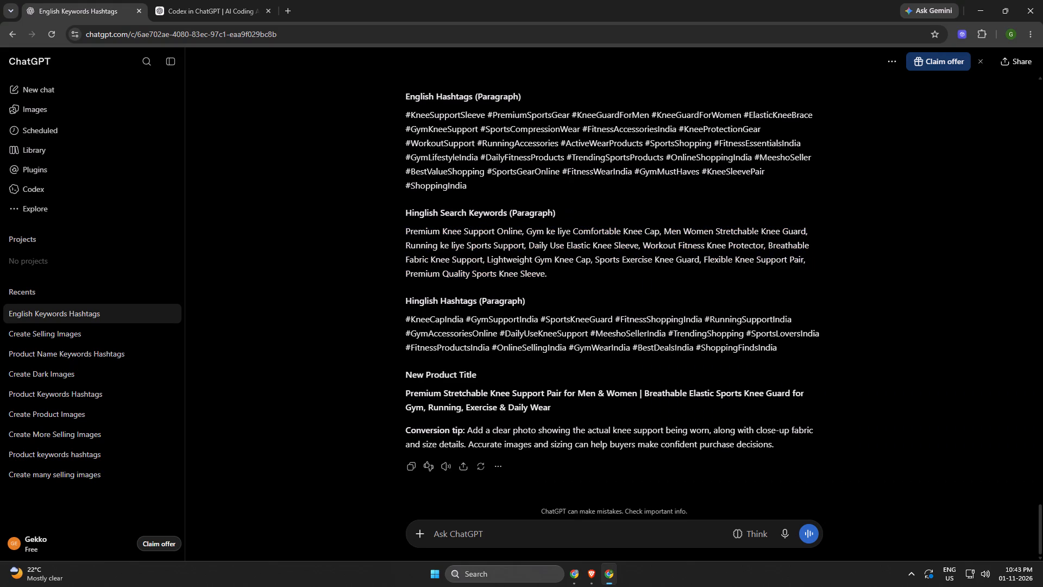
click(567, 162)
key(alt+Tab)
key(alt+Tab)
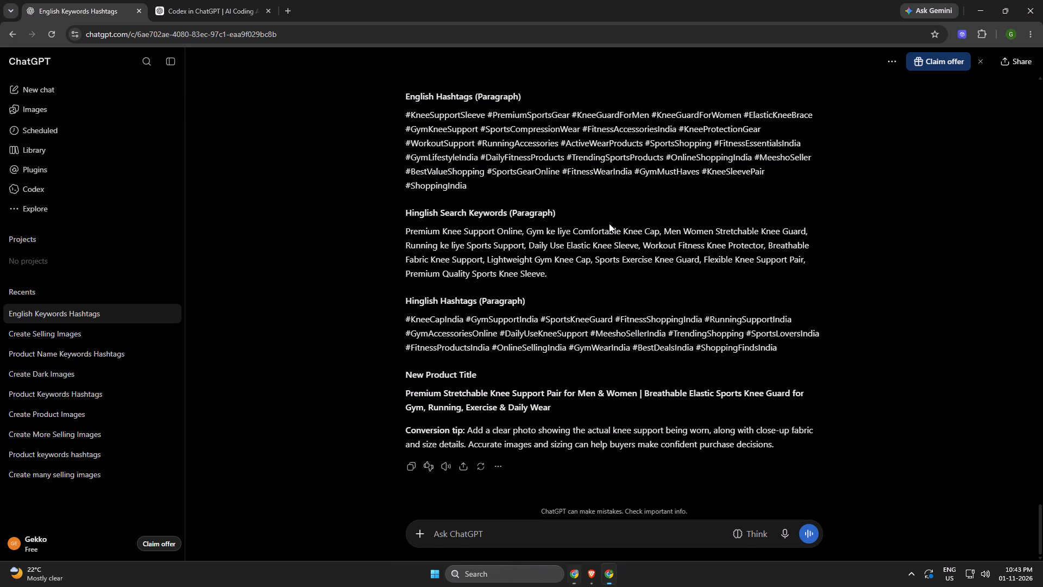
triple_click(576, 163)
key(ctrl+c)
key(alt+Tab)
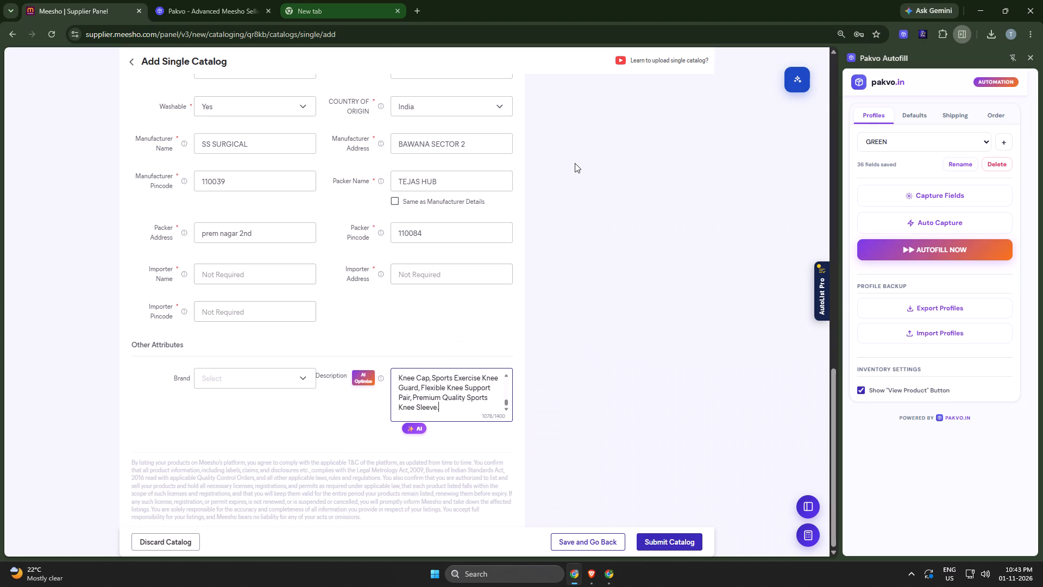
key(shift+Return)
key(ctrl+c)
key(ctrl+v)
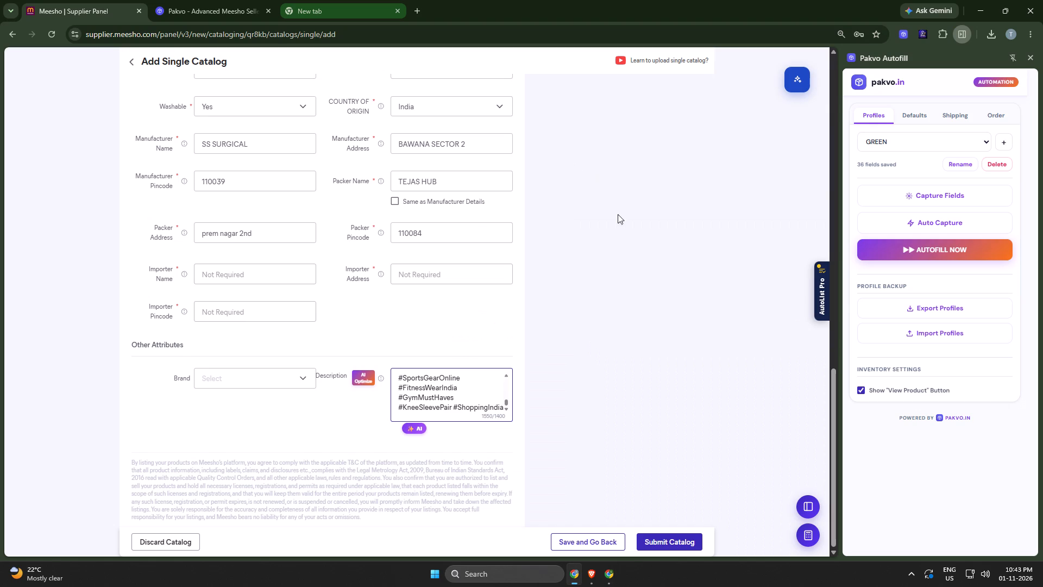
Delete the last hashtags from the description so that it ends with #DailyFitnessProducts, within the 1400-character limit.
drag(502, 409, 411, 408)
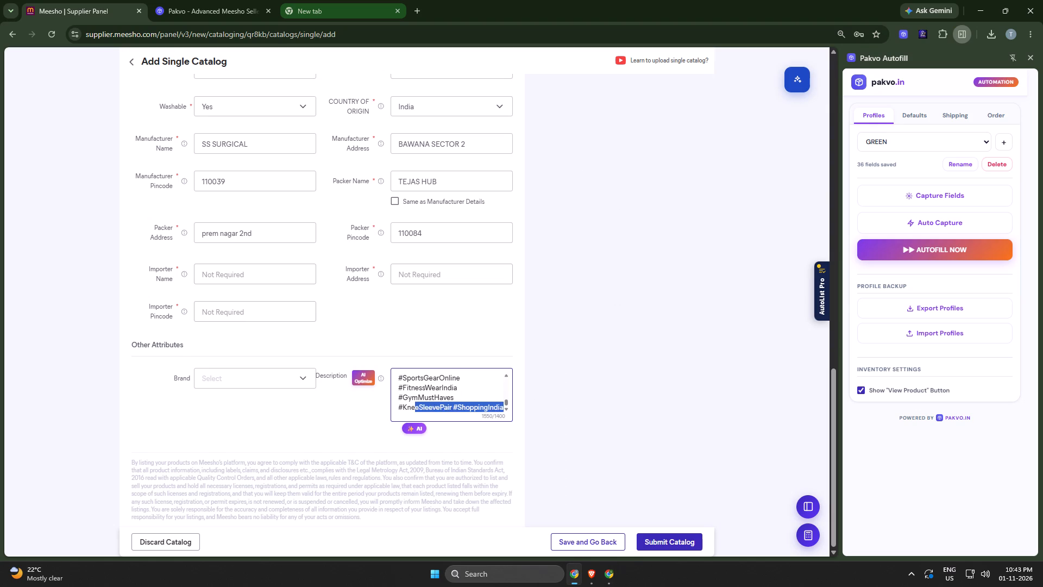
drag(411, 408, 387, 381)
key(BackSpace)
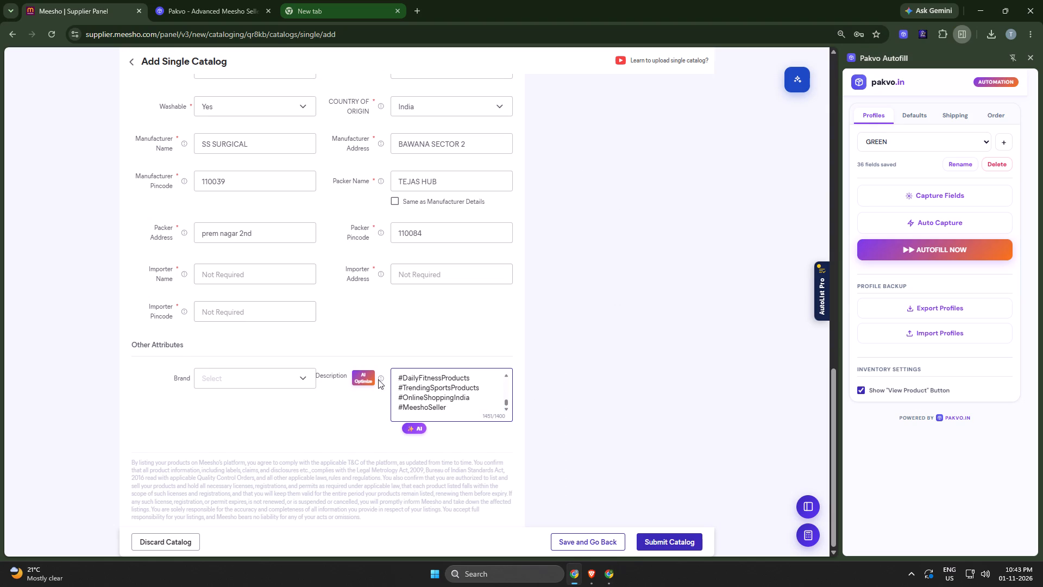
drag(467, 412, 393, 402)
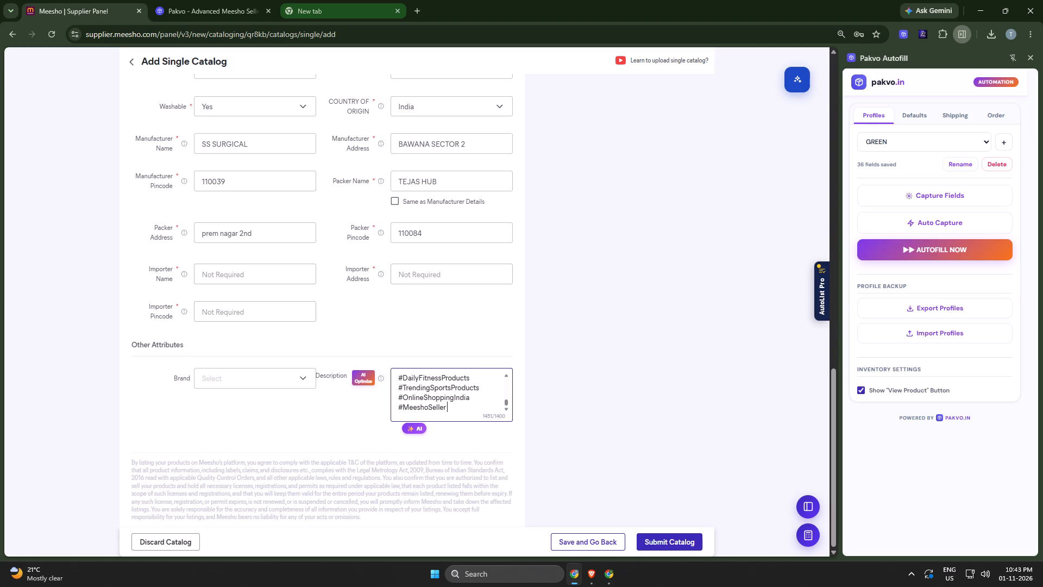
click(458, 409)
drag(454, 409, 387, 392)
key(BackSpace)
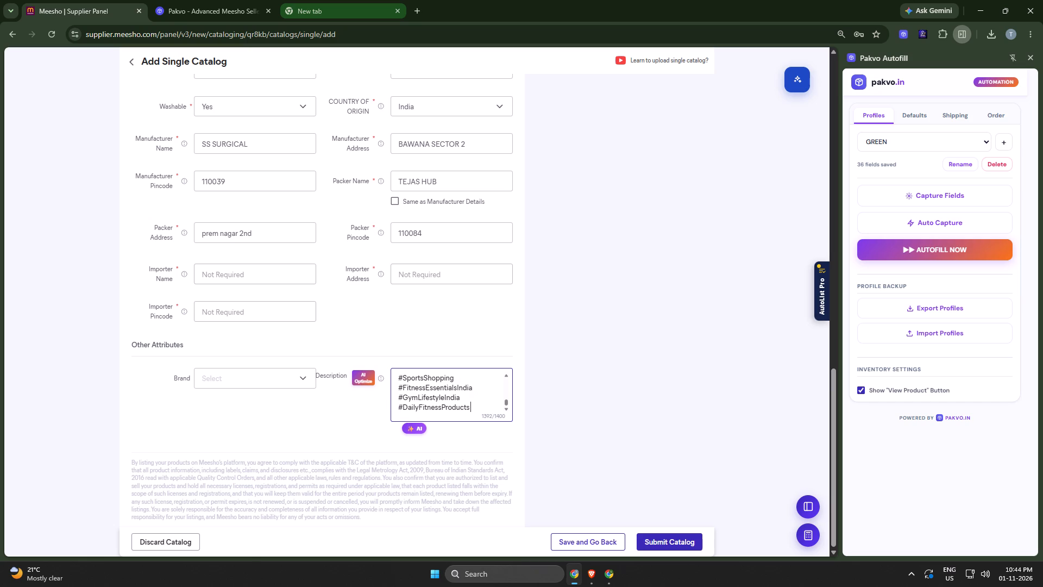
Set the Free Size Meesho price to 130 and the wrong/defective returns price to 129.
scroll(560, 357, up, 7)
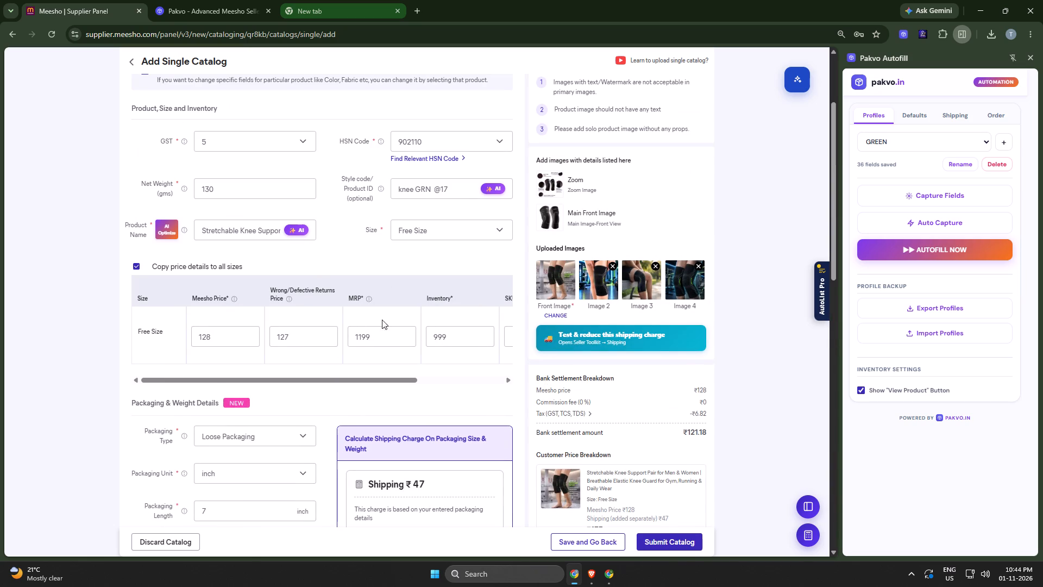
scroll(298, 308, down, 1)
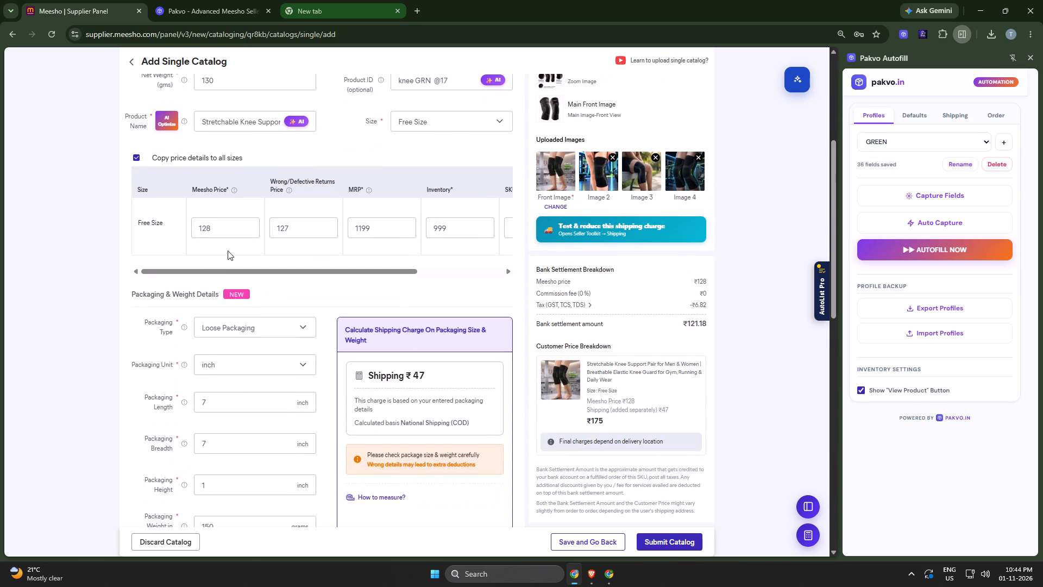
double_click(228, 228)
triple_click(228, 227)
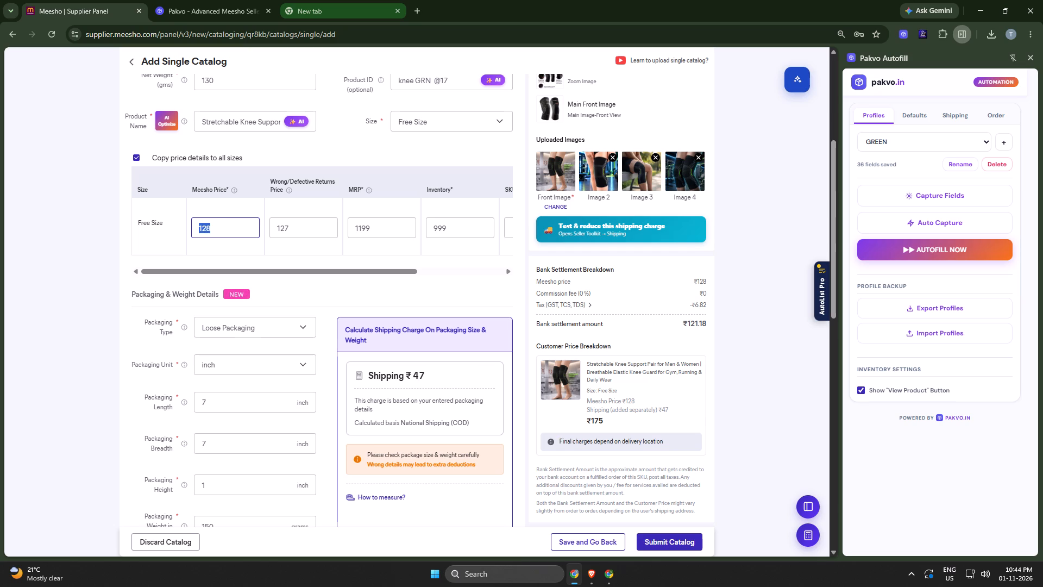
key(BackSpace)
text(130)
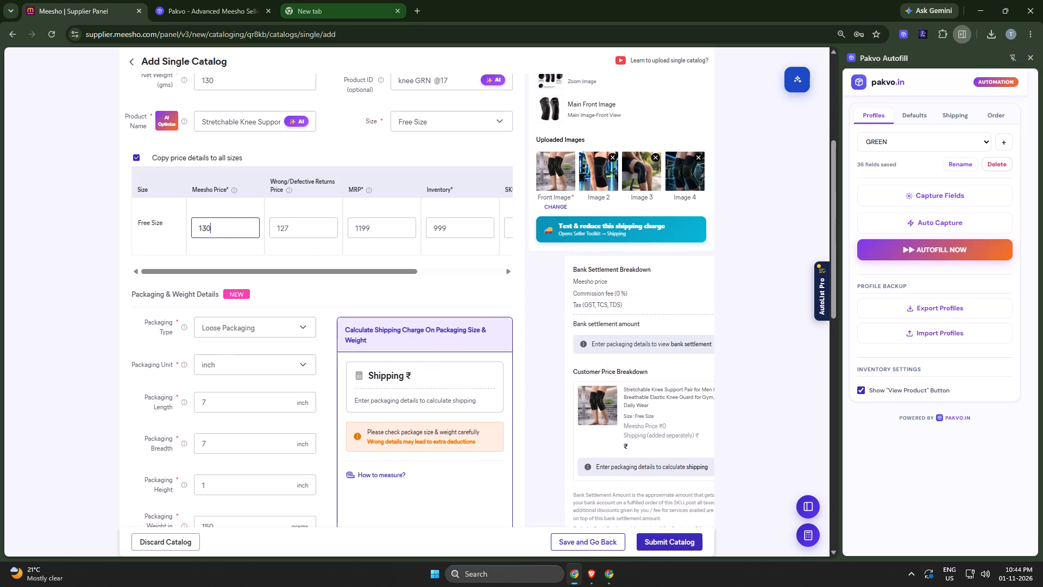
click(324, 228)
click(312, 229)
triple_click(291, 228)
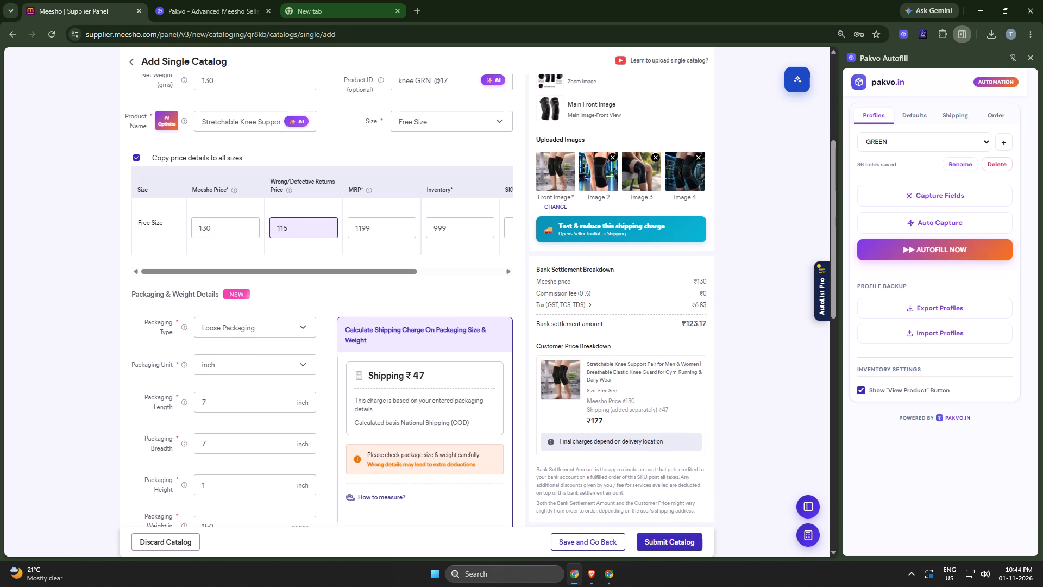
key(BackSpace)
text(129)
Auto-capture the catalog's current field values into the GREEN autofill profile.
click(927, 228)
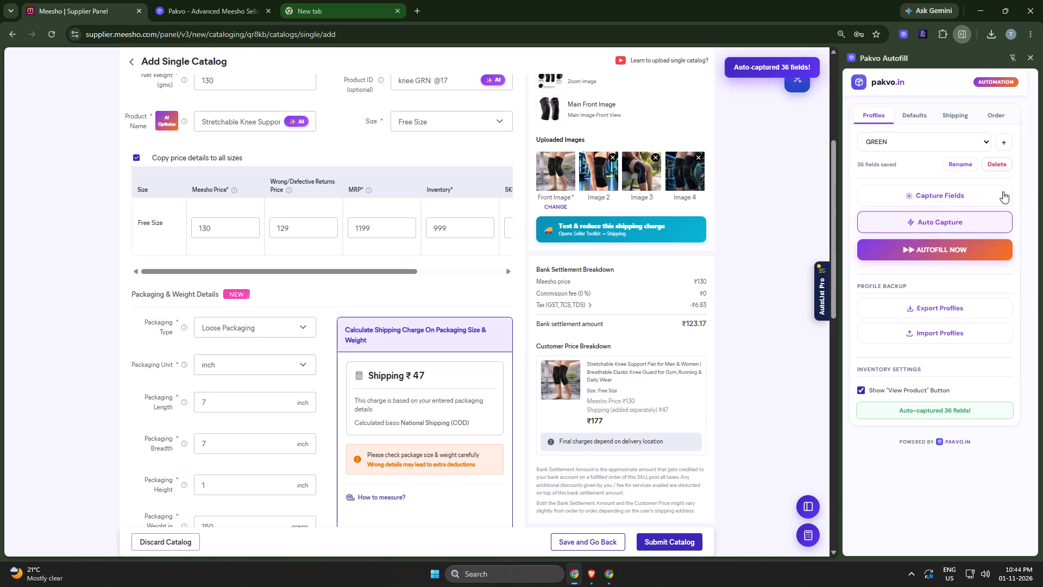
Submit the knee support catalog, skip the recommended price and dismiss the ad campaign offer.
scroll(615, 327, down, 12)
click(673, 533)
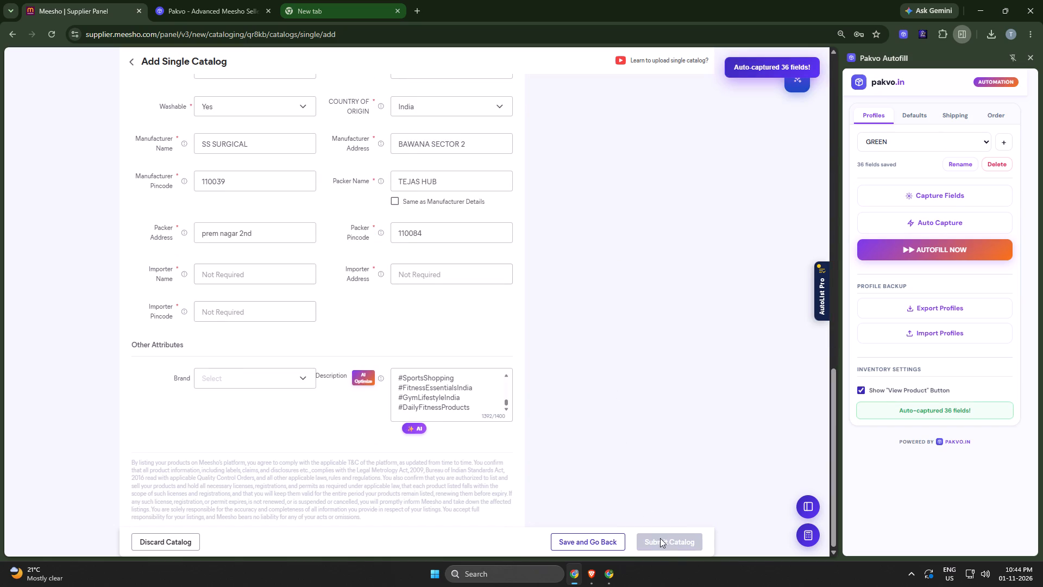
scroll(525, 337, up, 4)
click(489, 327)
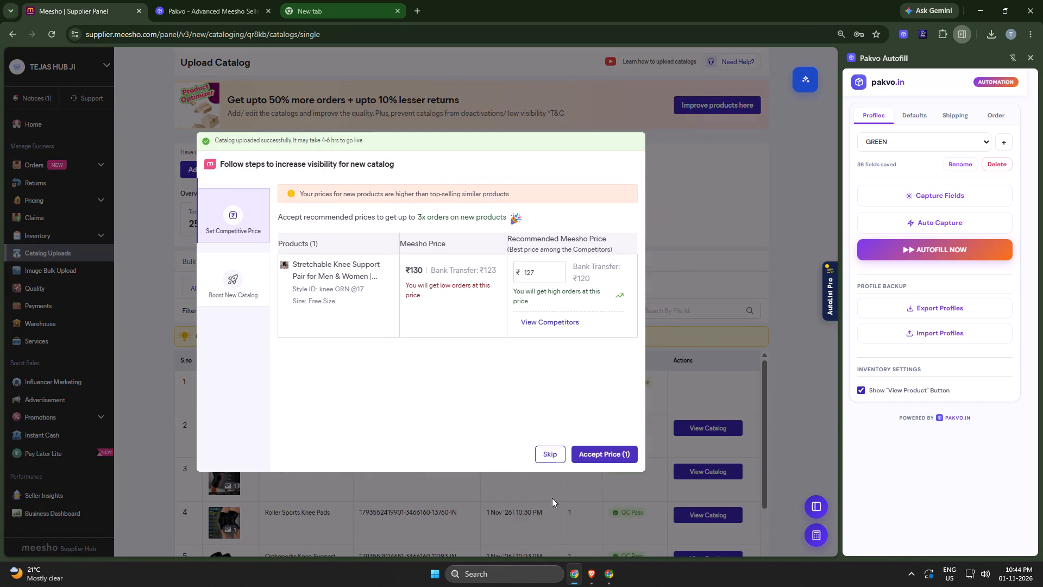
click(545, 454)
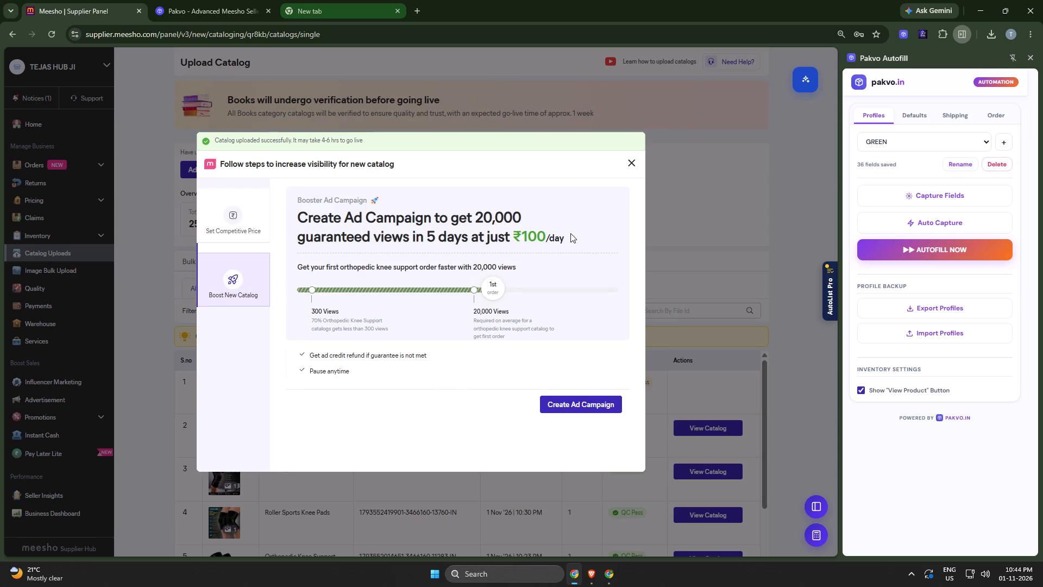
click(632, 161)
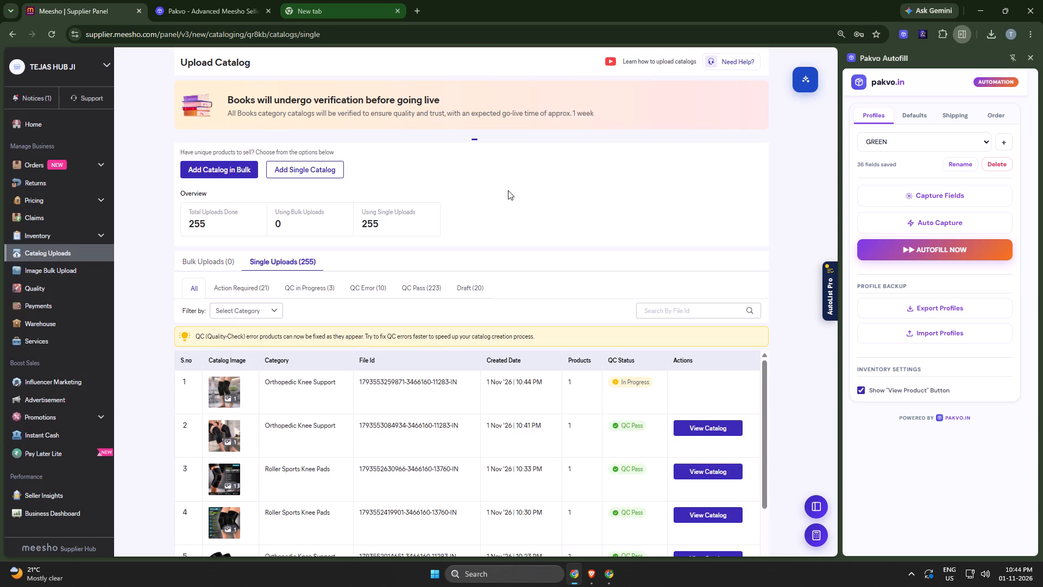
Start a new single catalog in Orthopedic Knee Support with the downloaded vmysl (1) image as its front image.
click(220, 0)
click(64, 0)
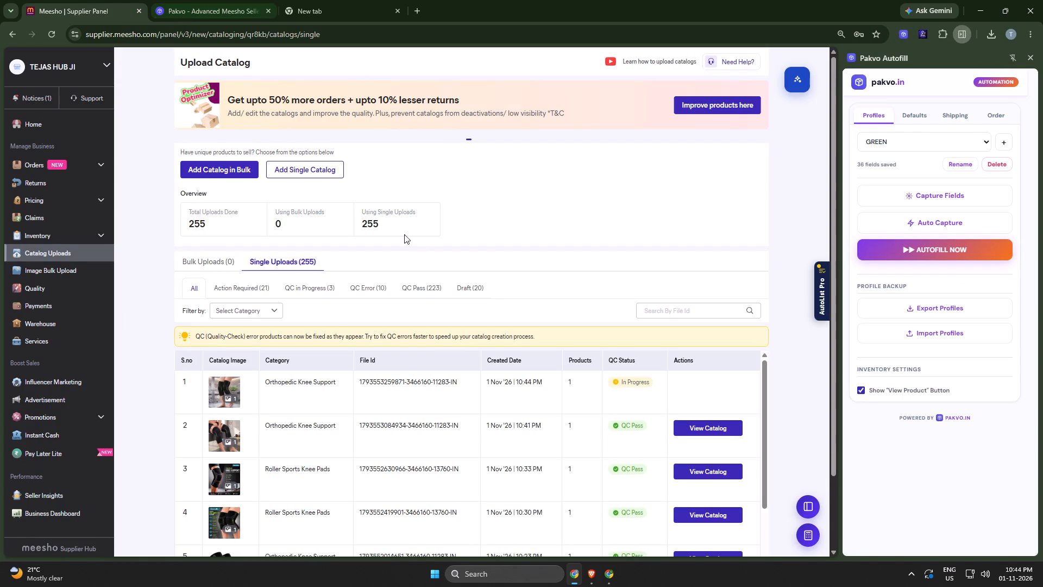
click(285, 166)
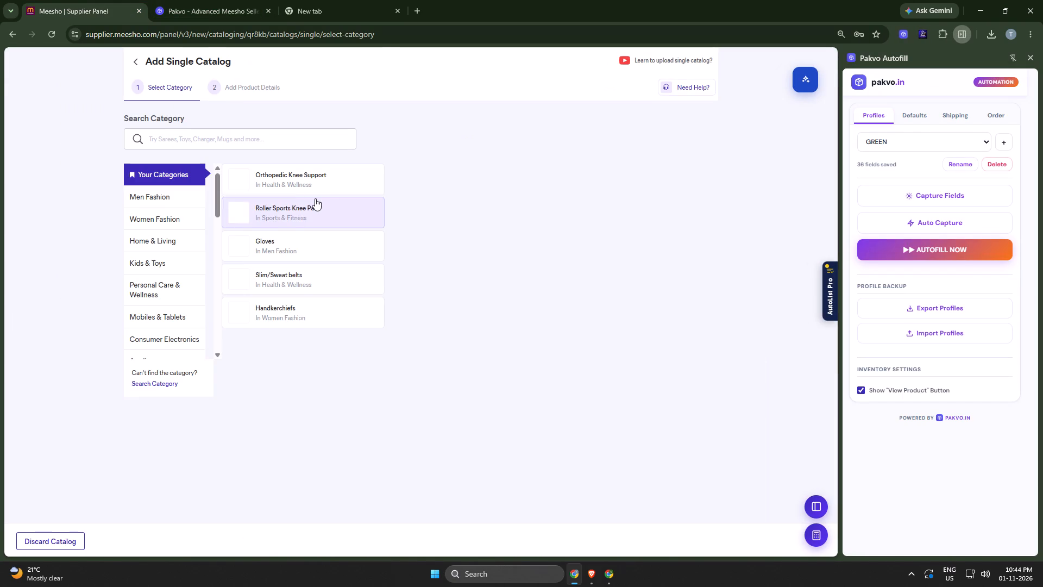
click(296, 165)
click(605, 355)
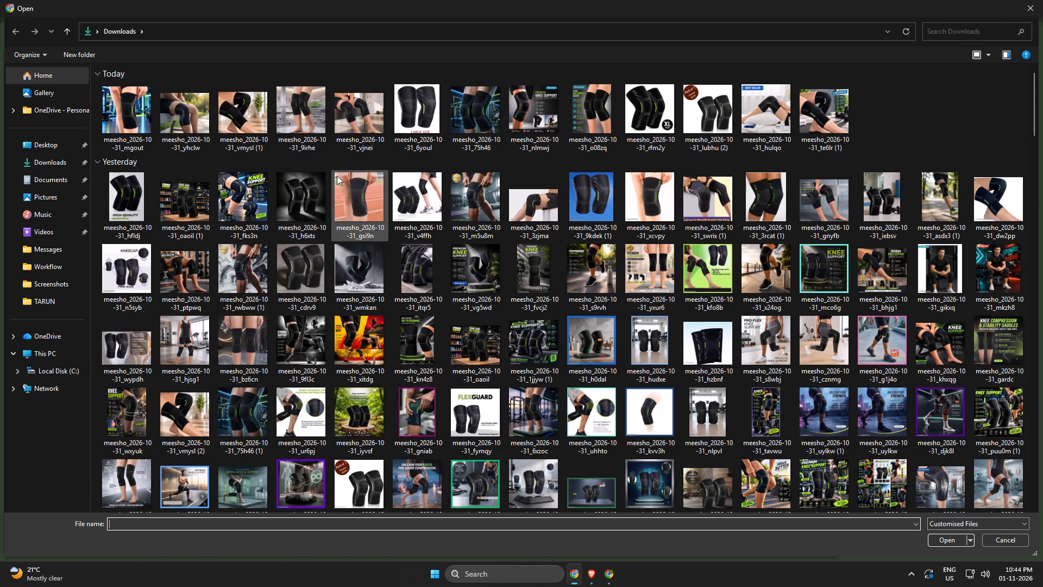
click(247, 119)
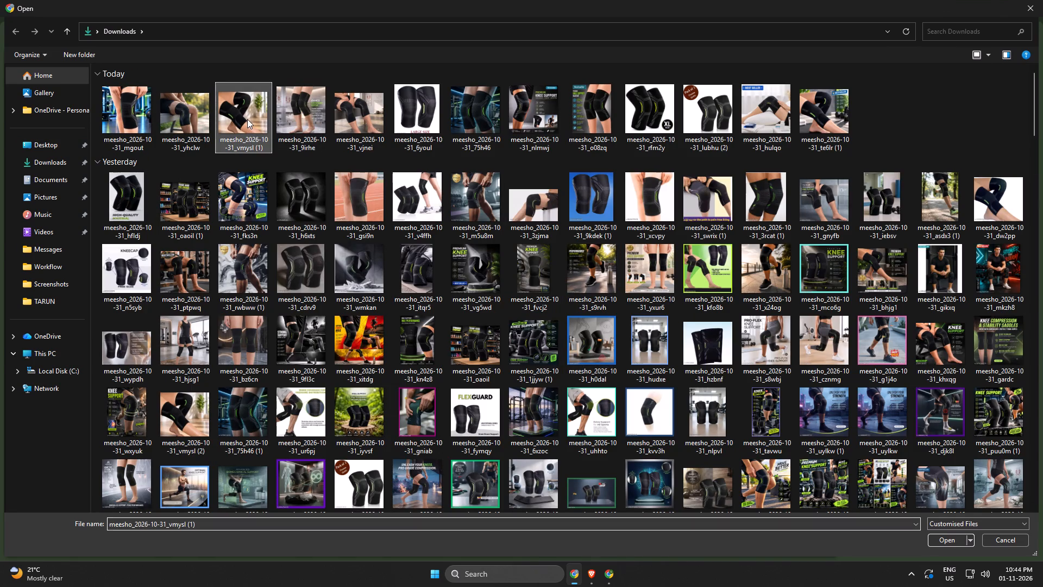
click(939, 543)
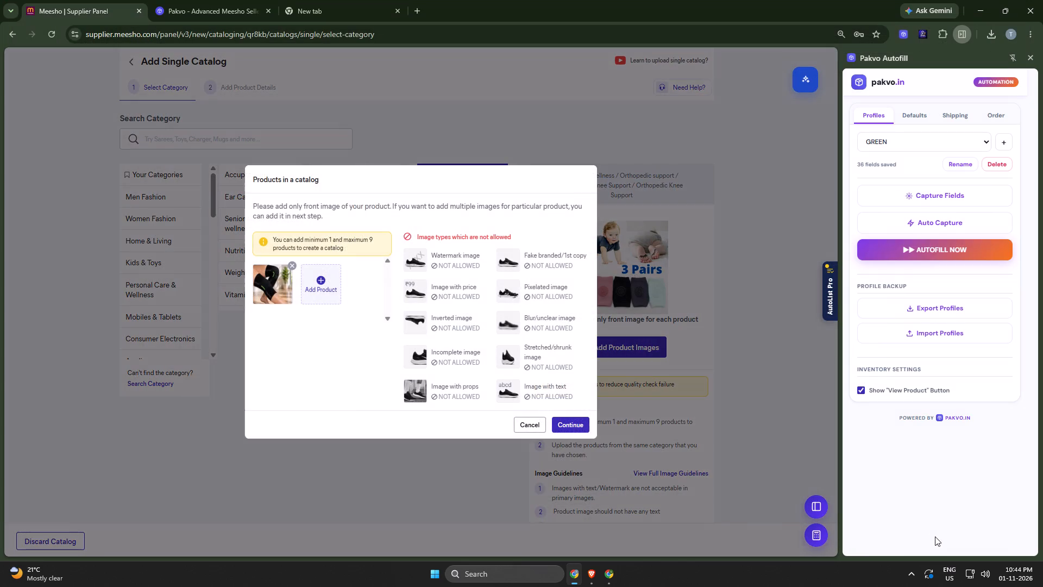
click(577, 426)
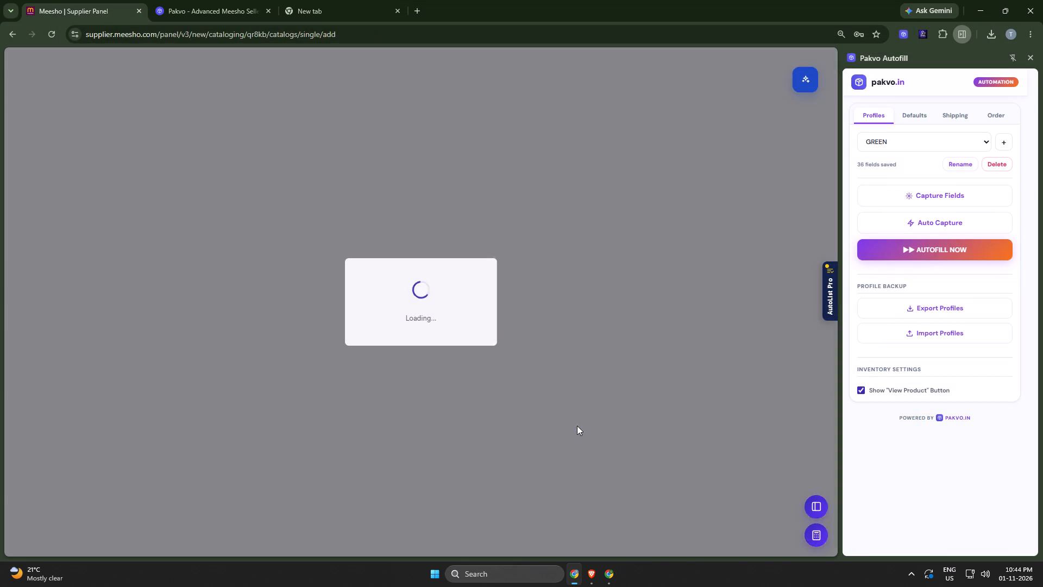
Autofill the new knee support catalog's product details using the GREEN profile.
click(923, 246)
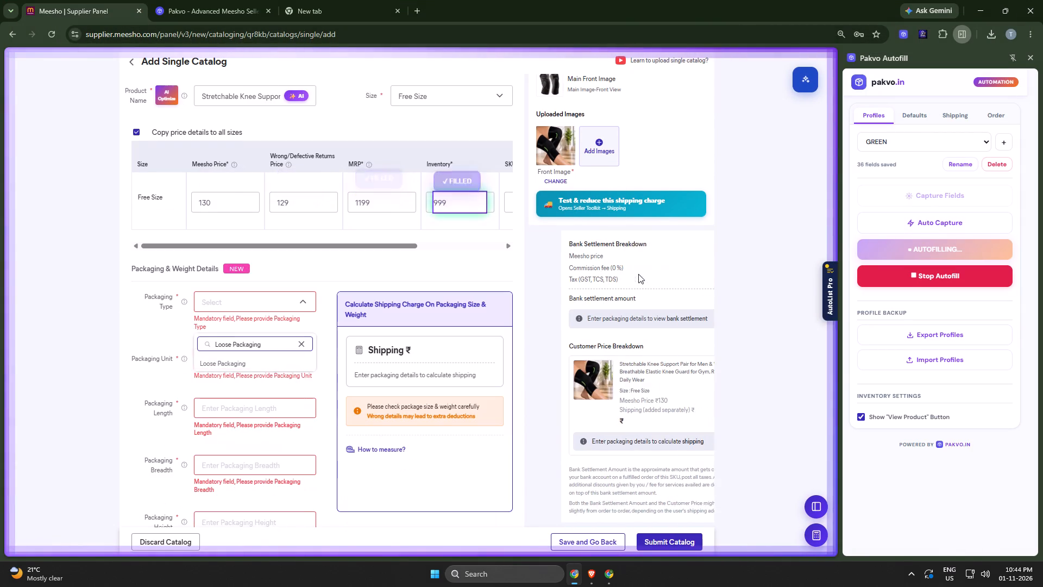
Examine the autofilled catalog details, including the description and its hashtags, and the shipping charge.
click(601, 105)
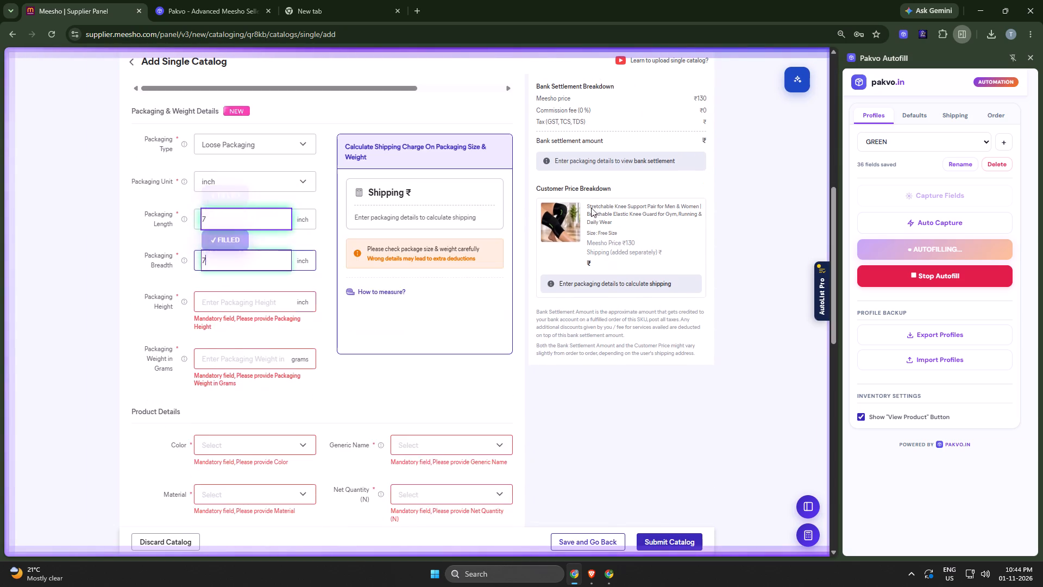
scroll(589, 227, up, 3)
click(604, 258)
scroll(595, 200, up, 2)
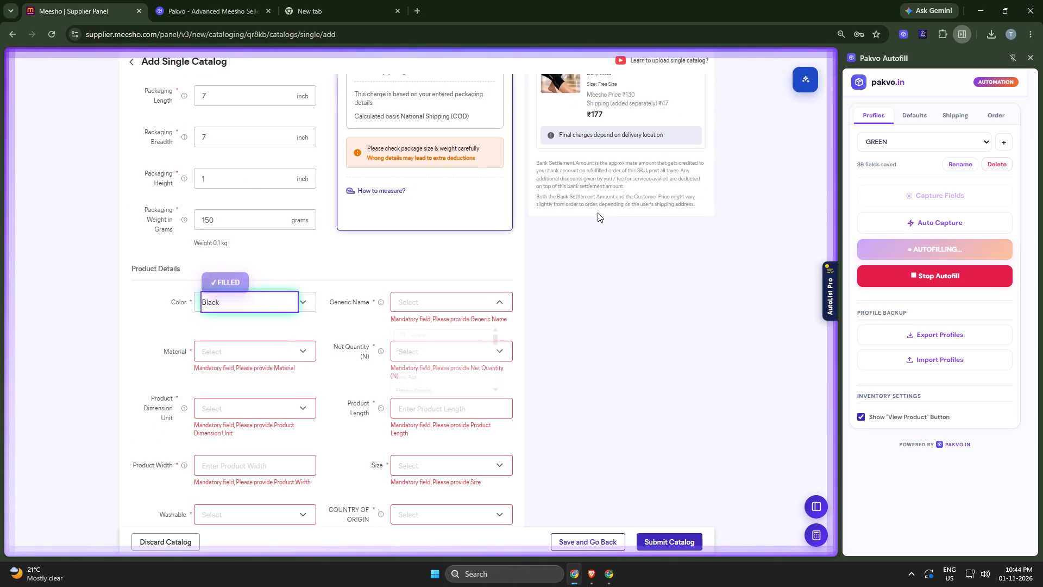
scroll(599, 235, up, 3)
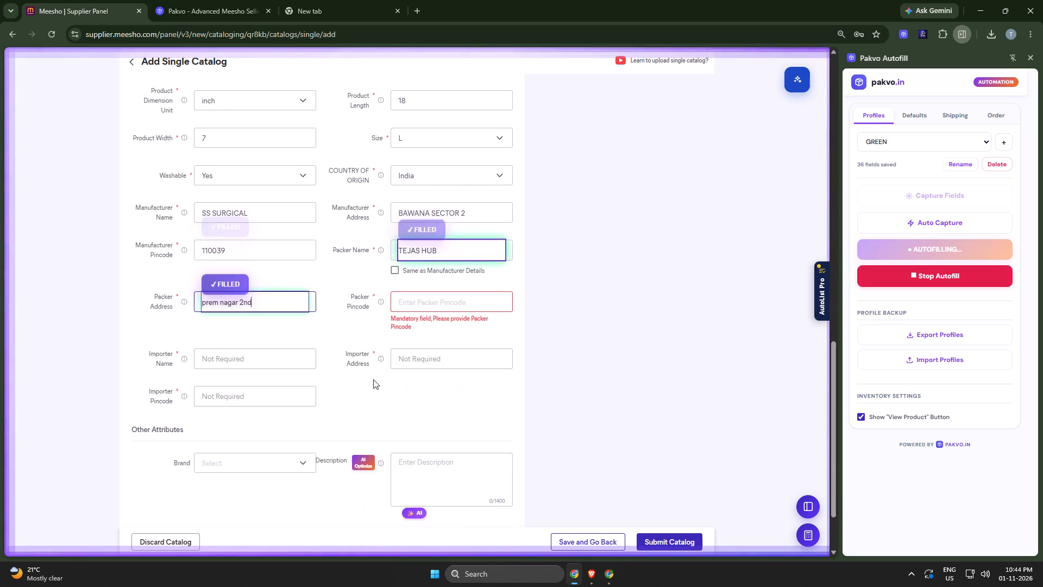
click(432, 330)
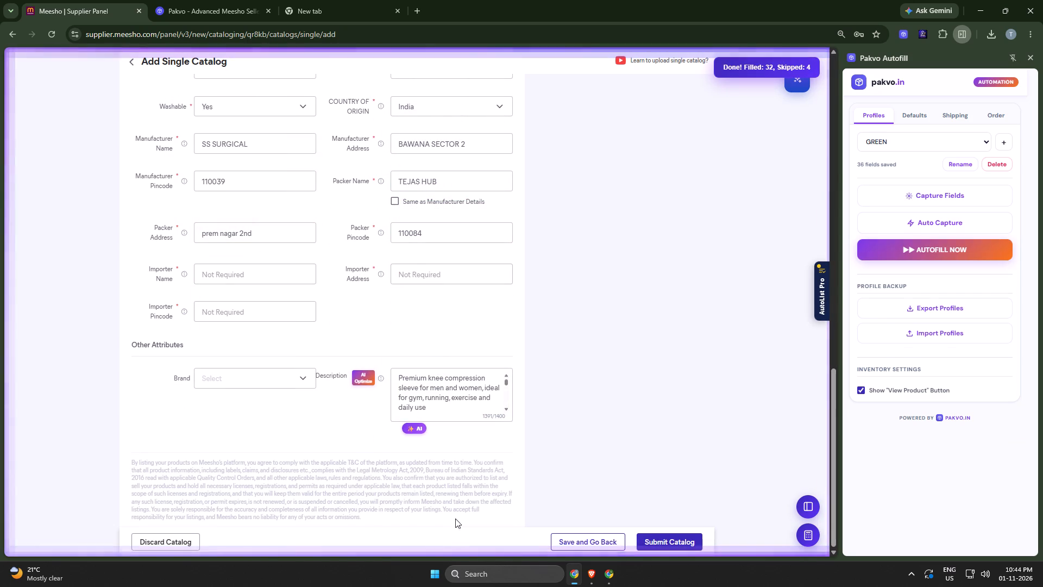
scroll(451, 415, up, 1)
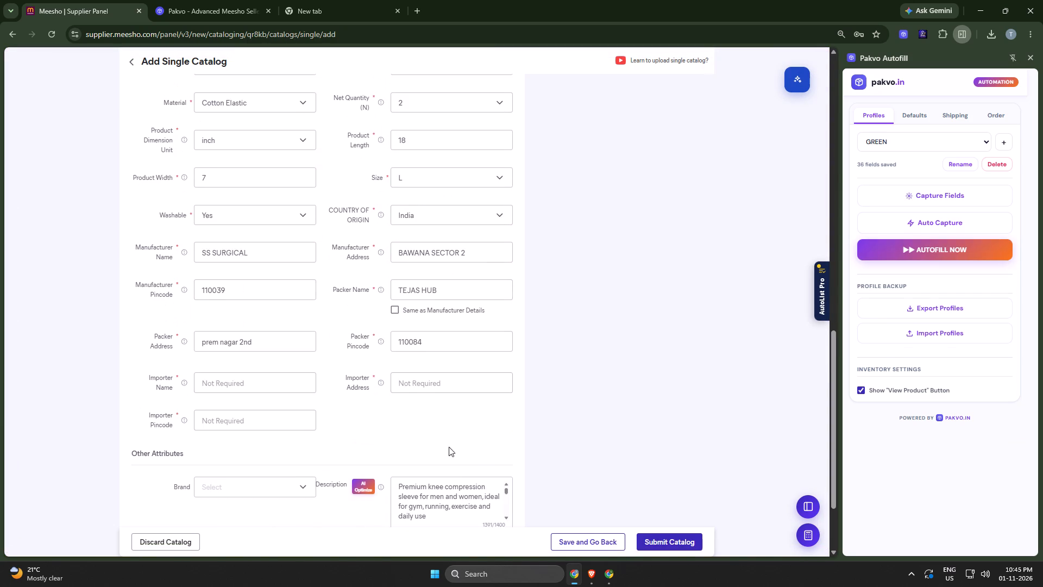
scroll(449, 488, down, 11)
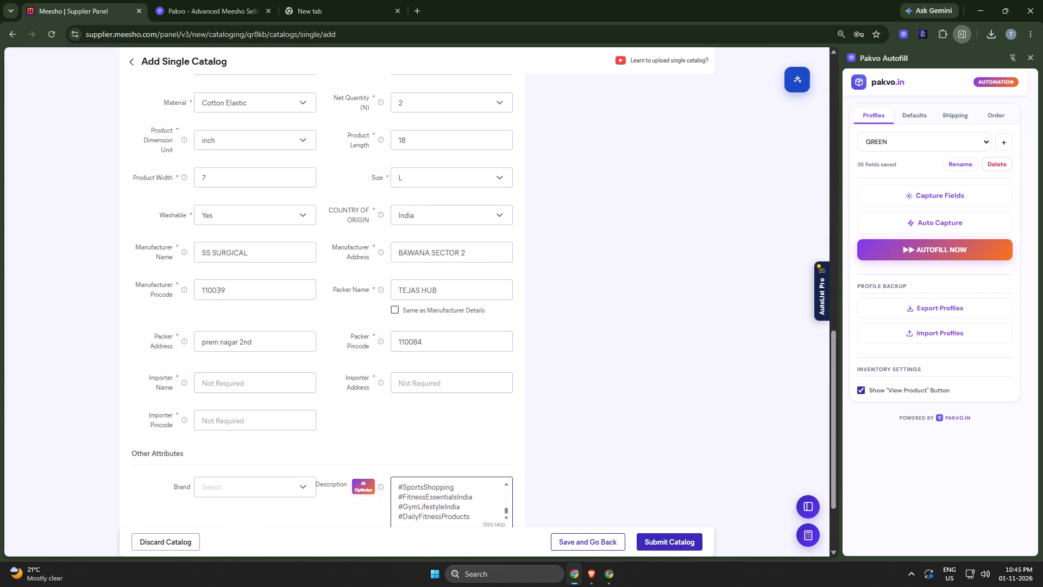
click(449, 448)
scroll(450, 451, up, 4)
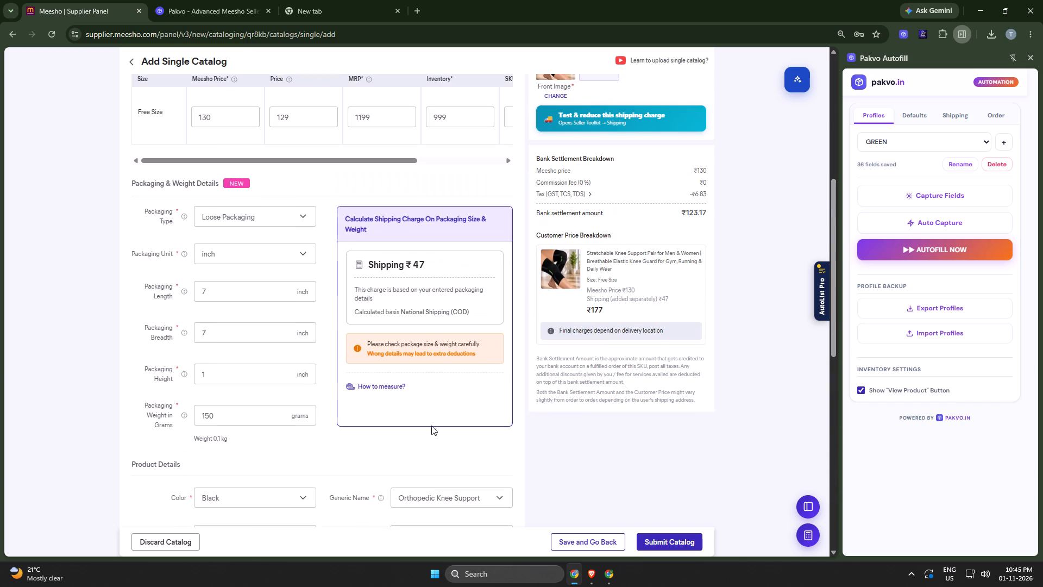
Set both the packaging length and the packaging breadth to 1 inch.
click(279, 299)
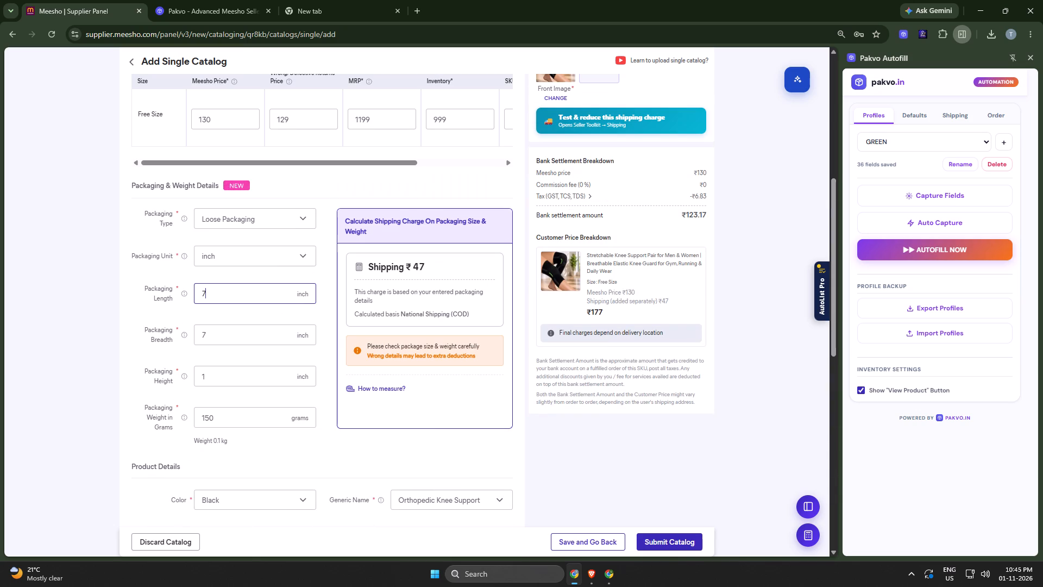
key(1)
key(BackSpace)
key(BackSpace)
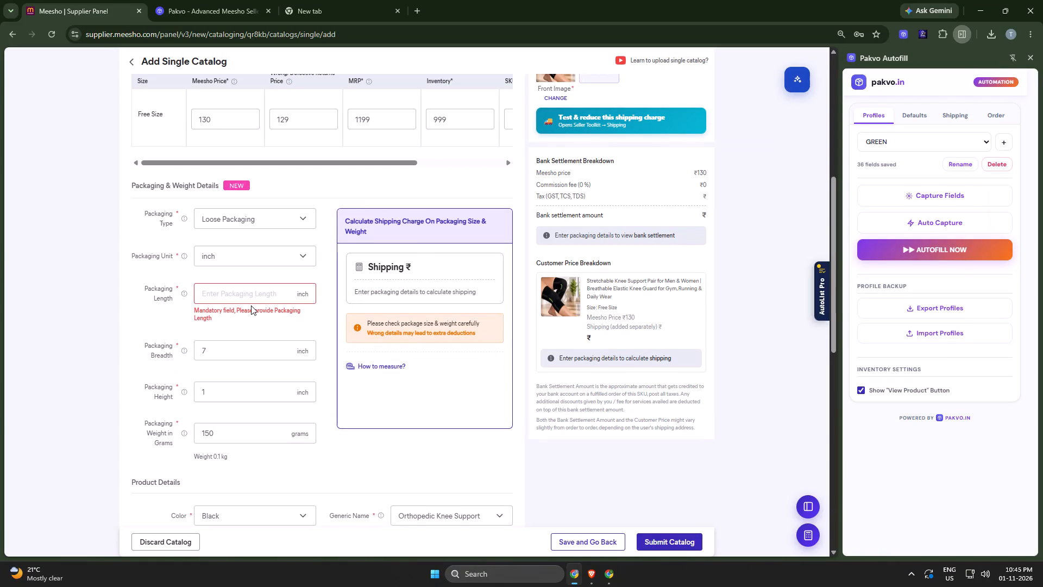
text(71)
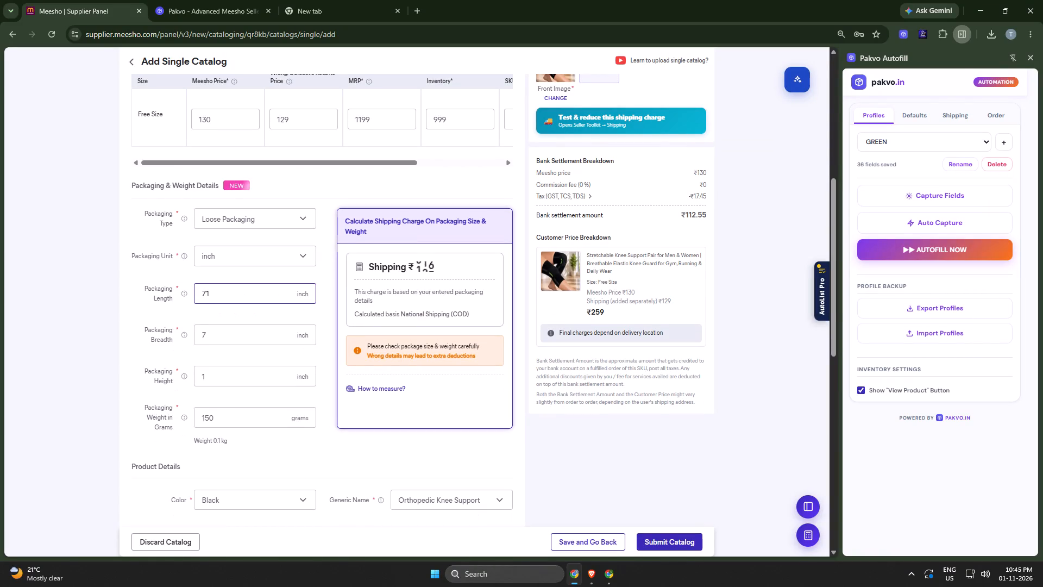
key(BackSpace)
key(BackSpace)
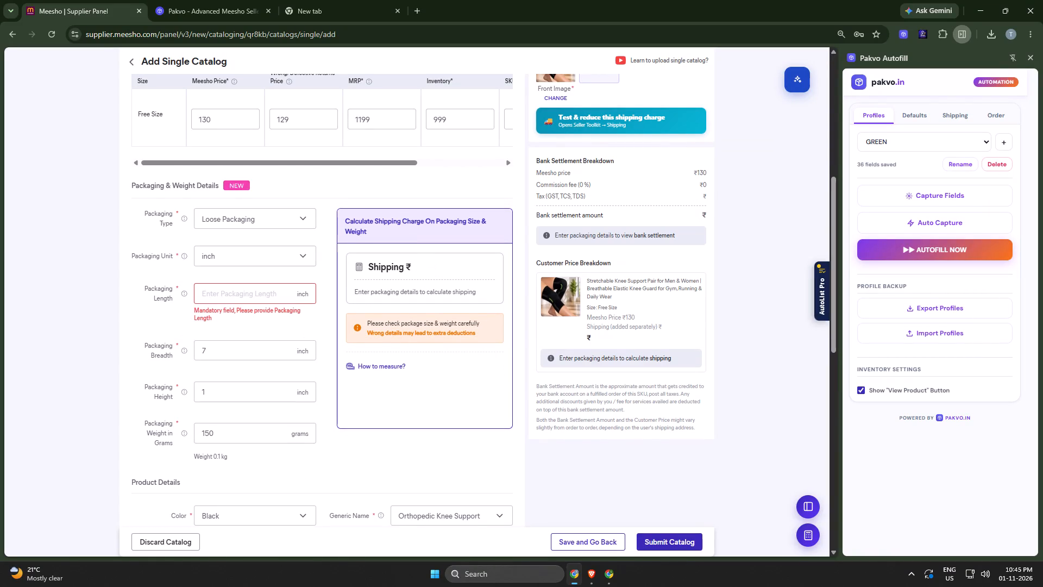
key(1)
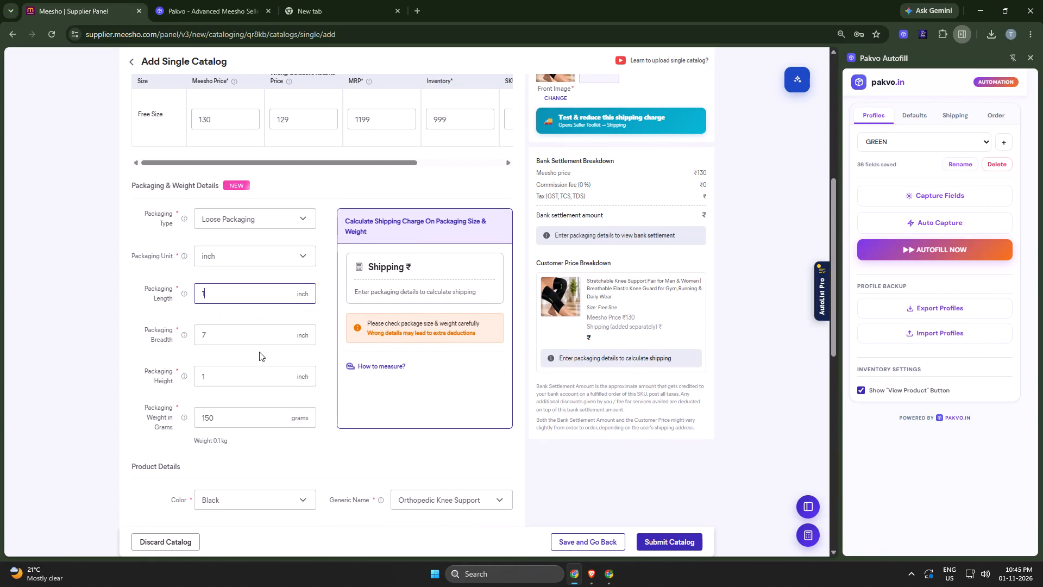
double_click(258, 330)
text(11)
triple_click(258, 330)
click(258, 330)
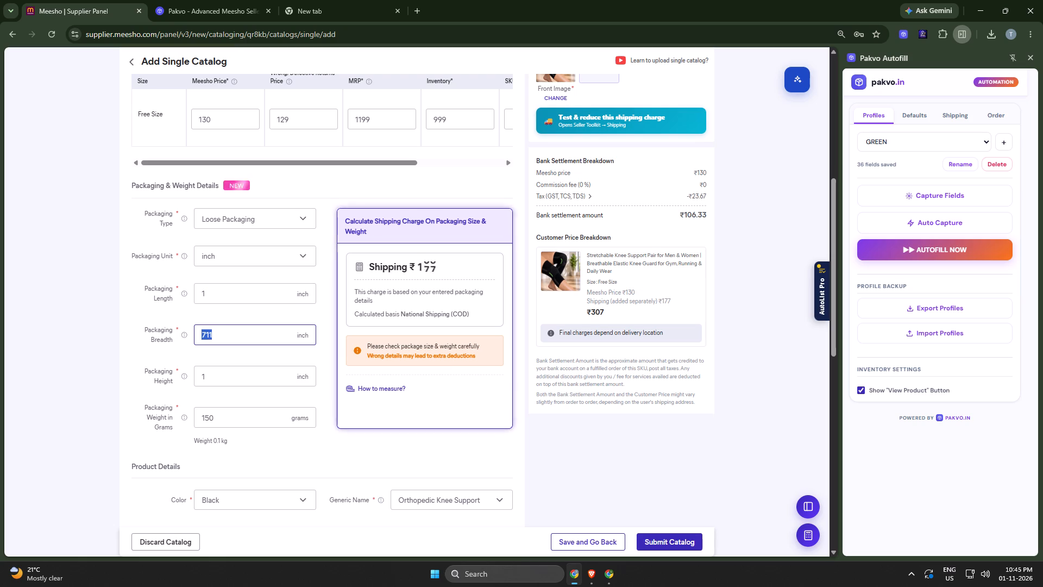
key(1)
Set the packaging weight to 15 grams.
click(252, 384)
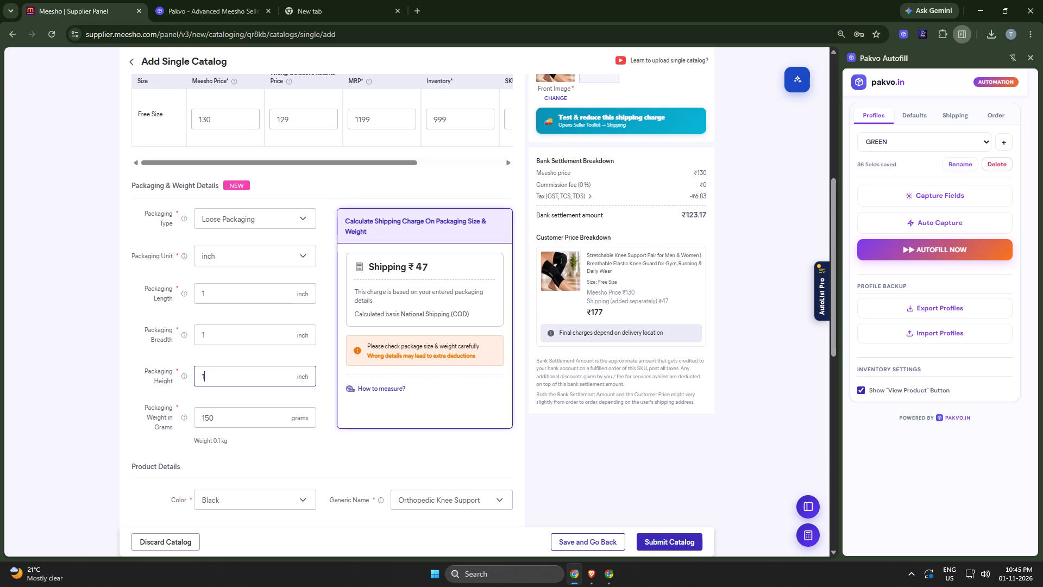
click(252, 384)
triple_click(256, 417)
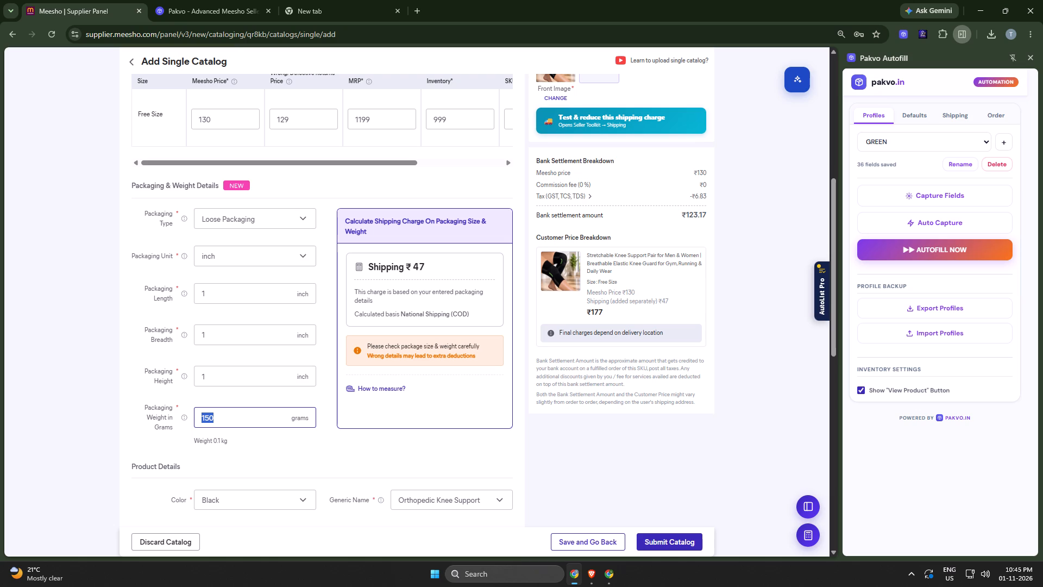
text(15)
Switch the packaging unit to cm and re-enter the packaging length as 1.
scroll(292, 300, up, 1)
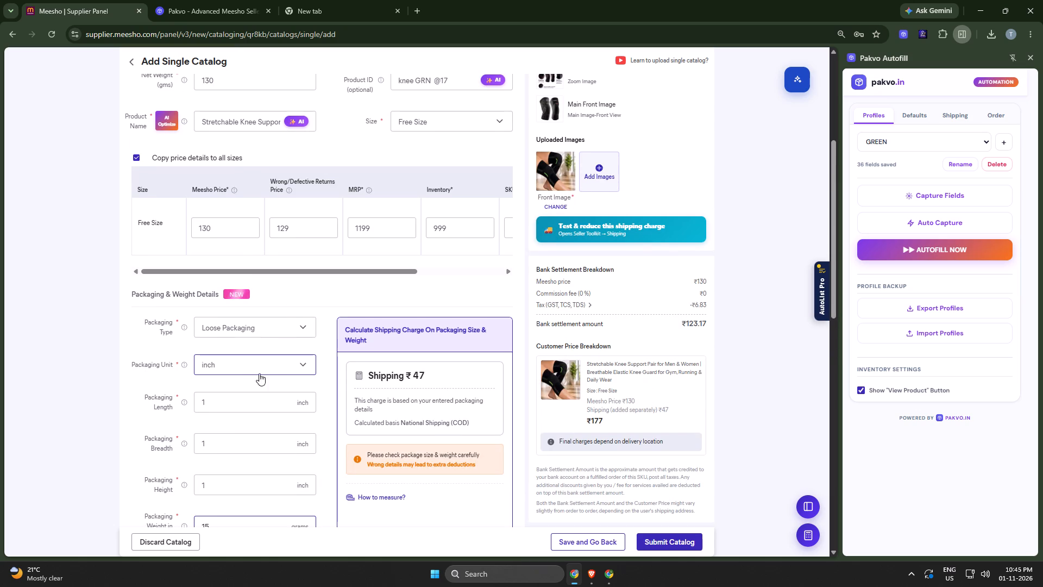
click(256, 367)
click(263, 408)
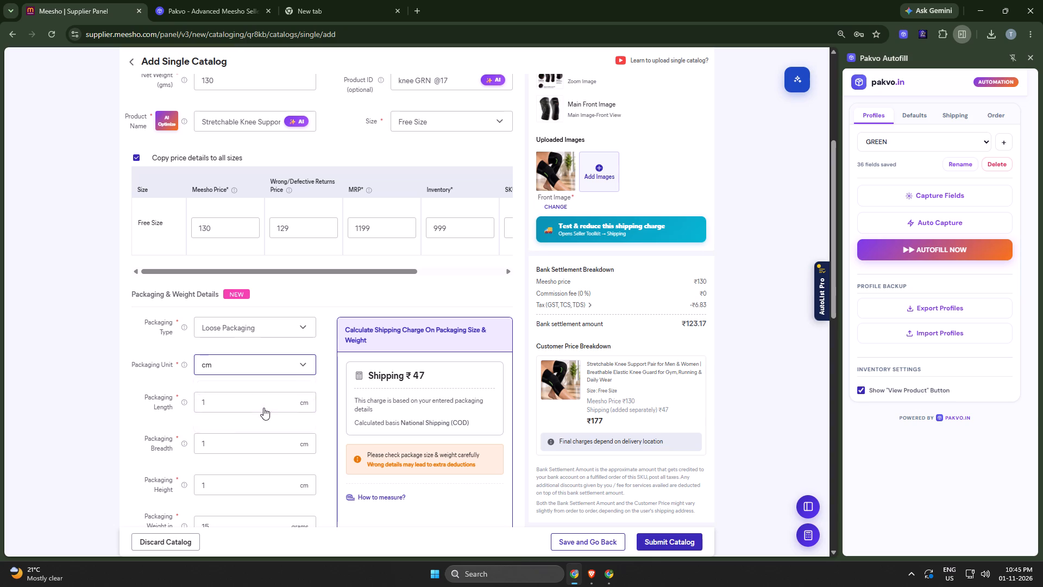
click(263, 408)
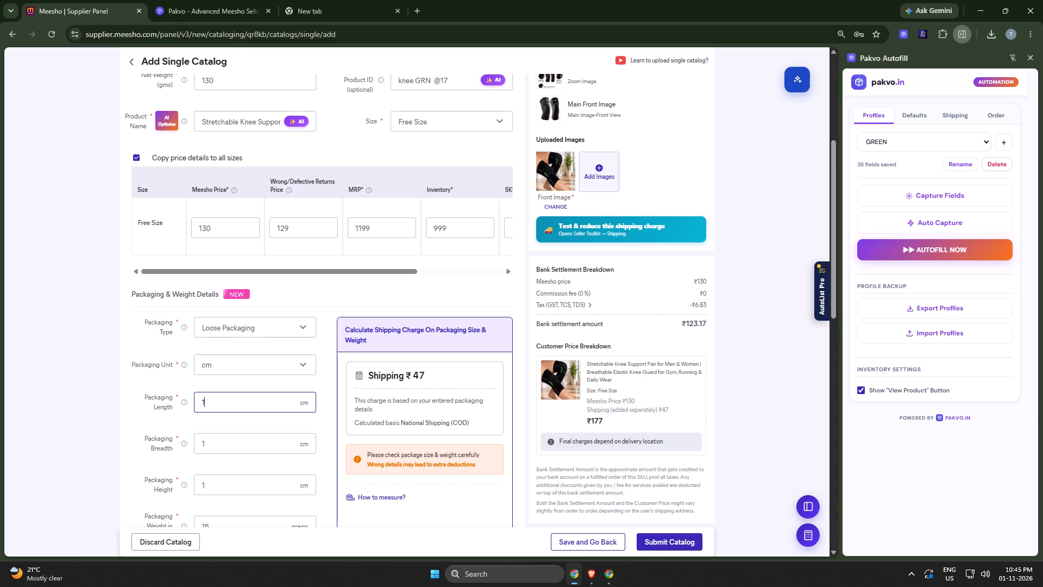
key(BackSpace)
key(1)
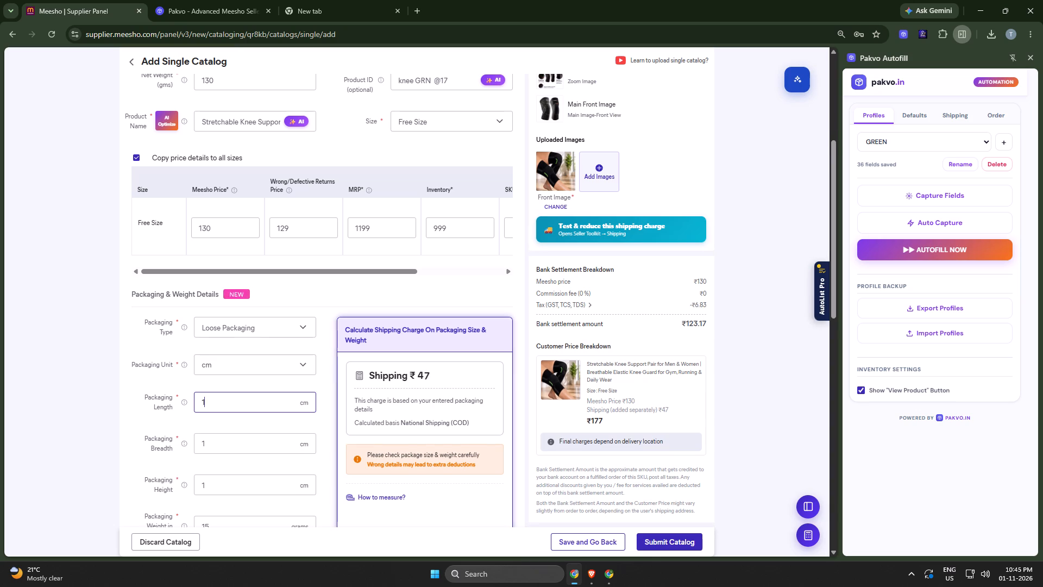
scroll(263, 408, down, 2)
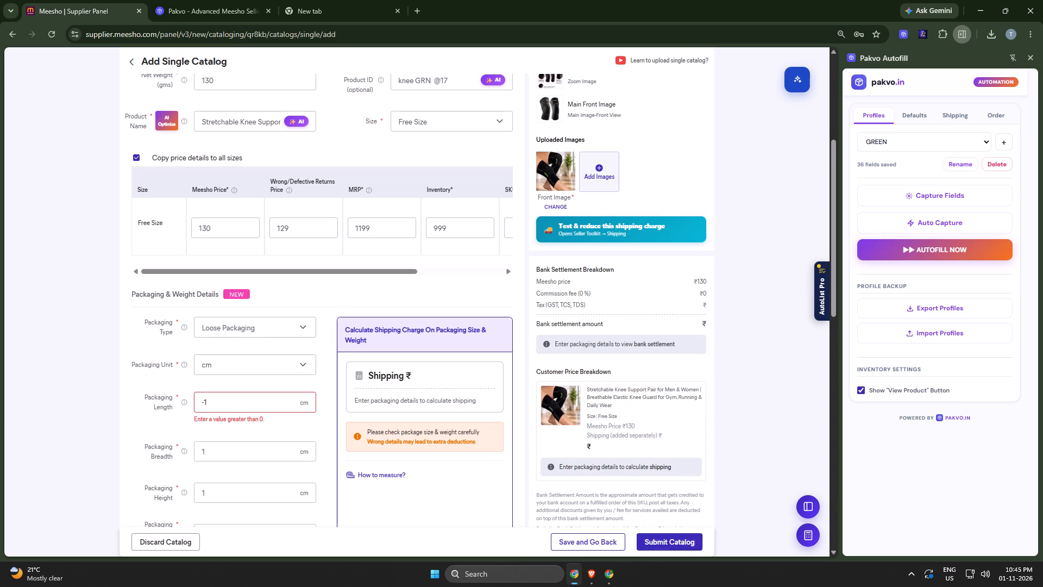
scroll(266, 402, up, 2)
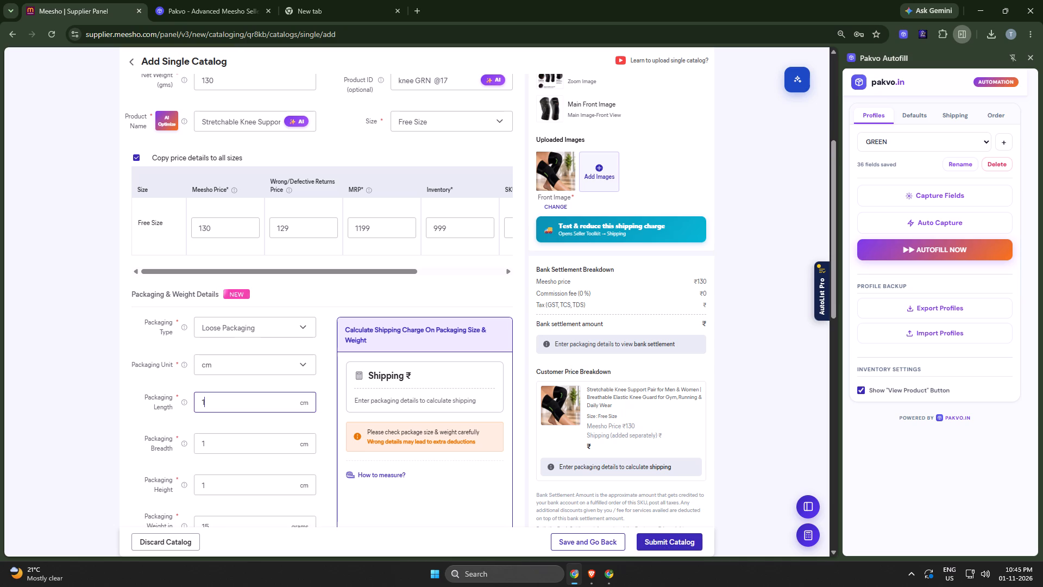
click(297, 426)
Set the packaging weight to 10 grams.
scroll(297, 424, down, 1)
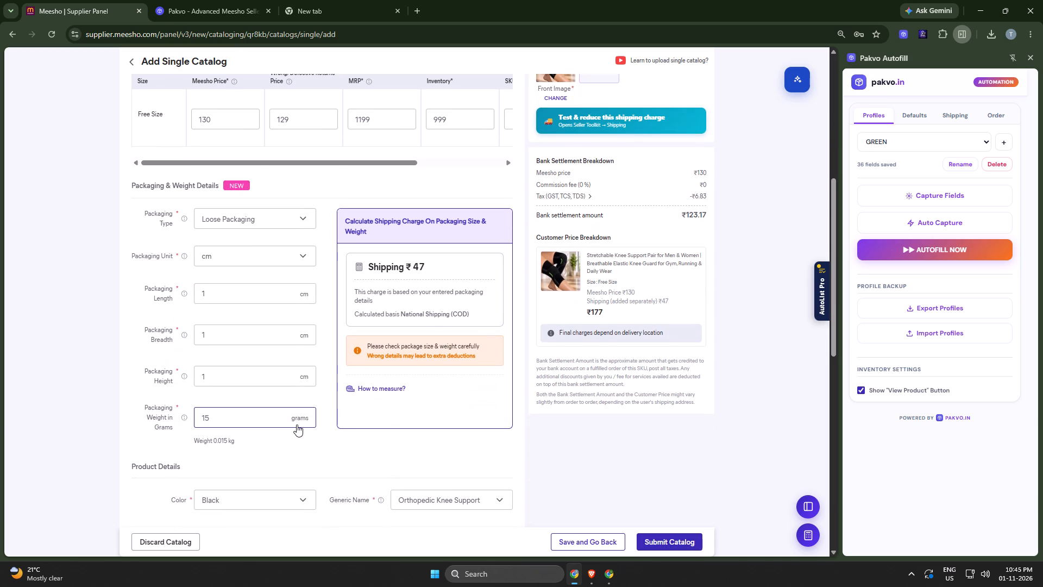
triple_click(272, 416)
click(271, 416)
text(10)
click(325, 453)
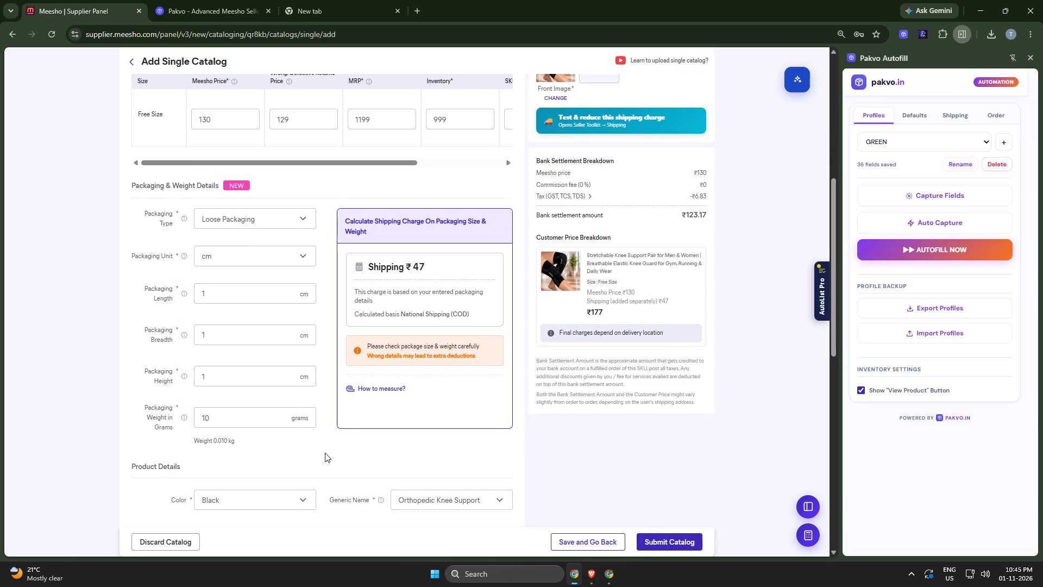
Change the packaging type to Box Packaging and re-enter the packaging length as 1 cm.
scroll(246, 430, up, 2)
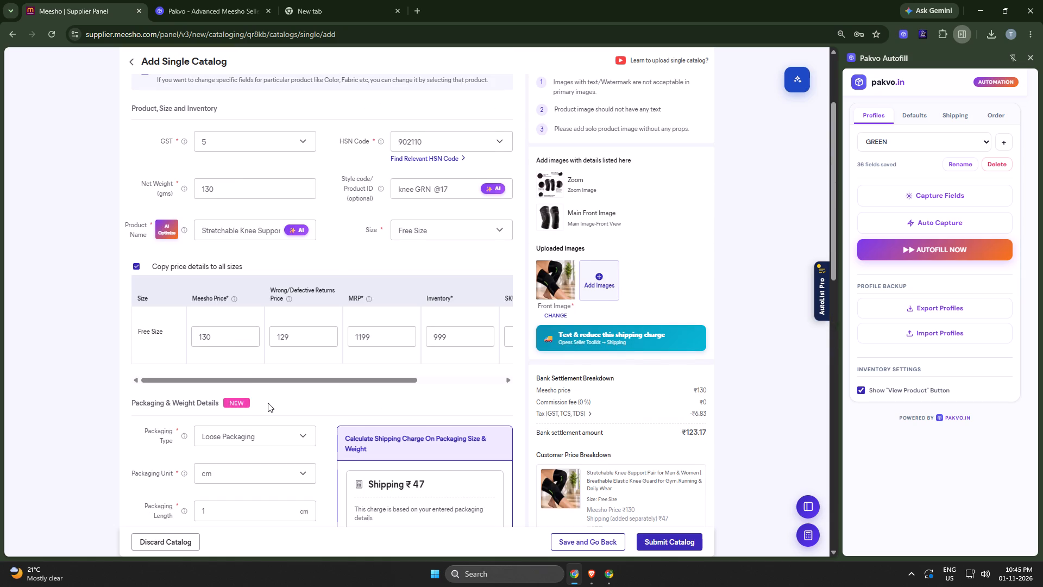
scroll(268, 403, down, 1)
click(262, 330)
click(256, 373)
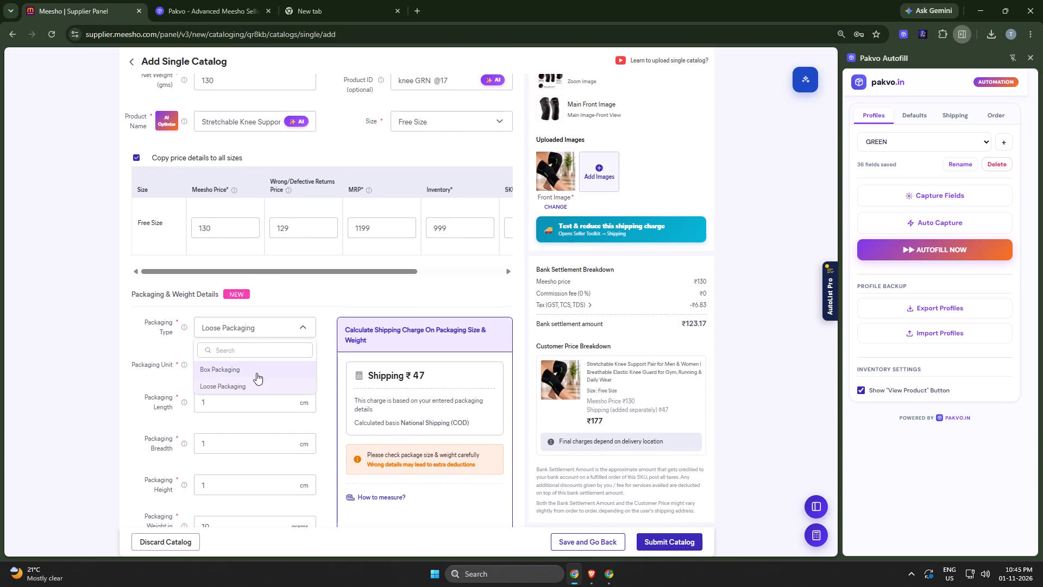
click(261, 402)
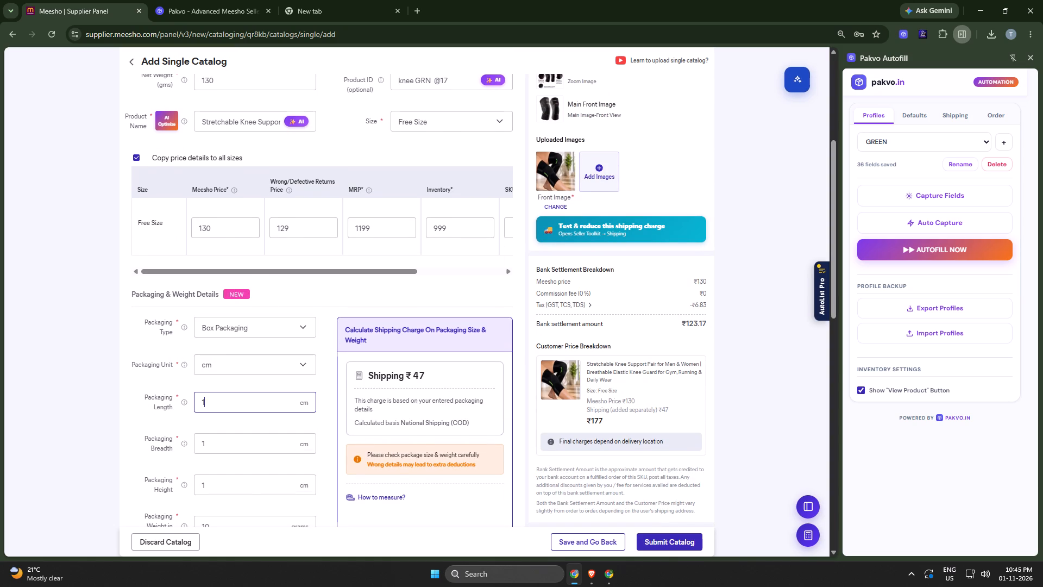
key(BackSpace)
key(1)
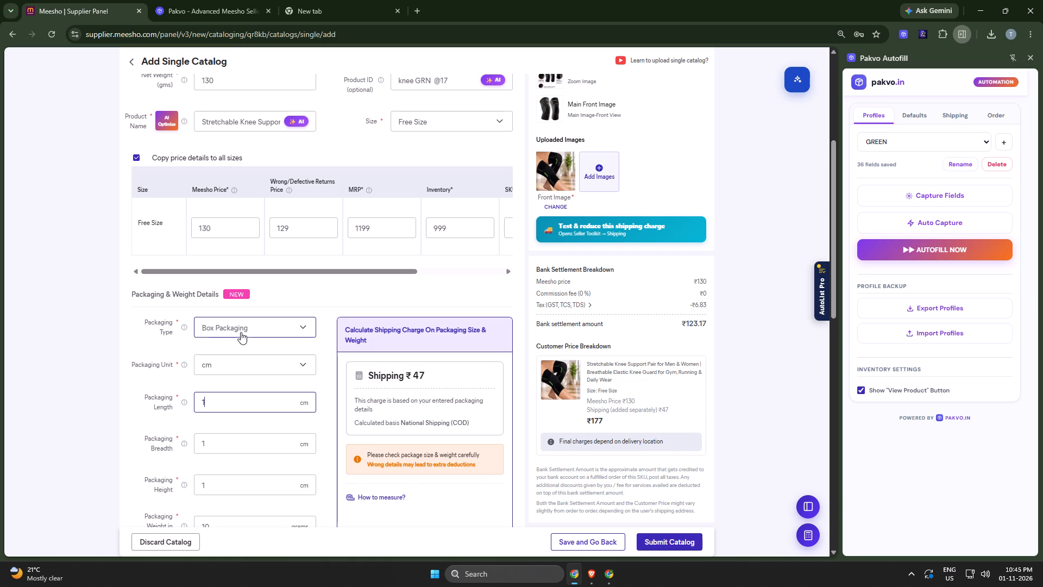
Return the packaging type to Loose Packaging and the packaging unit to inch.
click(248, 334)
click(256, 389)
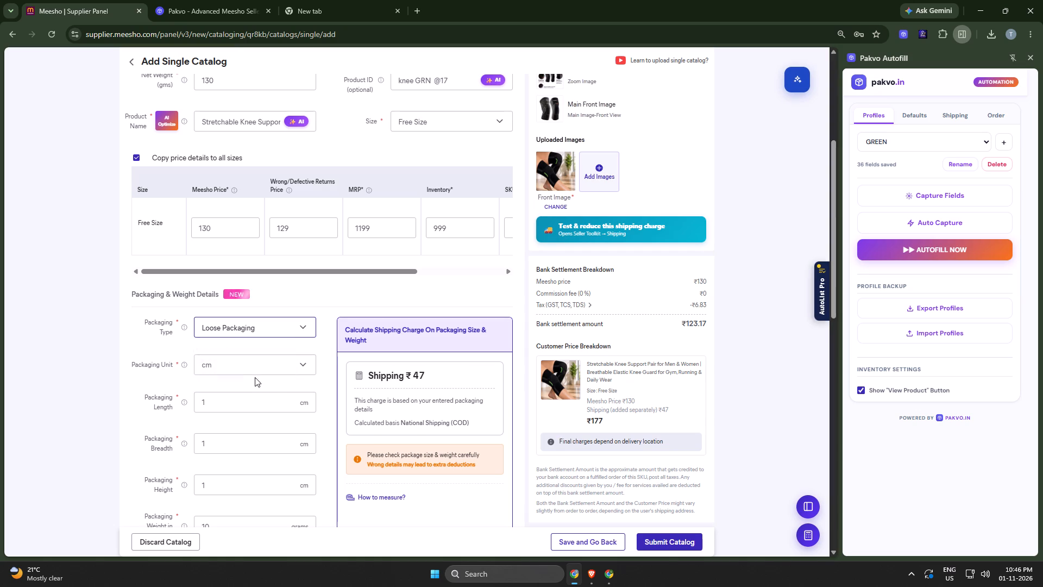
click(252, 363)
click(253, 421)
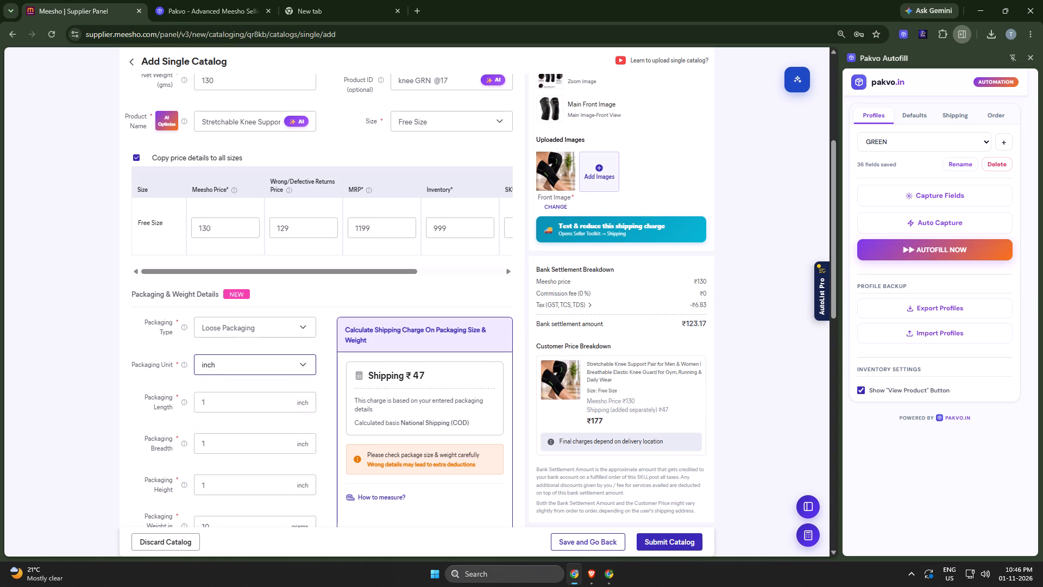
Rerun the autofill with the GREEN profile to restore the catalog's packaging dimensions and weight.
click(960, 248)
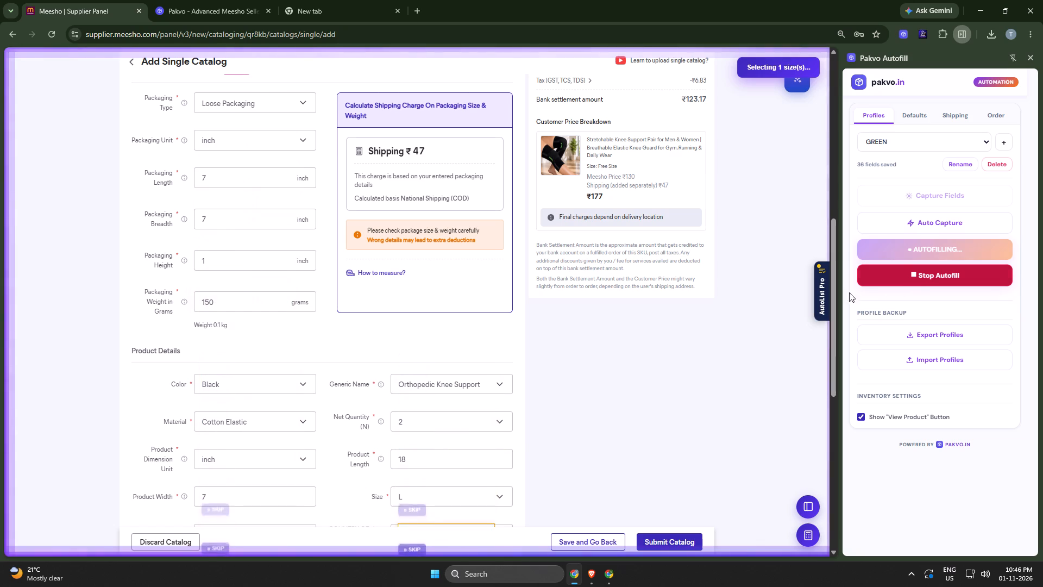
scroll(559, 398, down, 3)
scroll(578, 405, up, 6)
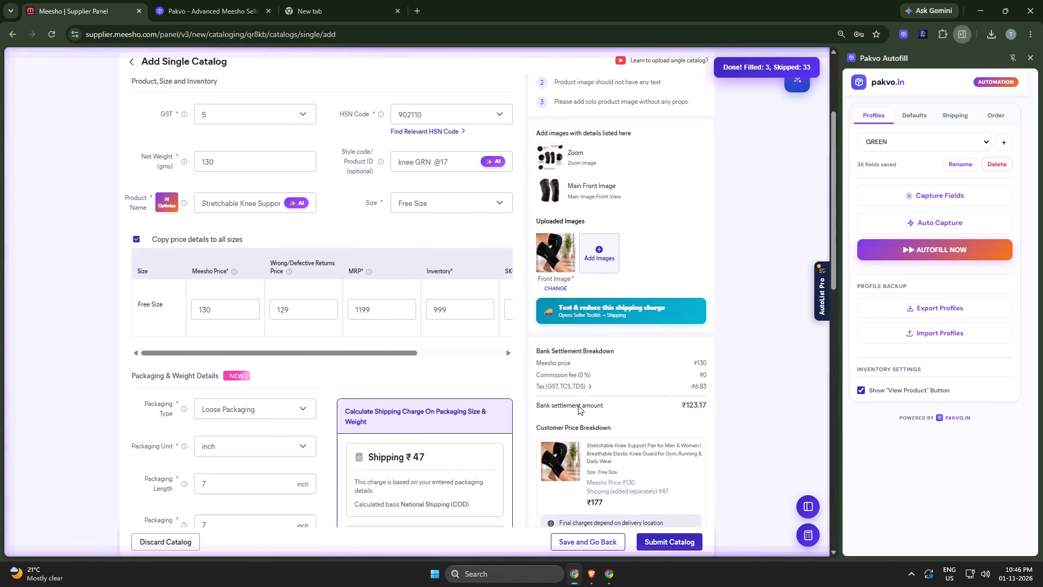
double_click(459, 177)
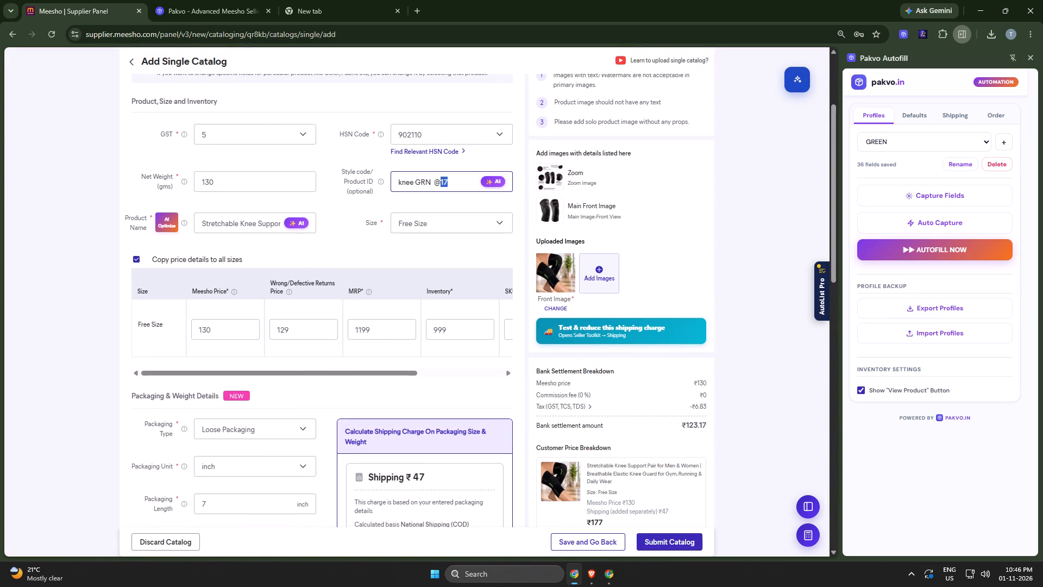
key(BackSpace)
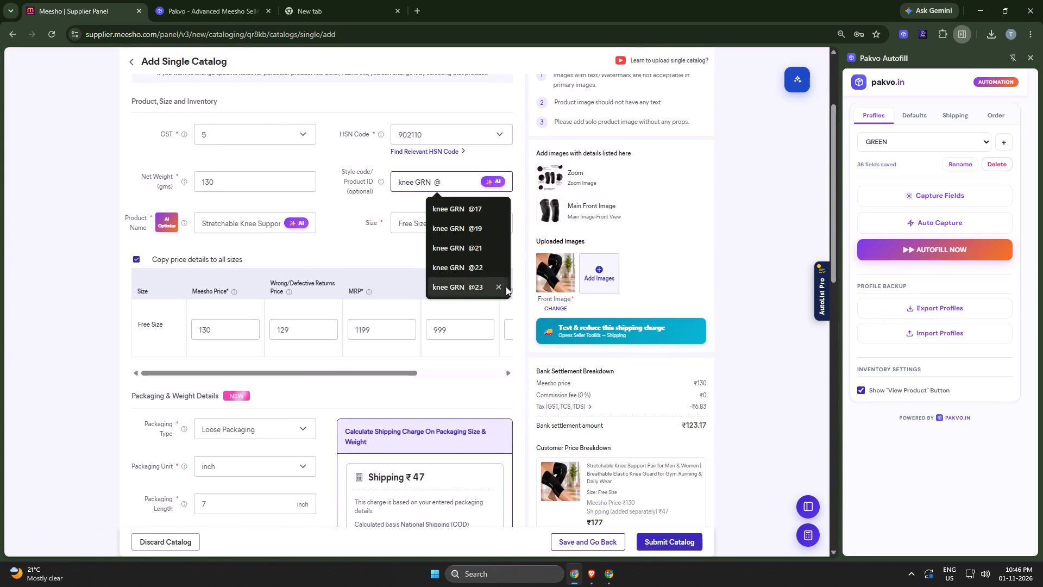
triple_click(498, 205)
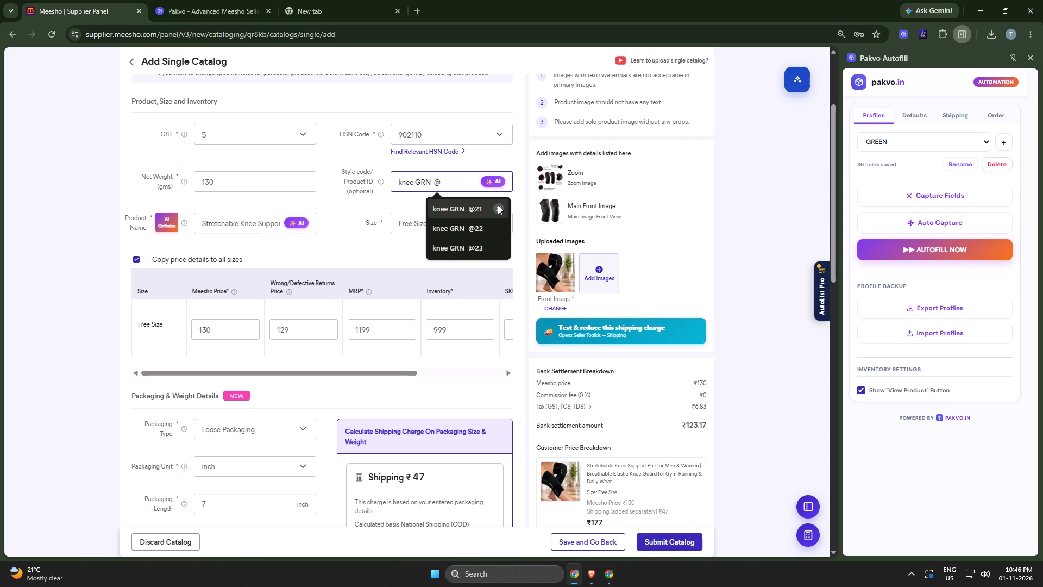
click(498, 205)
click(455, 179)
text(24)
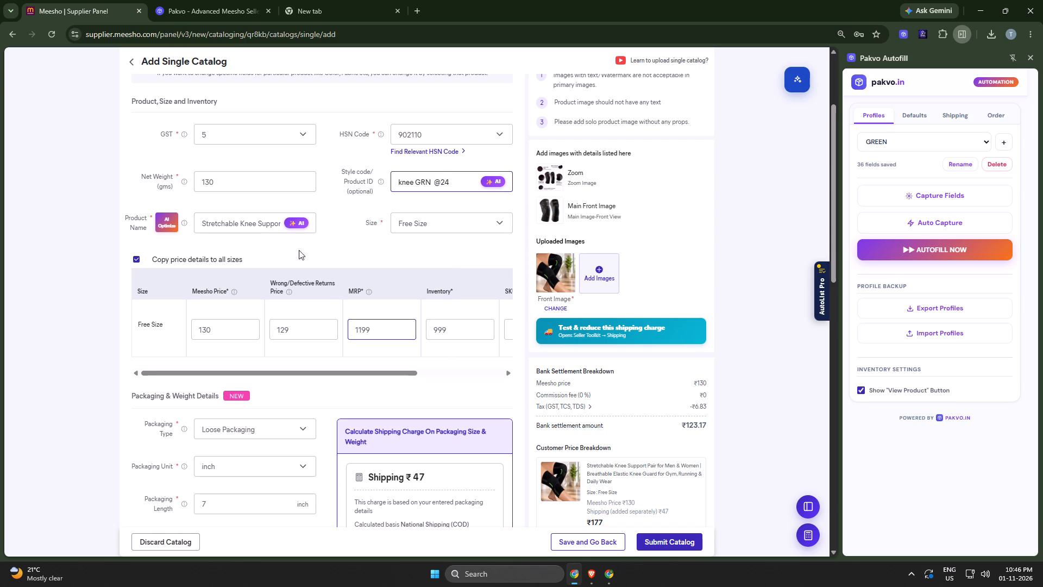
Improve the knee support's product name with the AI title generator.
click(300, 223)
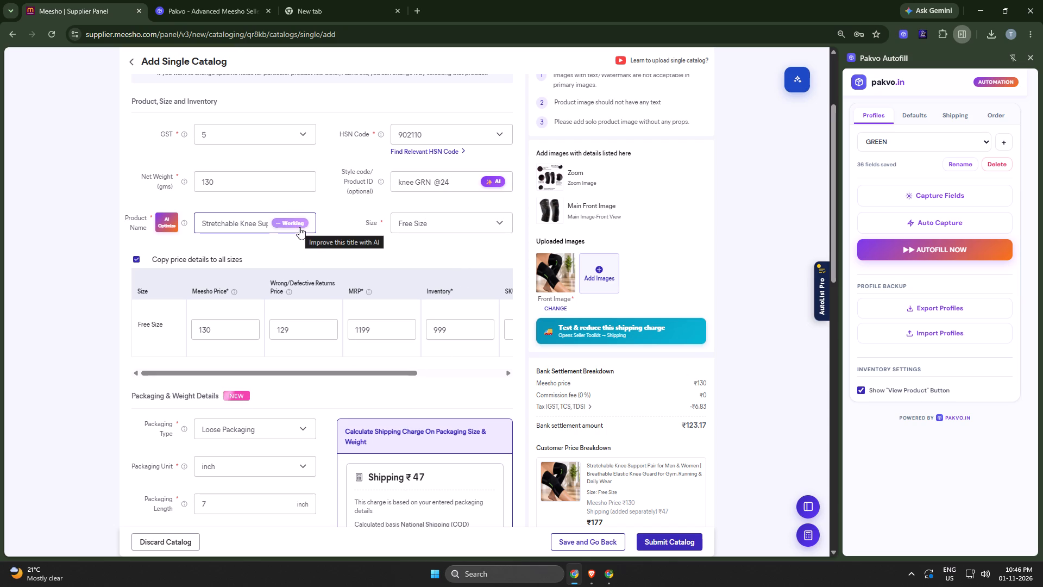
Read through the full AI-improved product name to its end.
click(267, 222)
key(Right)
key(Right)
key(Right)
key(Right)
key(Right)
key(Right)
key(Right)
key(Right)
key(Right)
key(Right)
key(Right)
key(Right)
key(Right)
key(Right)
key(Right)
key(Right)
key(Right)
key(Right)
key(Right)
key(Right)
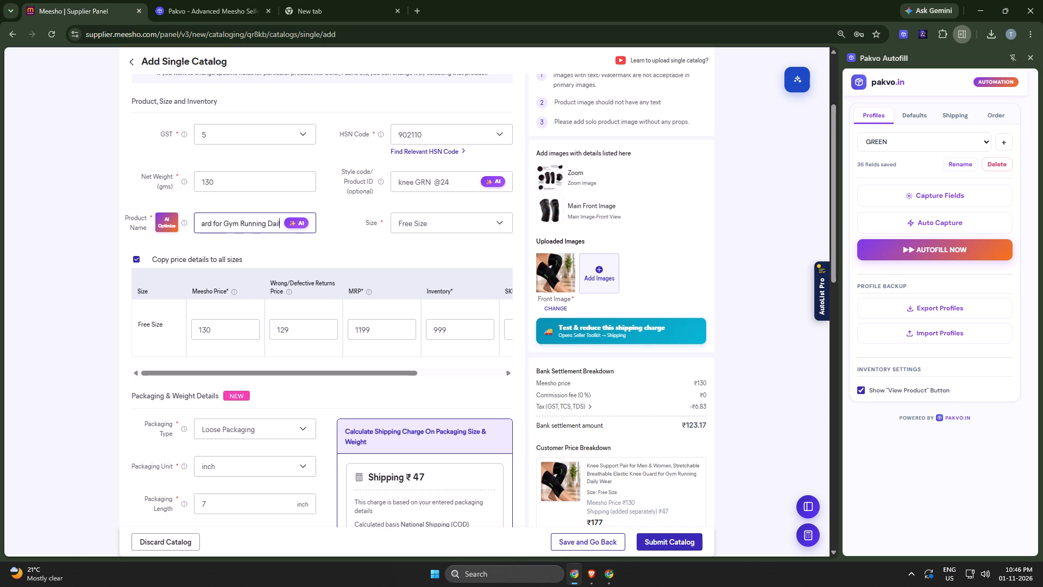
Submit the completed catalog for quality check and dismiss the visibility suggestions.
scroll(439, 359, down, 6)
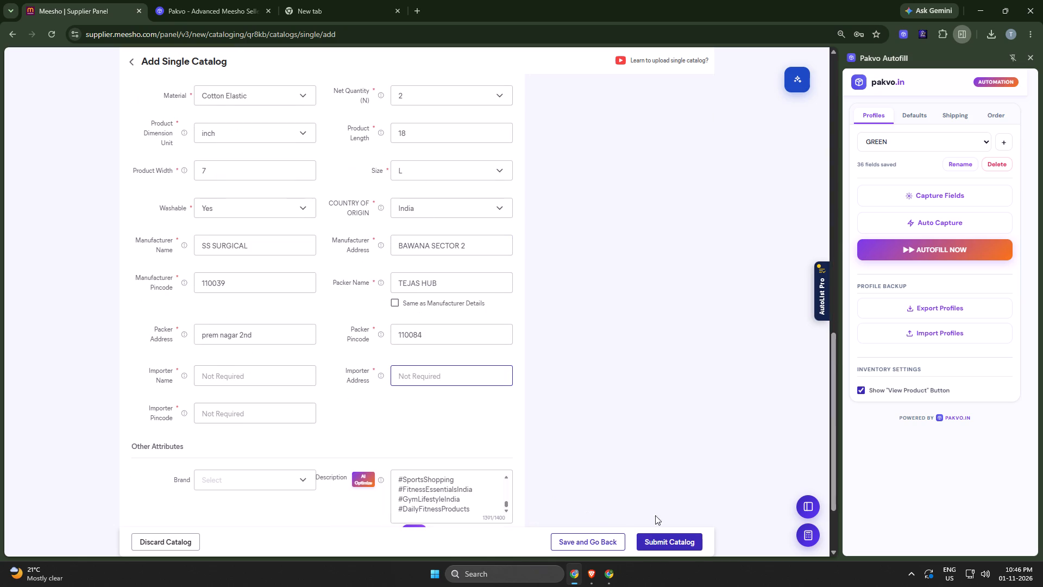
scroll(522, 477, down, 3)
click(655, 541)
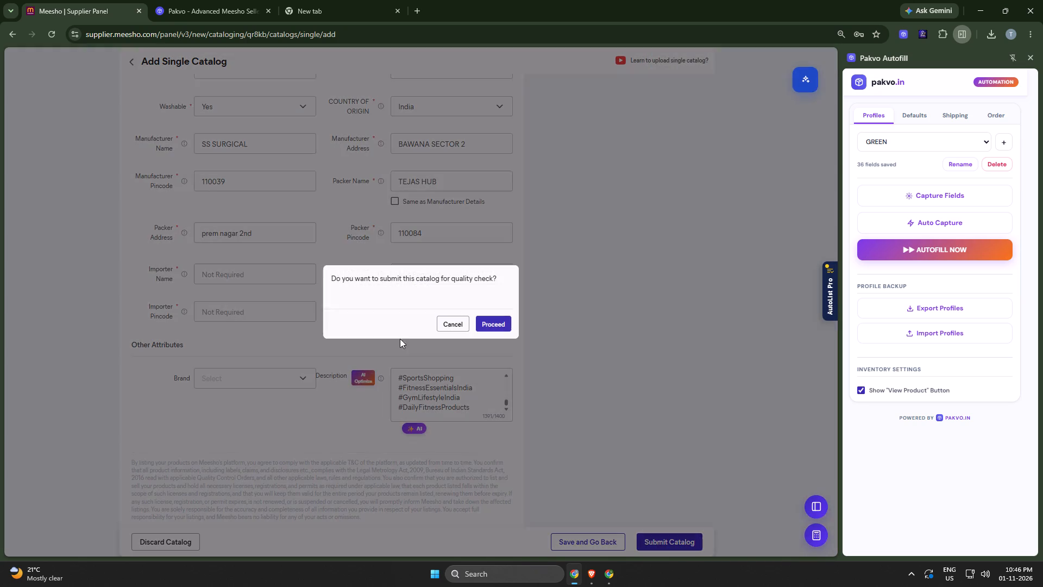
click(481, 326)
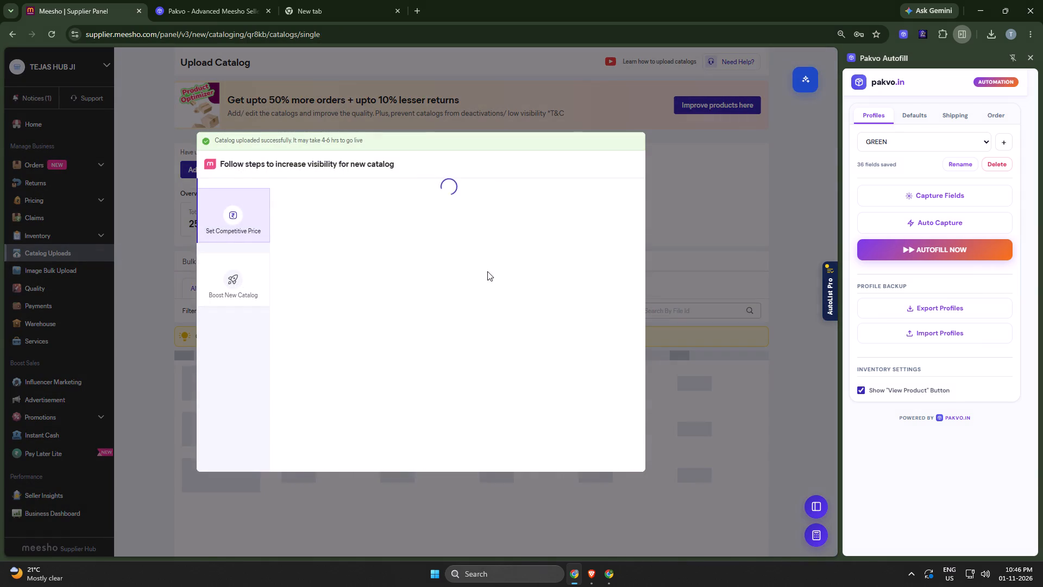
click(631, 164)
scroll(403, 360, down, 1)
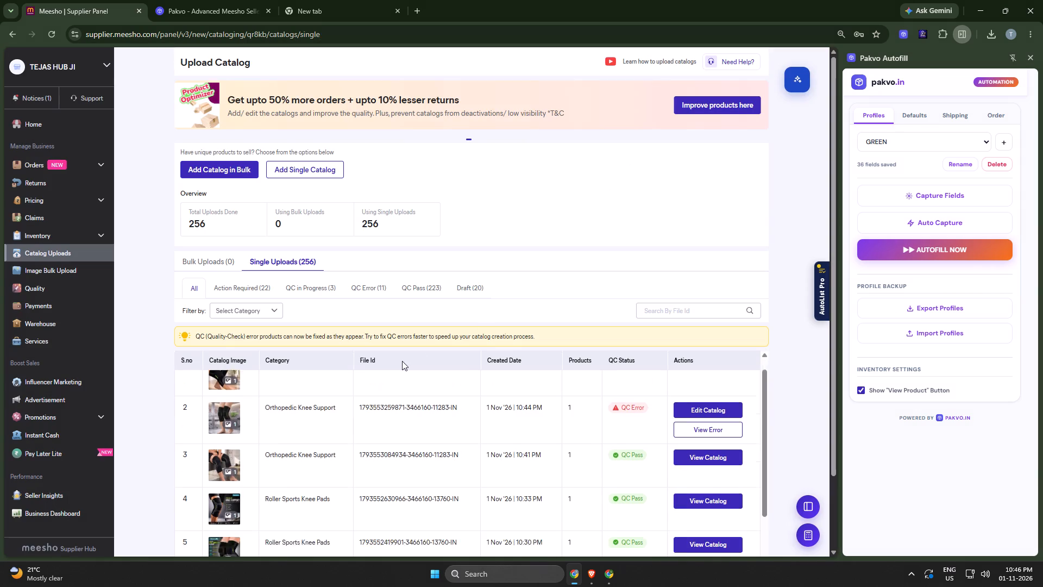
scroll(276, 403, up, 2)
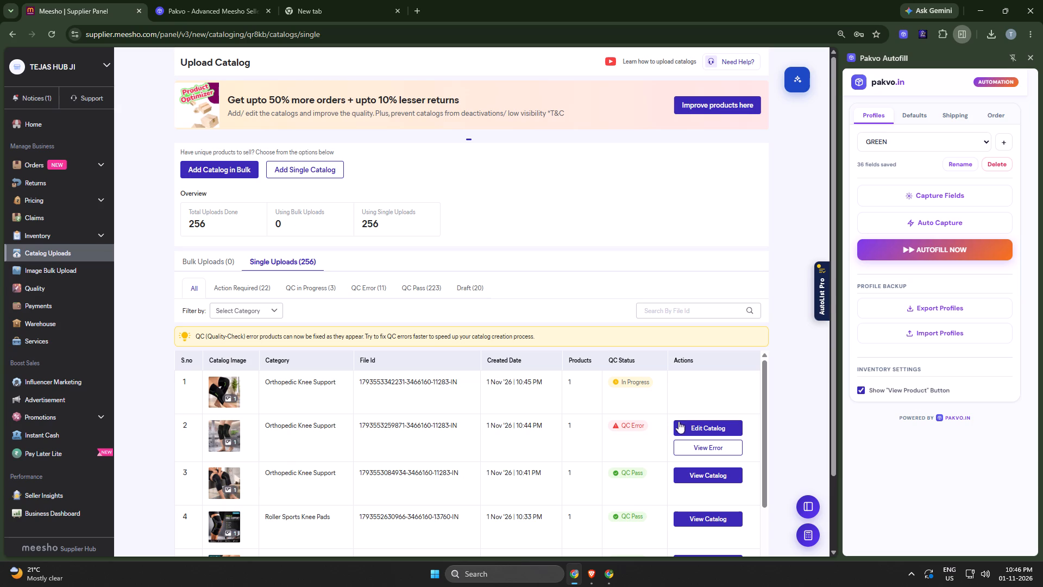
click(693, 424)
double_click(455, 310)
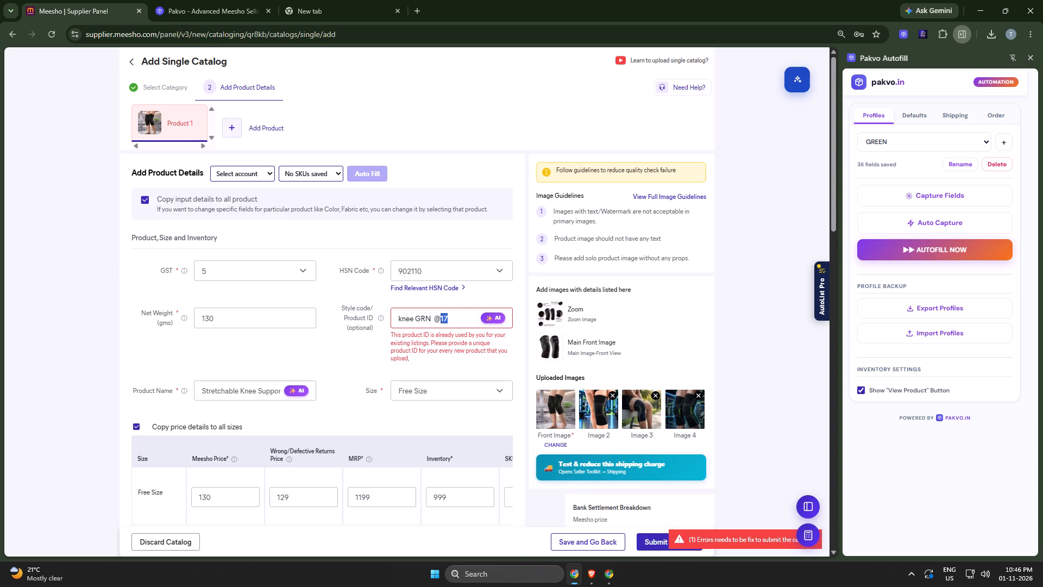
key(BackSpace)
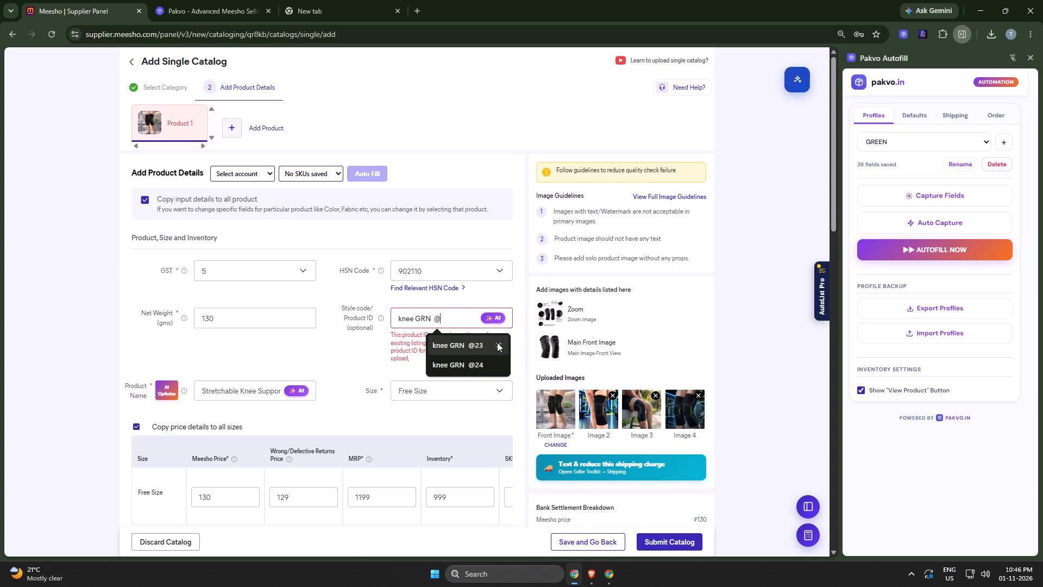
click(497, 342)
text(25)
scroll(458, 395, down, 2)
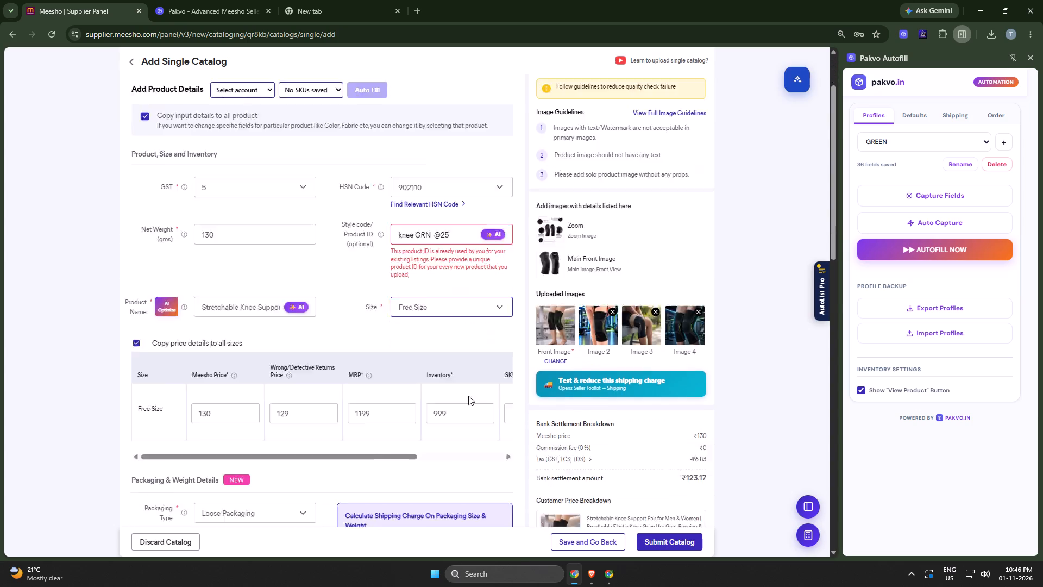
Resubmit the corrected catalog for quality check, skipping the recommended price and the boost suggestions.
click(655, 543)
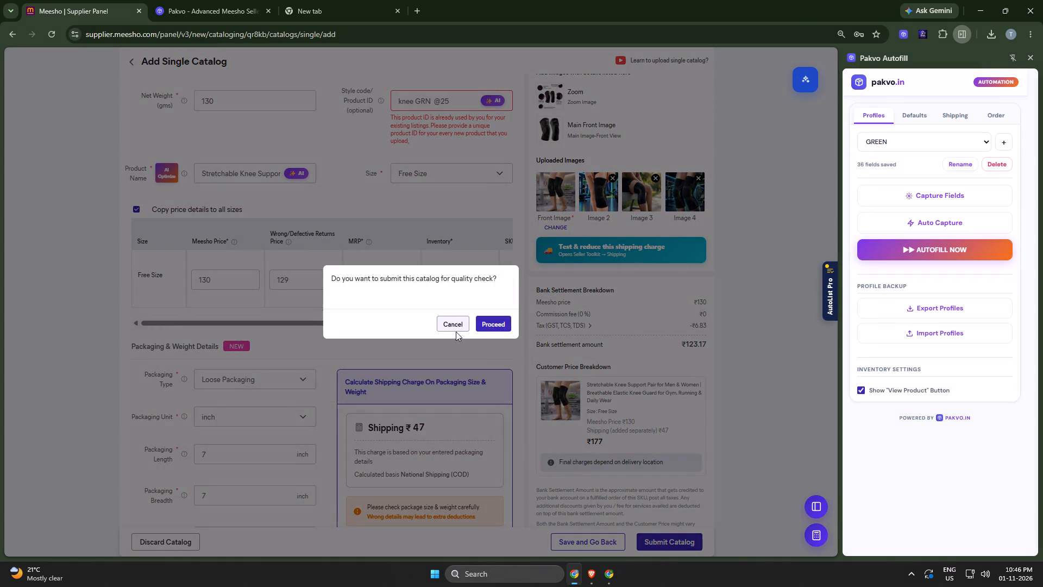
click(489, 322)
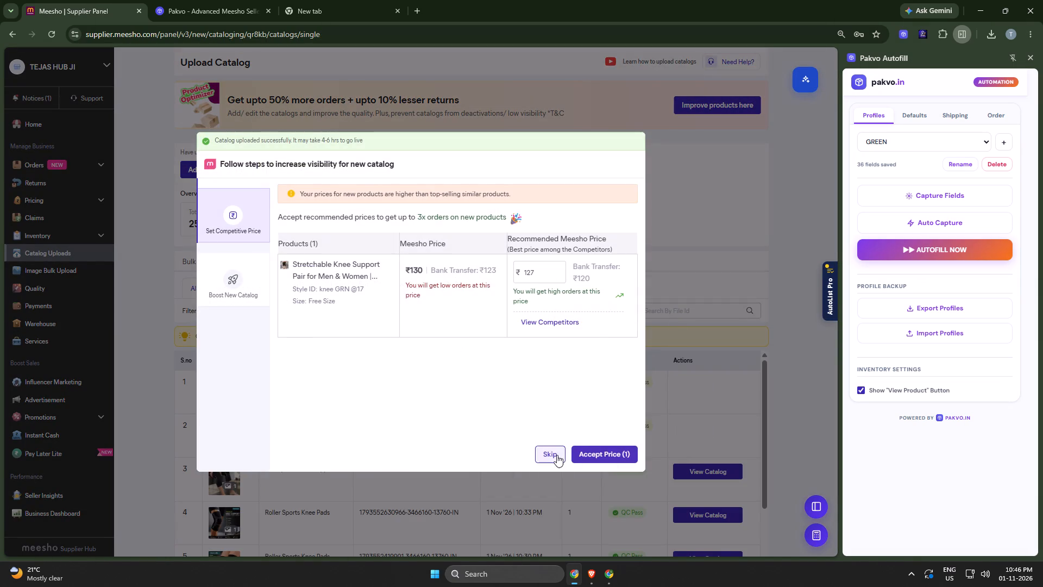
click(557, 455)
click(636, 157)
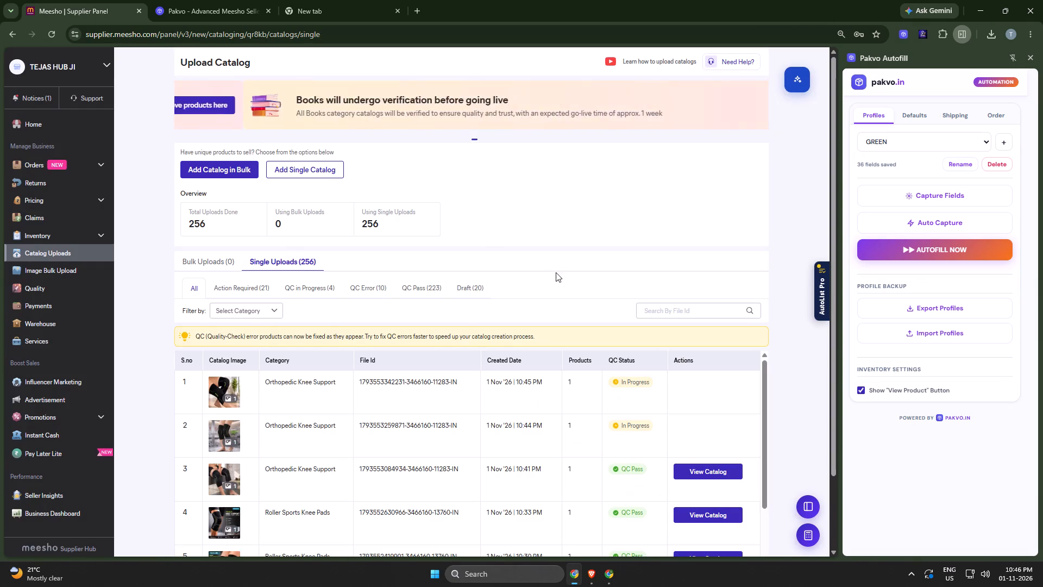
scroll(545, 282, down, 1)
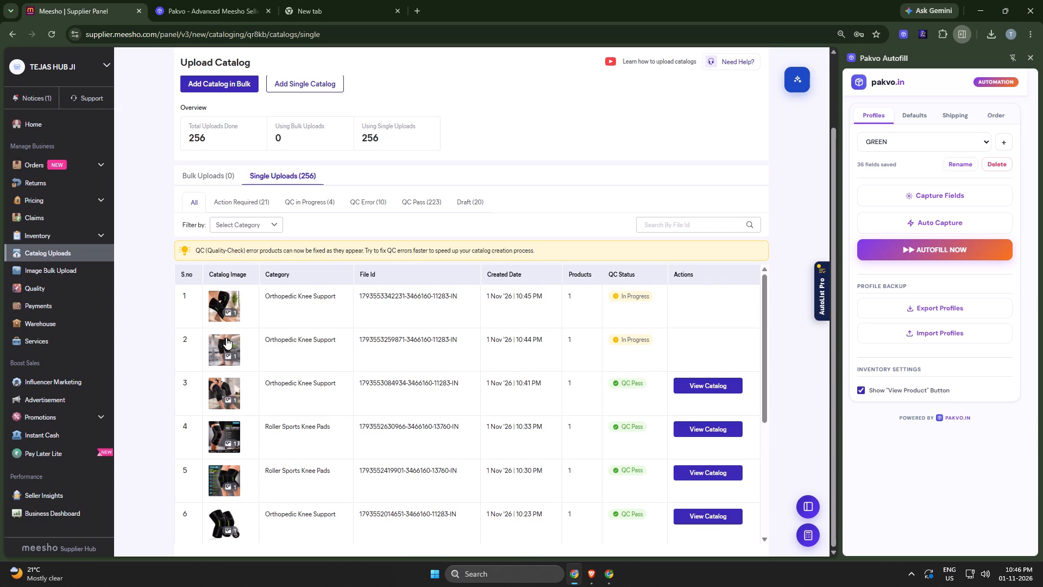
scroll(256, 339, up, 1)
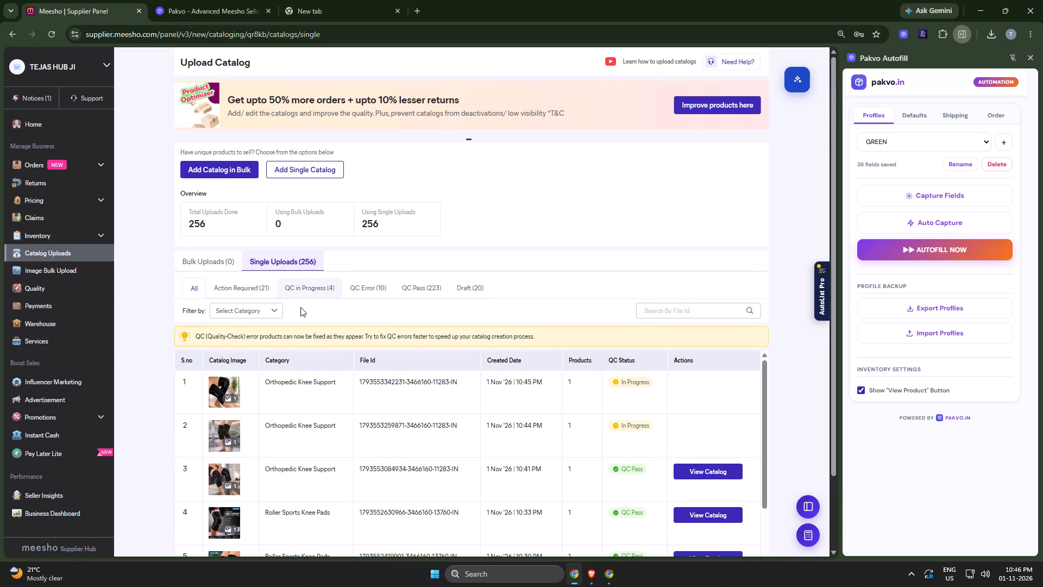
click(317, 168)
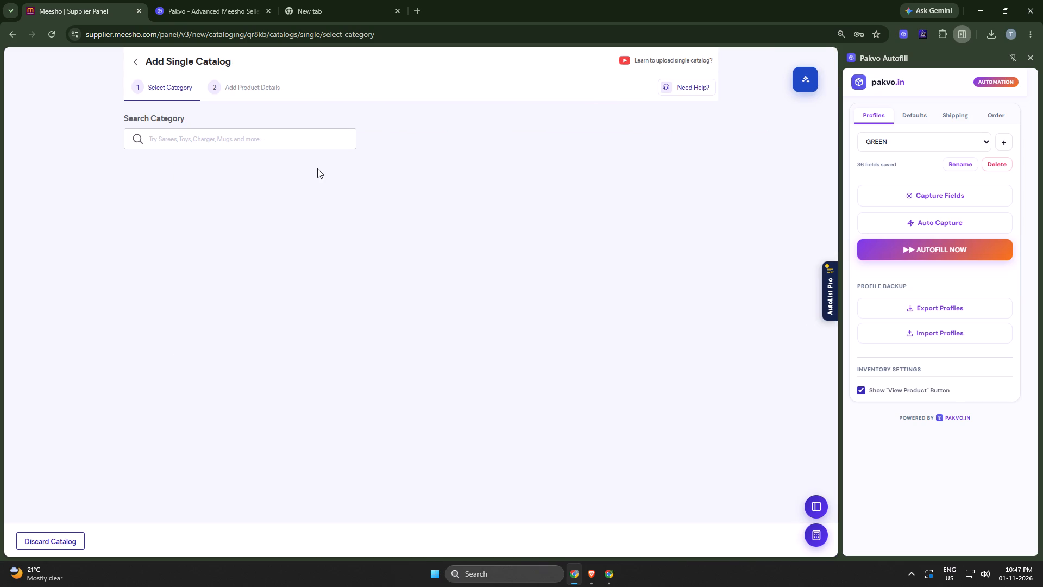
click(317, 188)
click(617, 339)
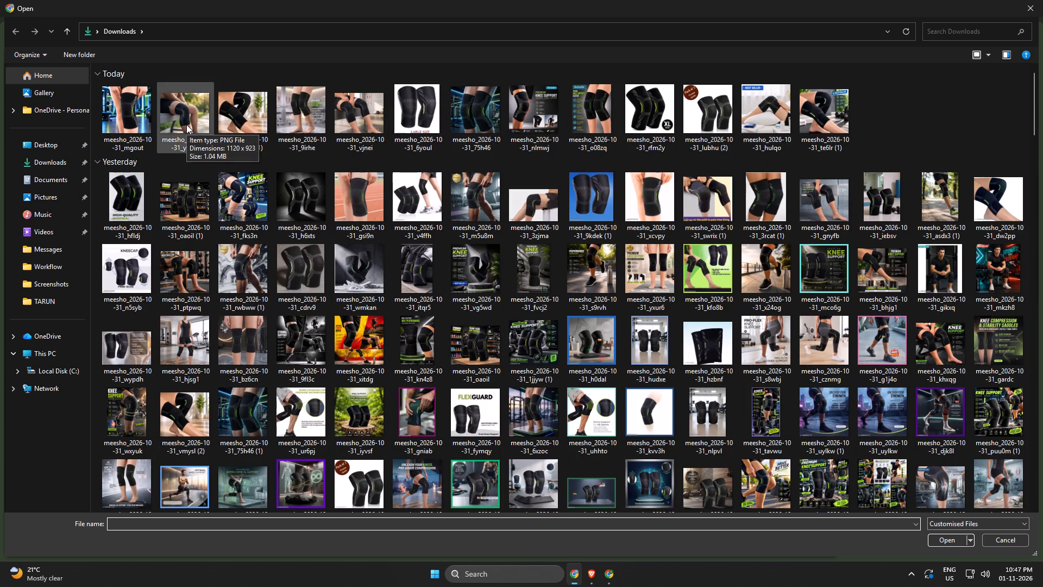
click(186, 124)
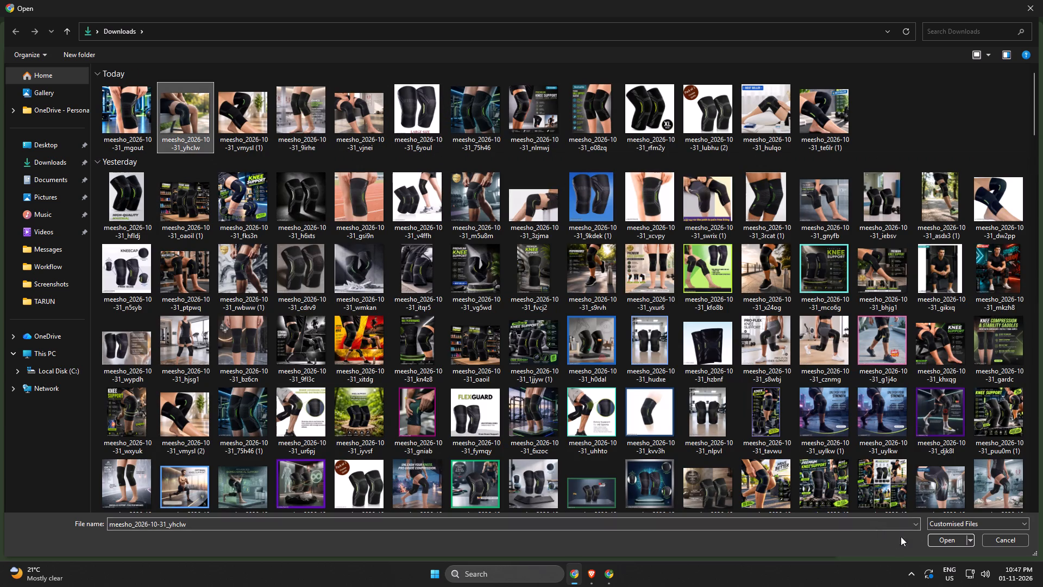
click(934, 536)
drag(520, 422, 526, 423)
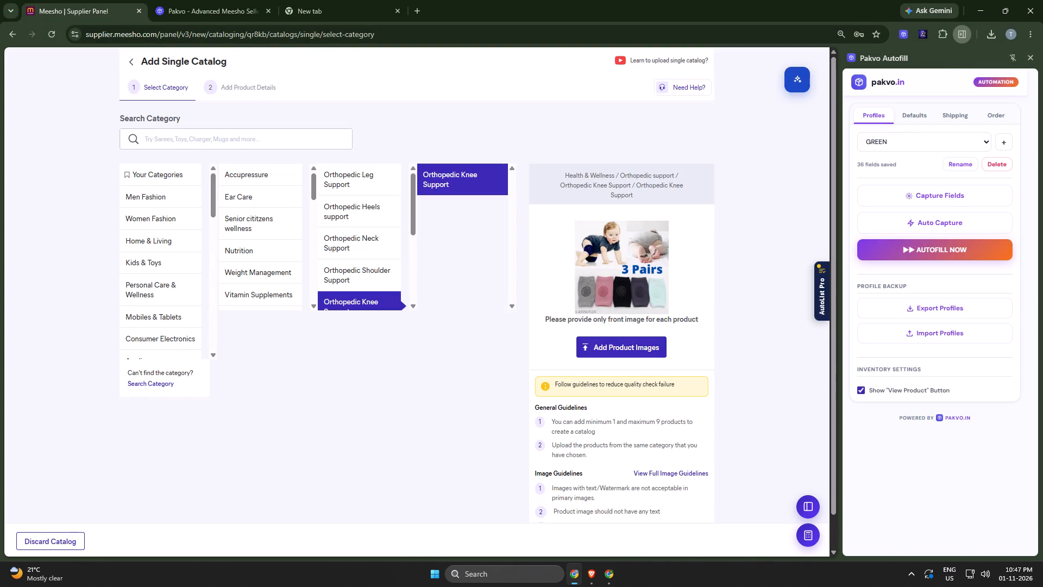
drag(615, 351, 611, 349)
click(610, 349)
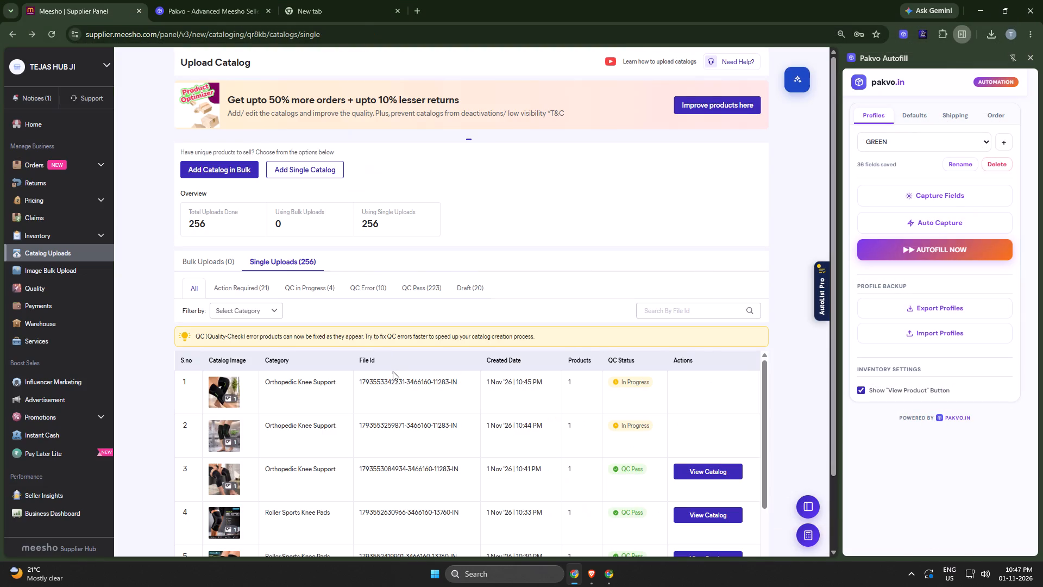
Start a single catalog in Orthopedic Knee Support with meesho_2026-10-31_yhclw as the front image and continue to the product details.
scroll(393, 371, down, 1)
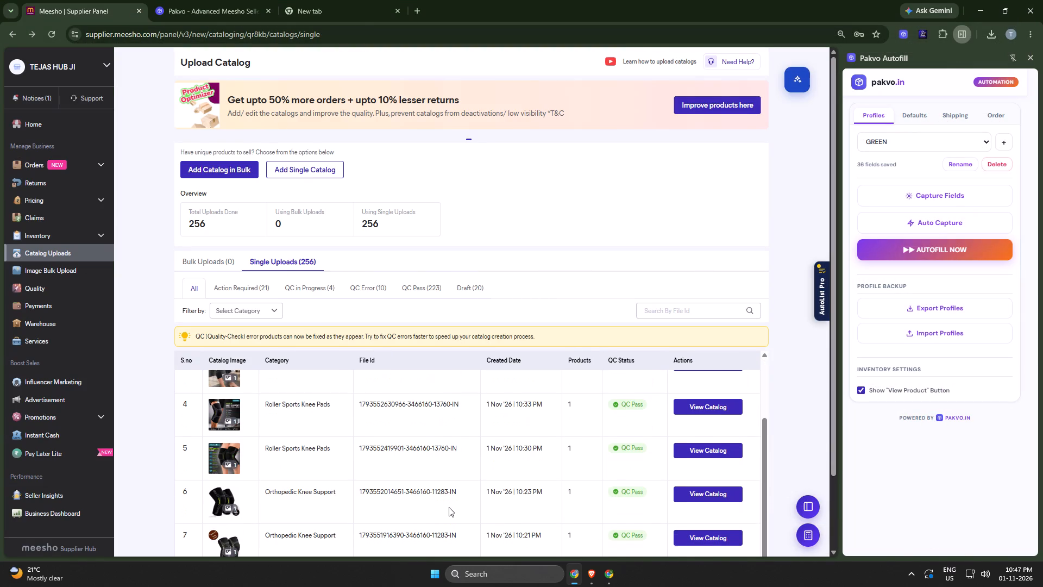
scroll(449, 507, up, 1)
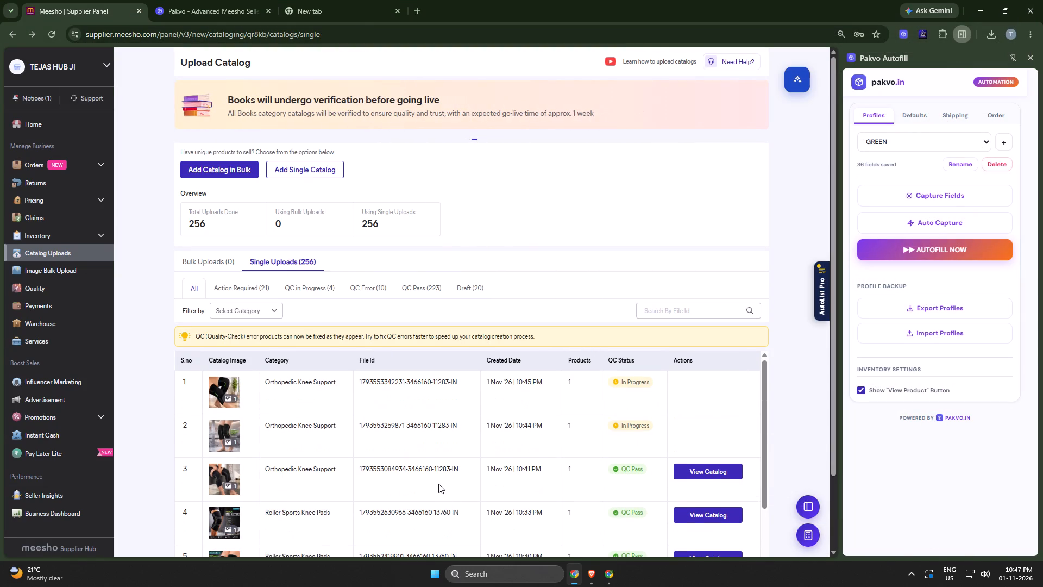
click(289, 171)
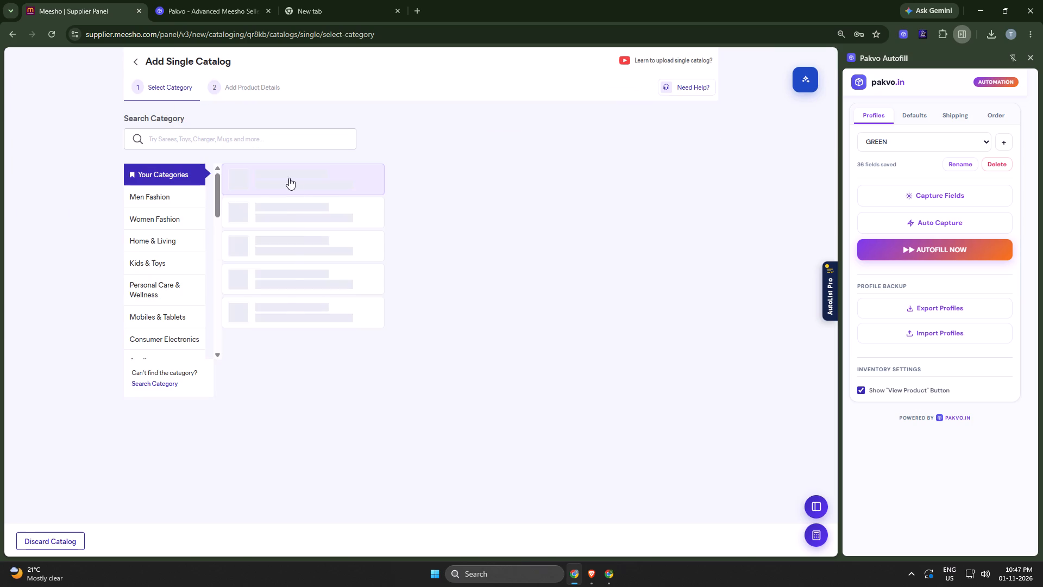
click(303, 185)
click(630, 342)
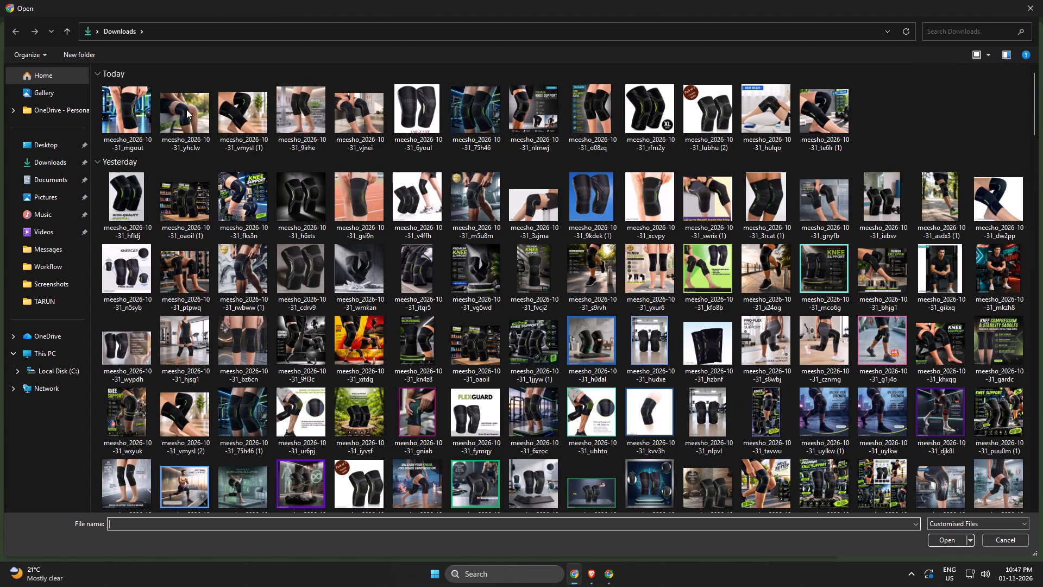
click(186, 109)
click(945, 547)
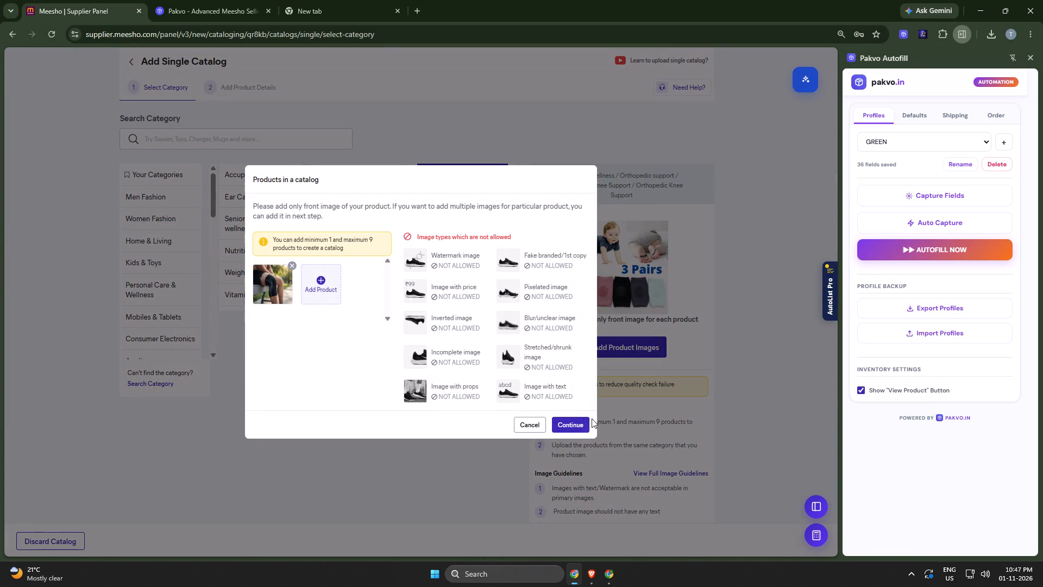
click(585, 417)
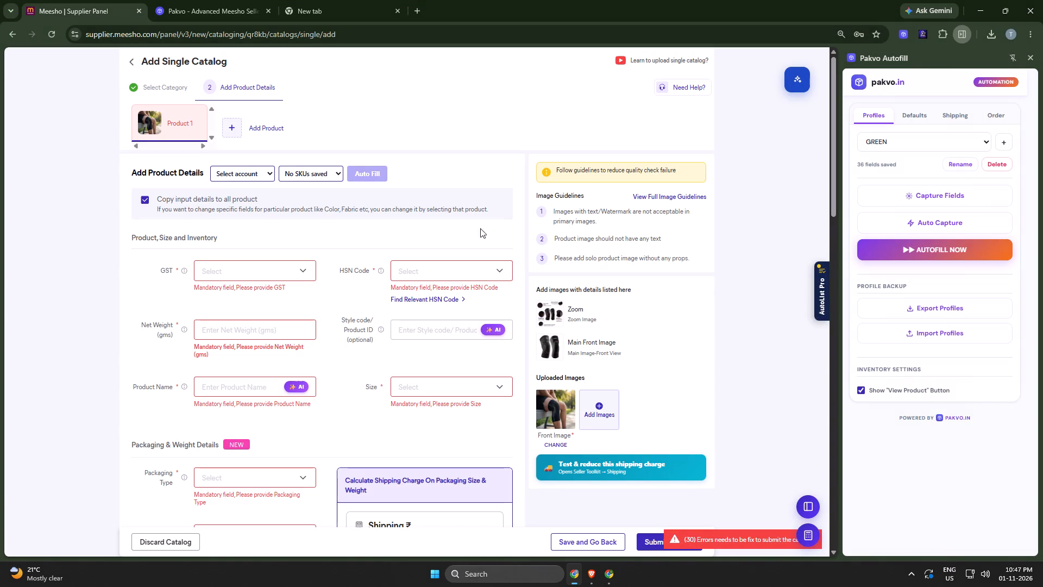
Autofill the catalog's product details with the GREEN profile.
click(273, 270)
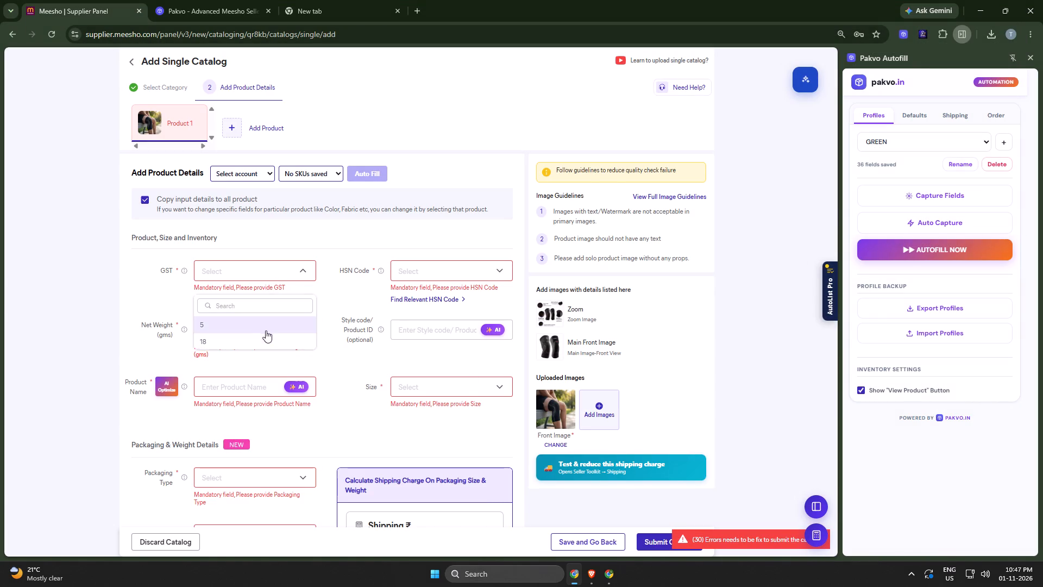
click(912, 259)
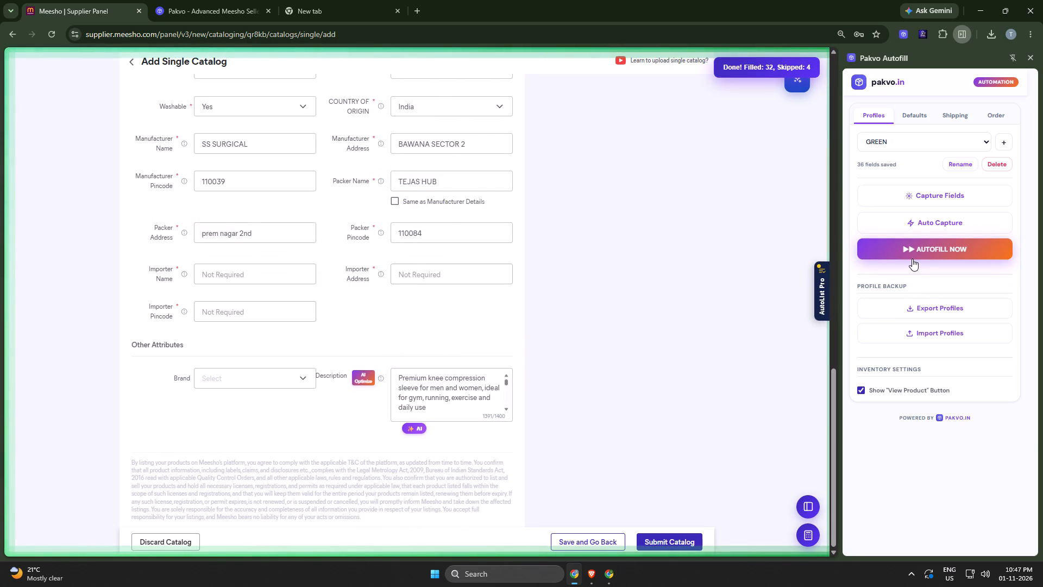
Improve the autofilled product name with the AI title generator.
scroll(643, 350, up, 4)
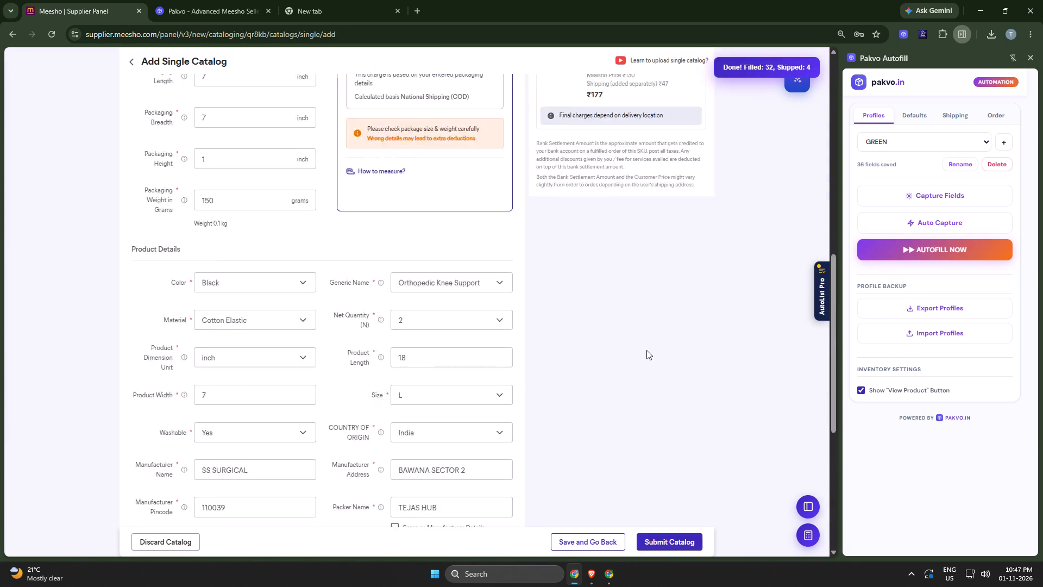
scroll(646, 350, up, 1)
scroll(315, 295, up, 1)
click(296, 118)
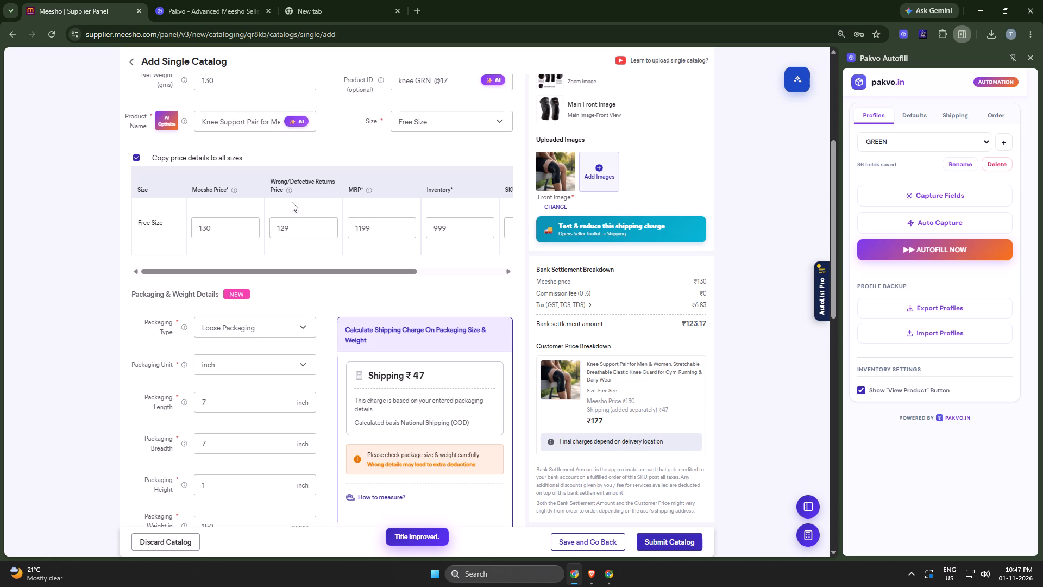
Read the AI-improved product name through to its end.
click(250, 124)
key(Right)
key(Right)
key(Right)
key(Right)
key(Right)
key(Right)
key(Right)
key(Right)
key(Right)
key(Right)
key(Right)
key(Right)
key(Right)
key(Right)
key(Right)
key(Right)
key(Right)
key(Right)
key(Right)
key(Right)
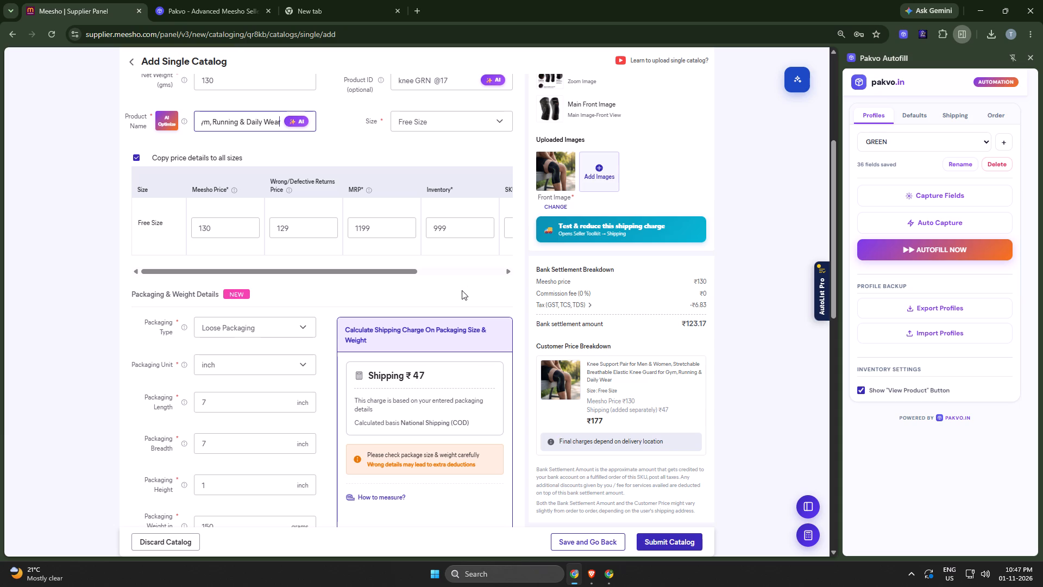
Set the Free Size MRP to 999.
click(362, 229)
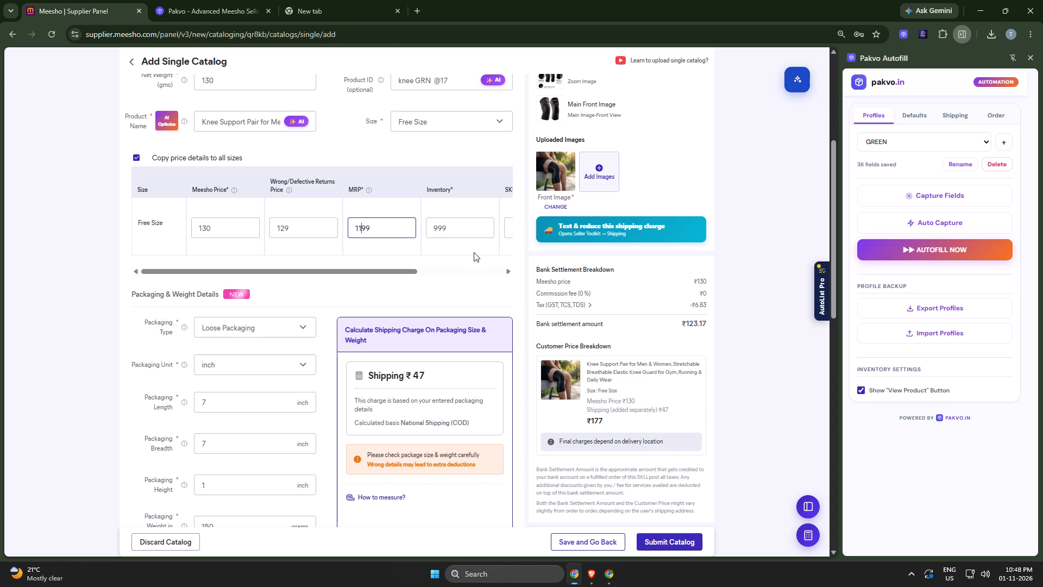
key(BackSpace)
key(BackSpace)
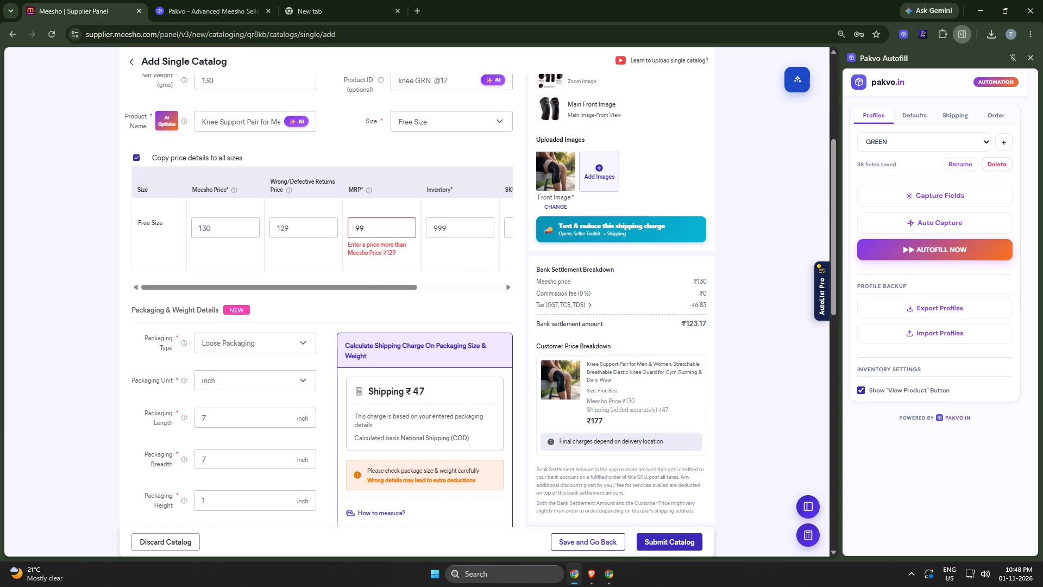
key(9)
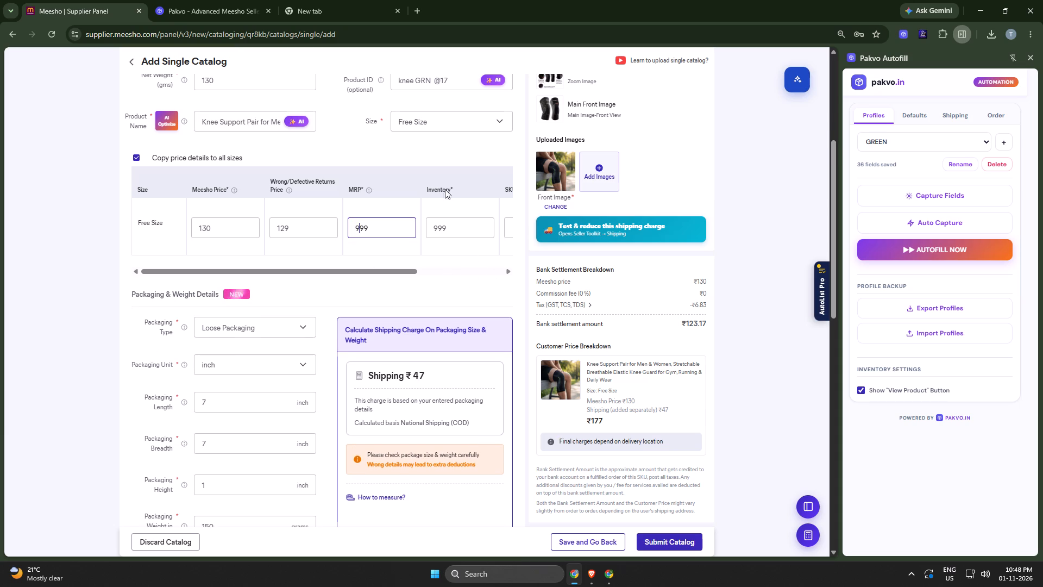
scroll(417, 275, down, 1)
scroll(416, 274, up, 2)
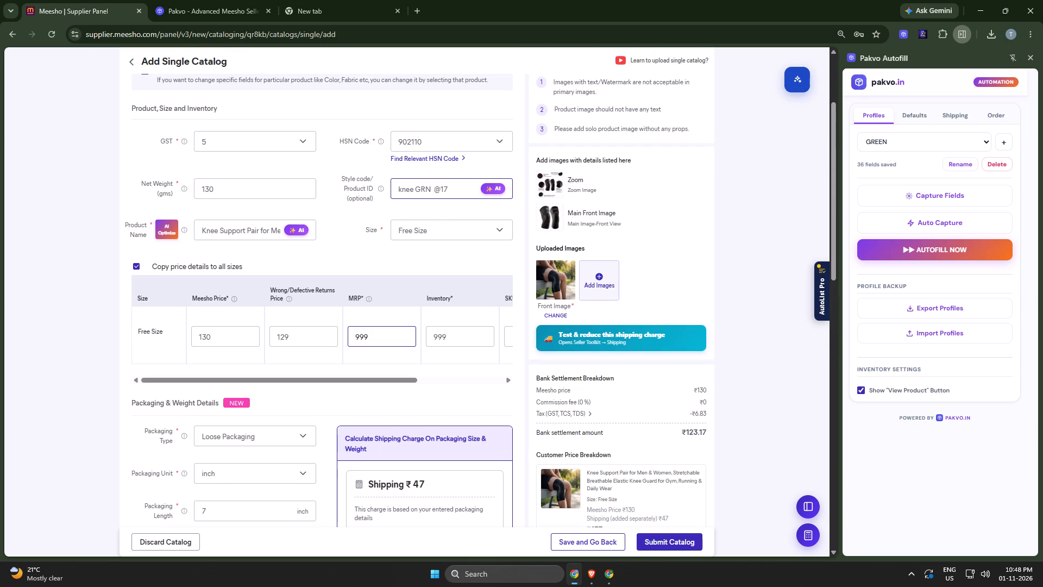
double_click(458, 191)
key(BackSpace)
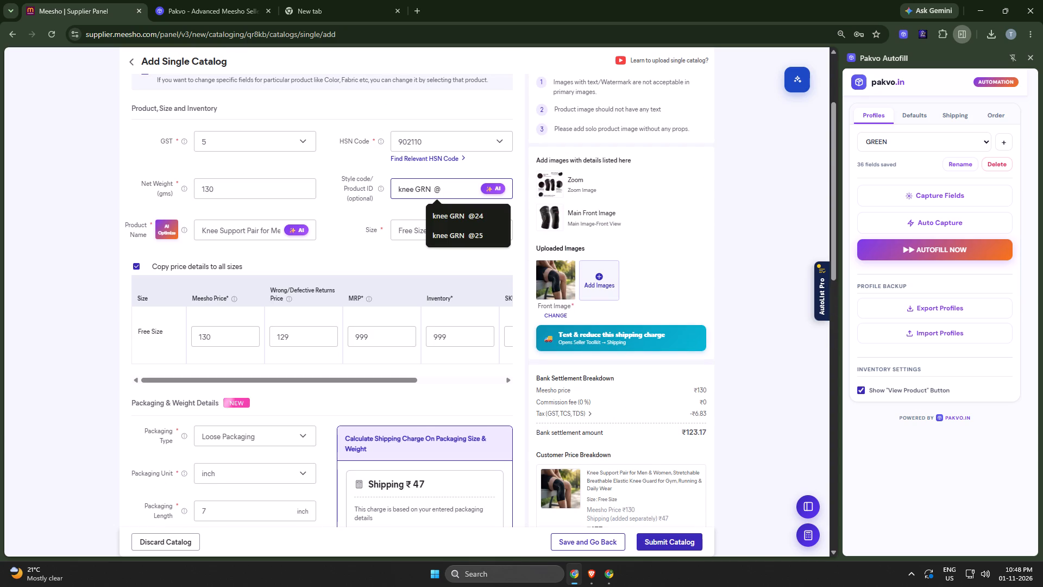
text(26)
Add the images meesho_2026-10-31_9irhe, meesho_2026-10-31_vjnei and meesho_2026-10-31_hulqo from Downloads to the catalog.
scroll(433, 229, down, 1)
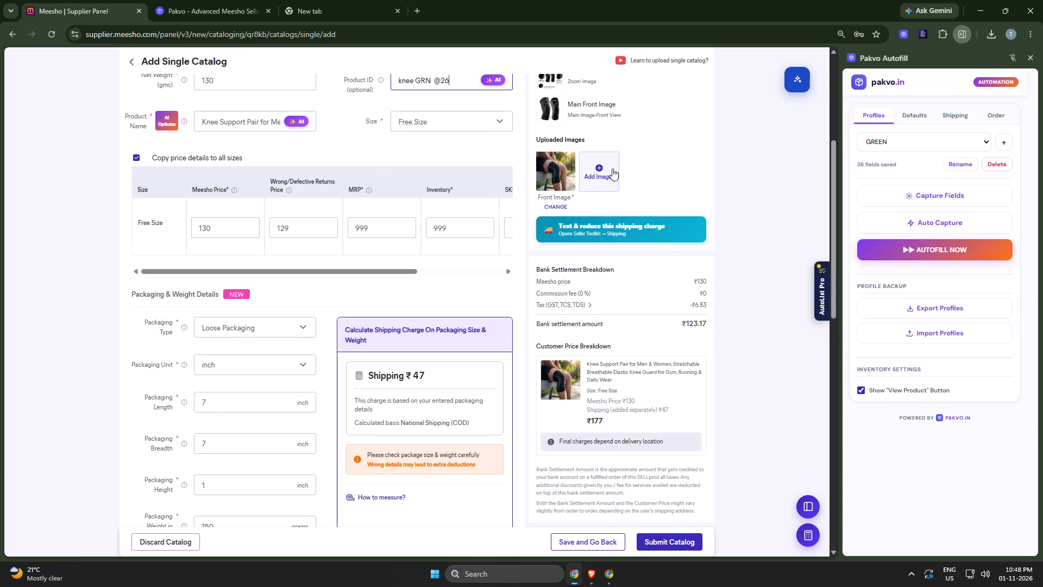
click(612, 168)
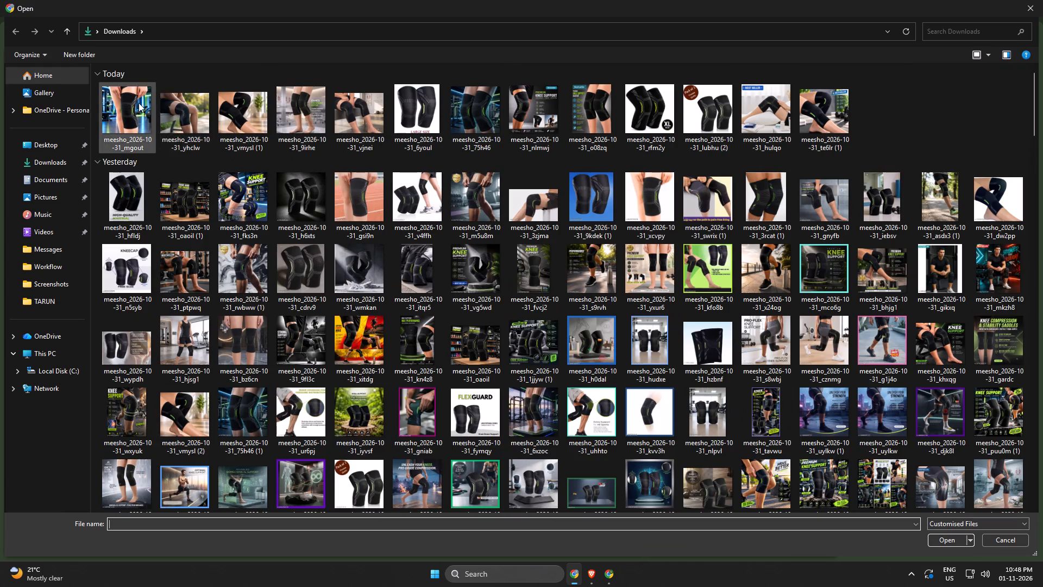
ctrl+click(307, 109)
ctrl+click(339, 109)
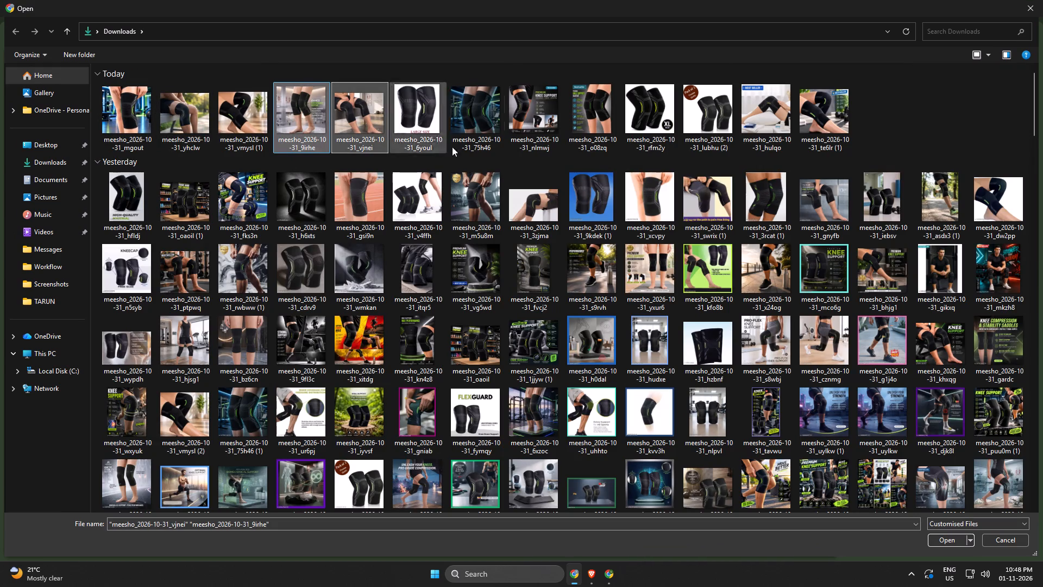
ctrl+click(770, 111)
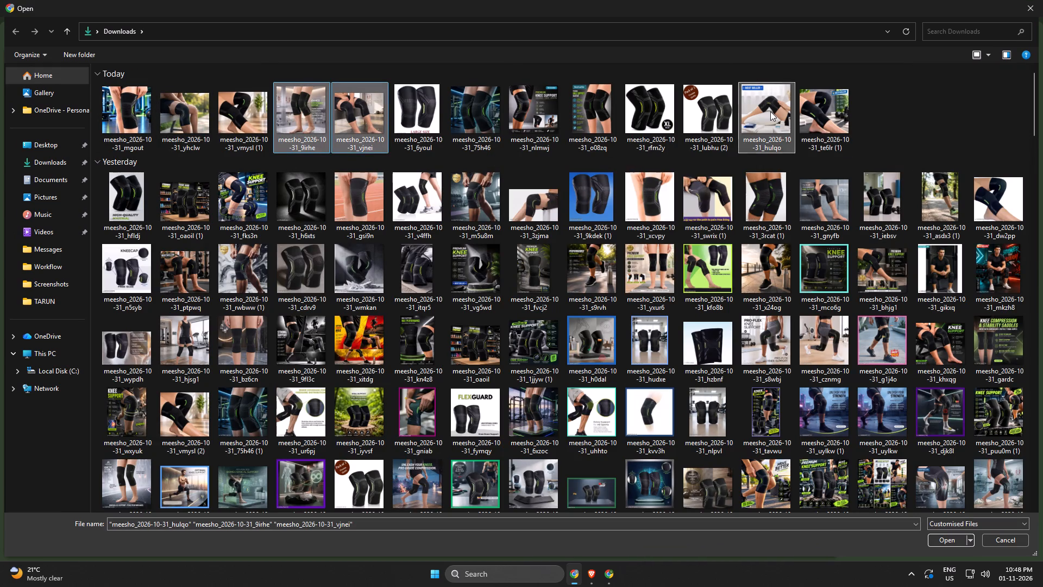
click(939, 533)
click(941, 535)
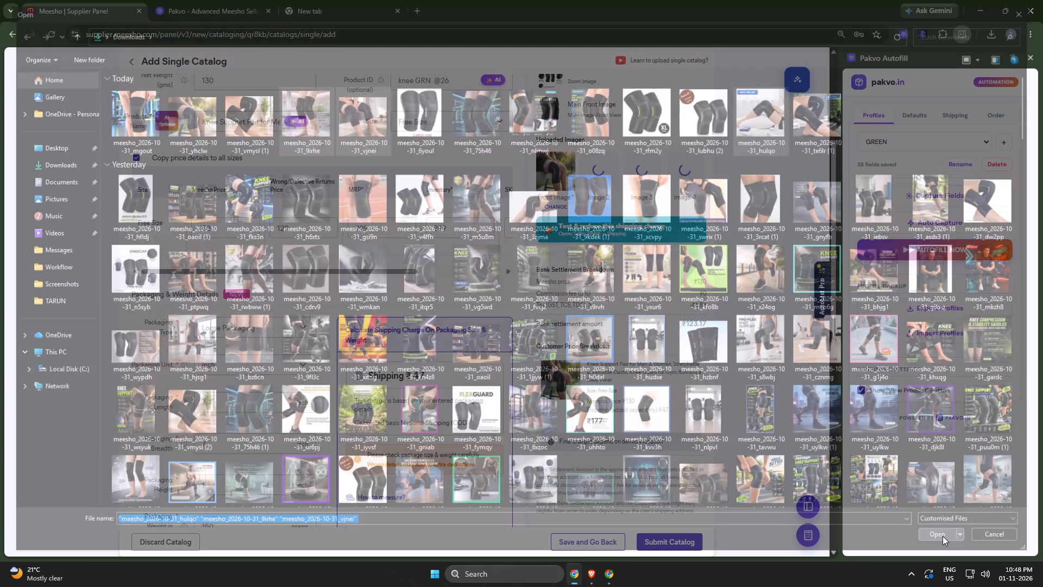
Submit the catalog for quality check, skipping the competitive price and ad campaign suggestions.
scroll(604, 429, down, 8)
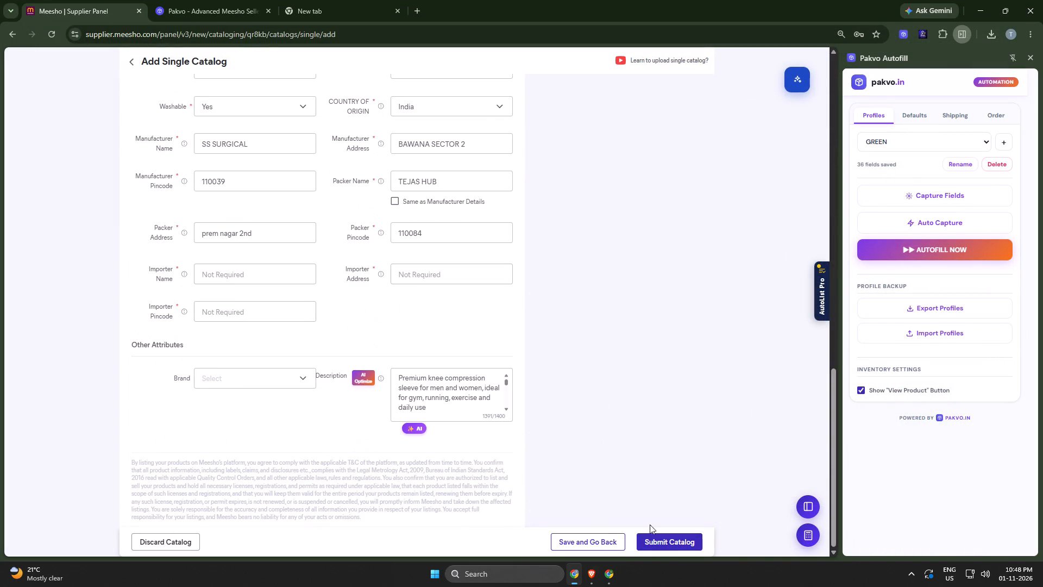
click(661, 547)
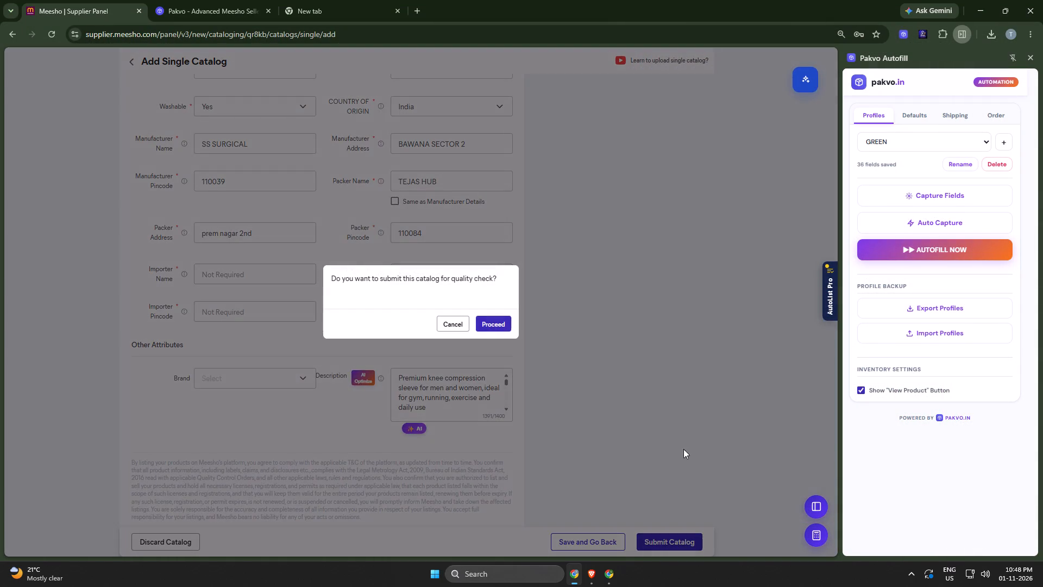
click(480, 323)
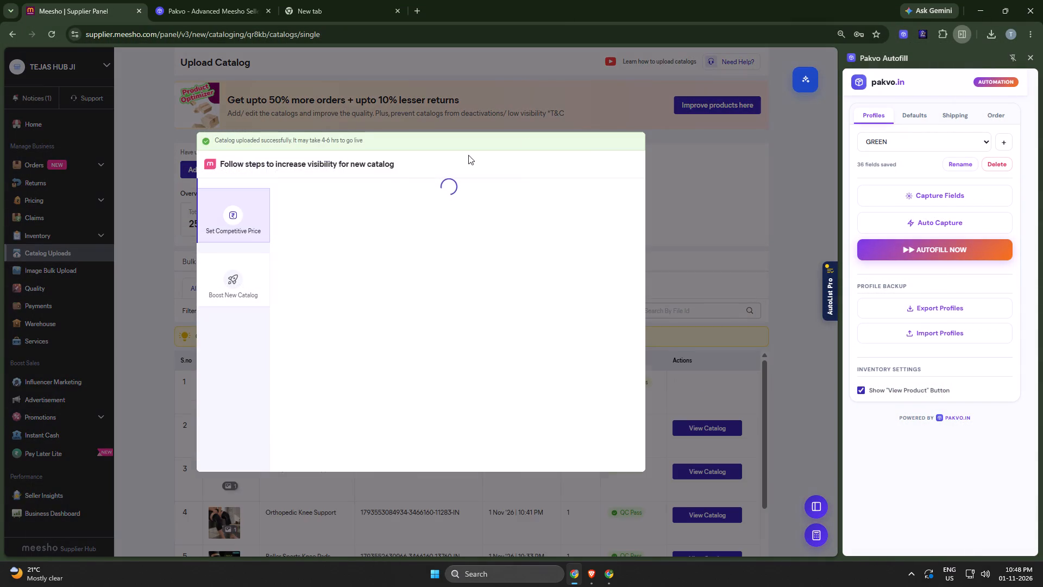
click(541, 459)
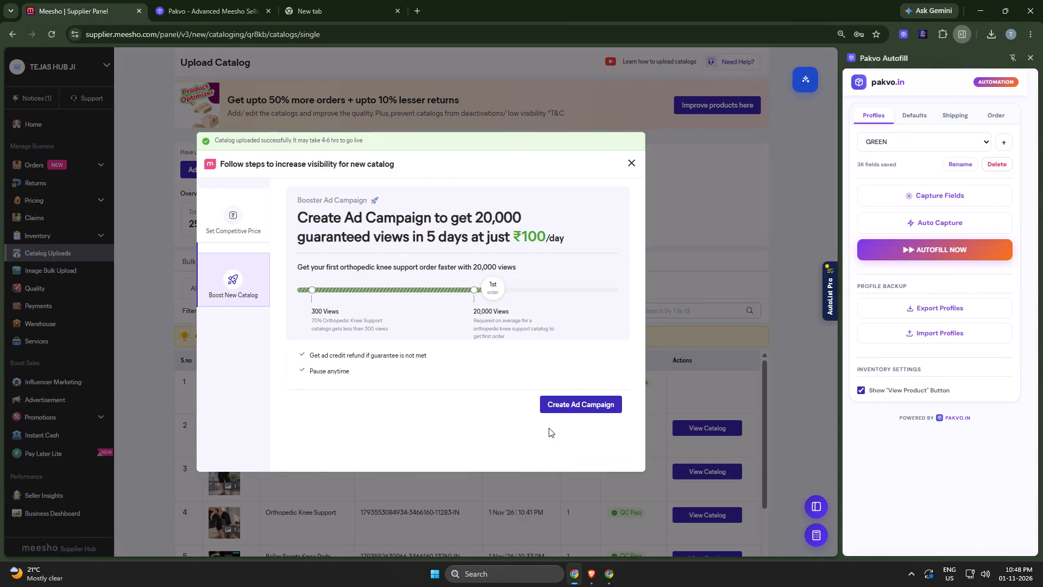
click(629, 162)
Look through the single uploads list, checking catalog images and QC statuses, and reload the page.
scroll(429, 366, down, 3)
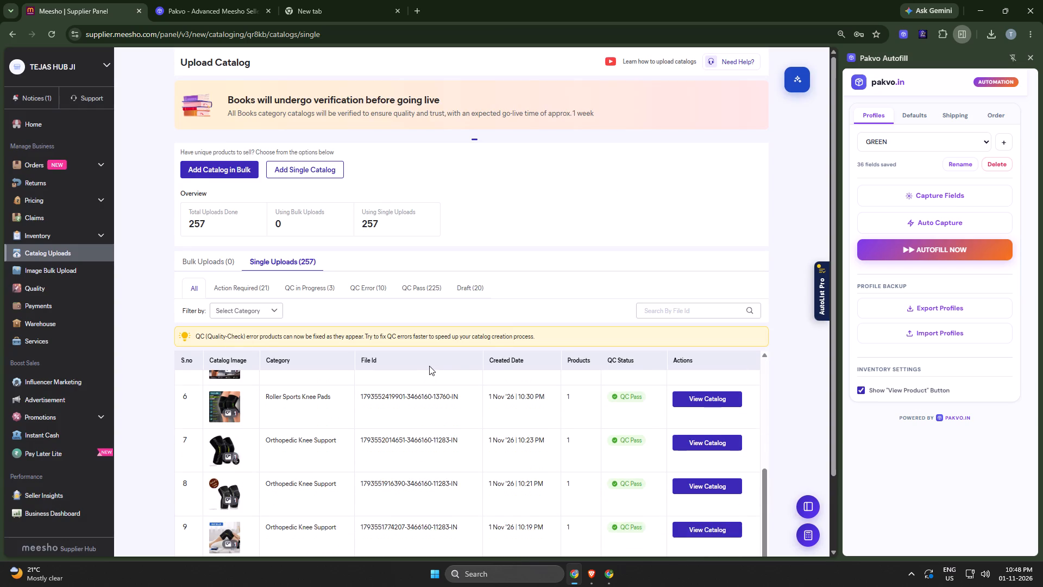
scroll(429, 365, down, 2)
scroll(476, 207, down, 1)
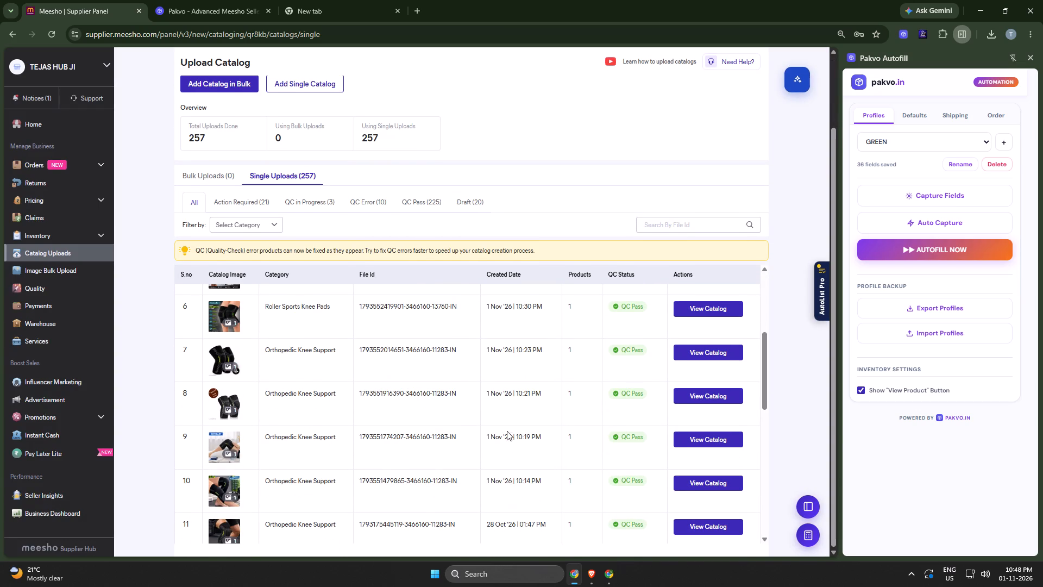
scroll(500, 513, up, 1)
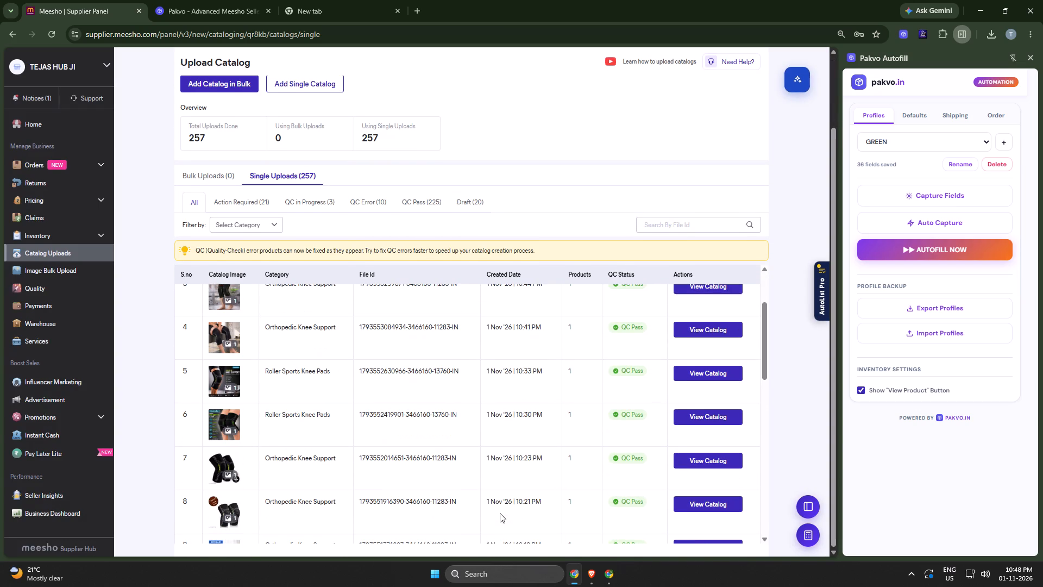
scroll(424, 516, down, 1)
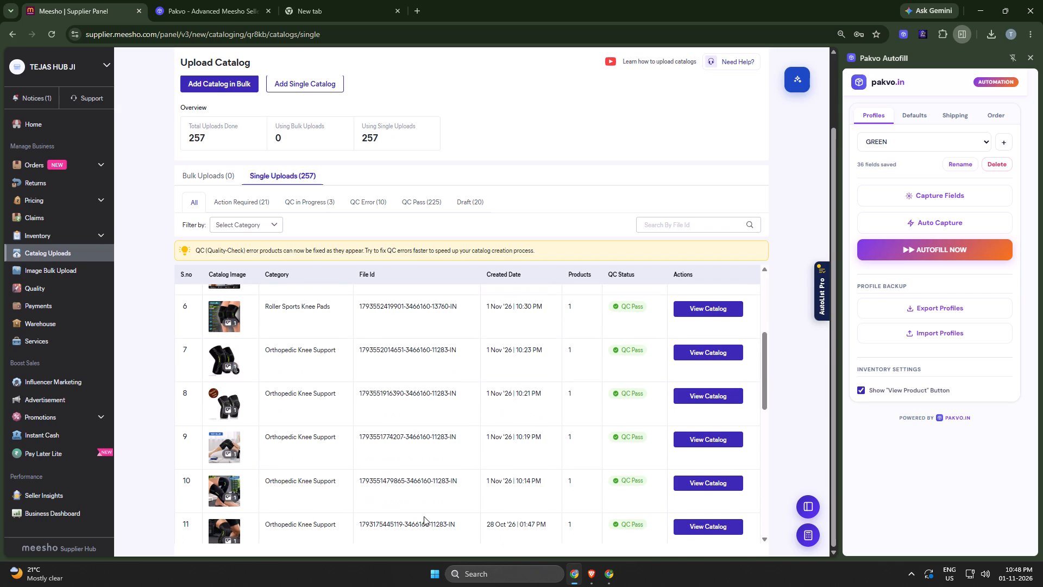
scroll(424, 516, down, 1)
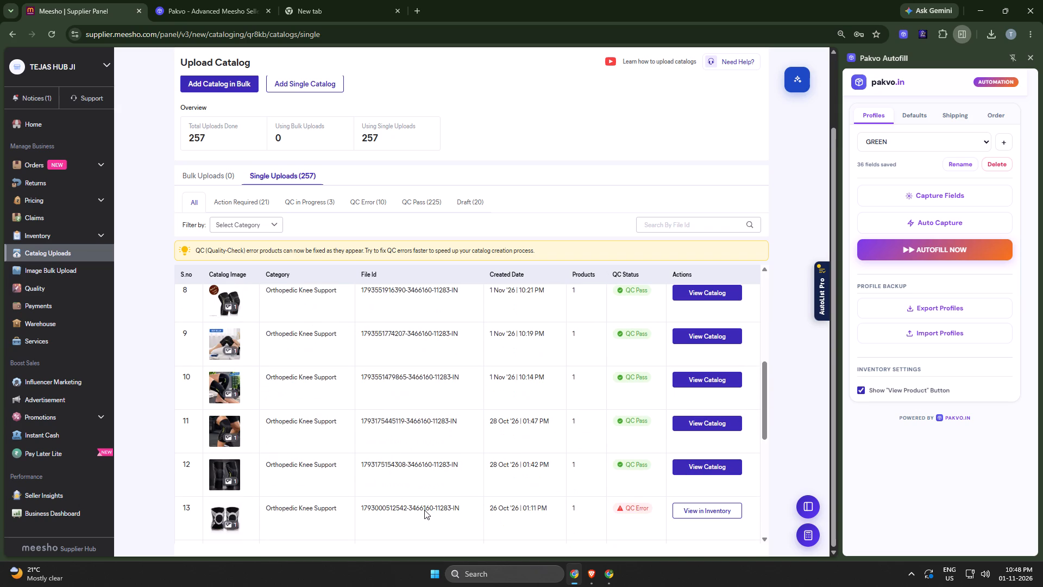
scroll(520, 408, up, 1)
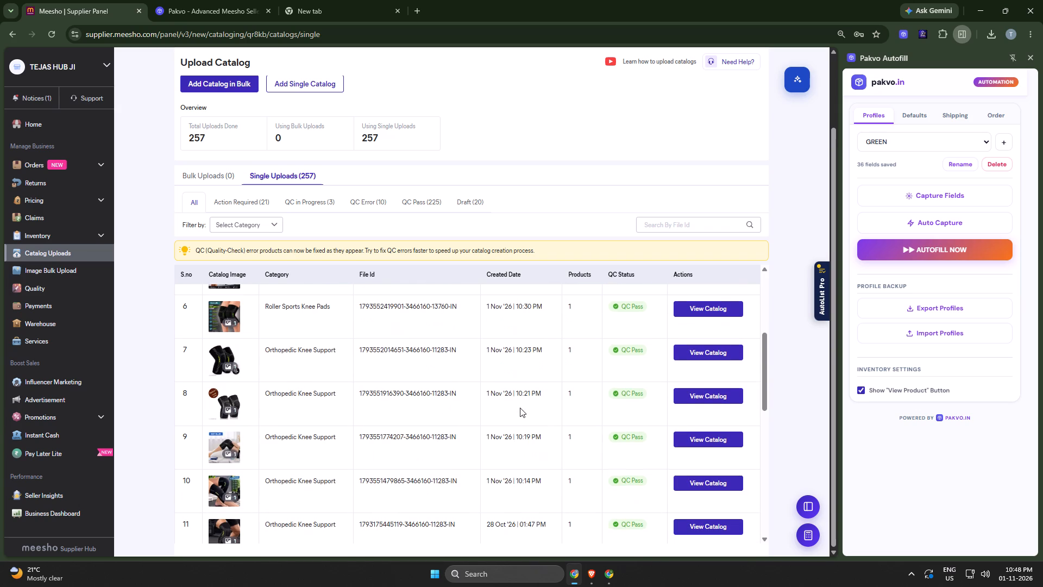
scroll(520, 408, up, 1)
scroll(520, 408, down, 1)
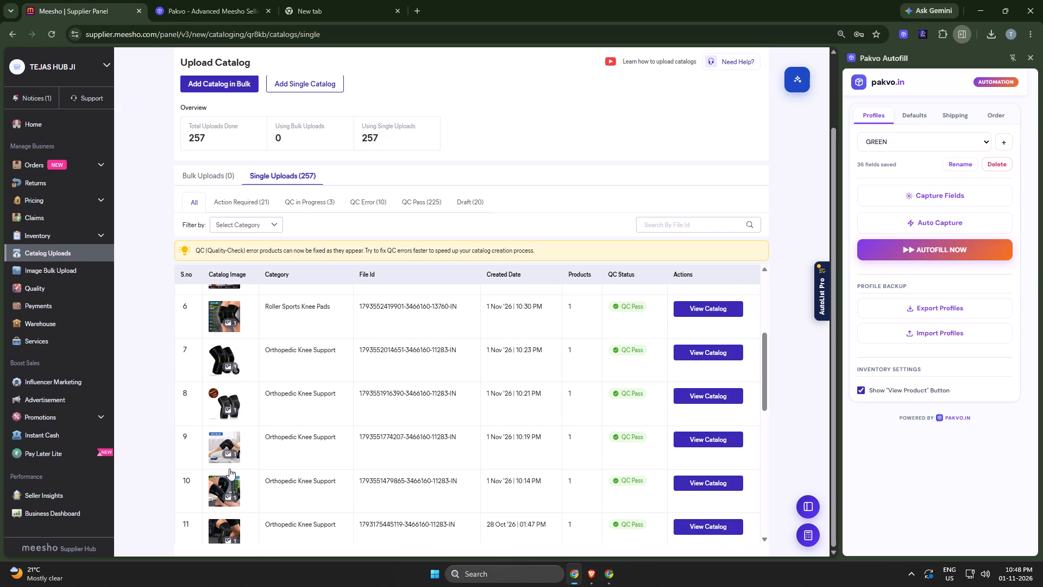
scroll(225, 438, up, 2)
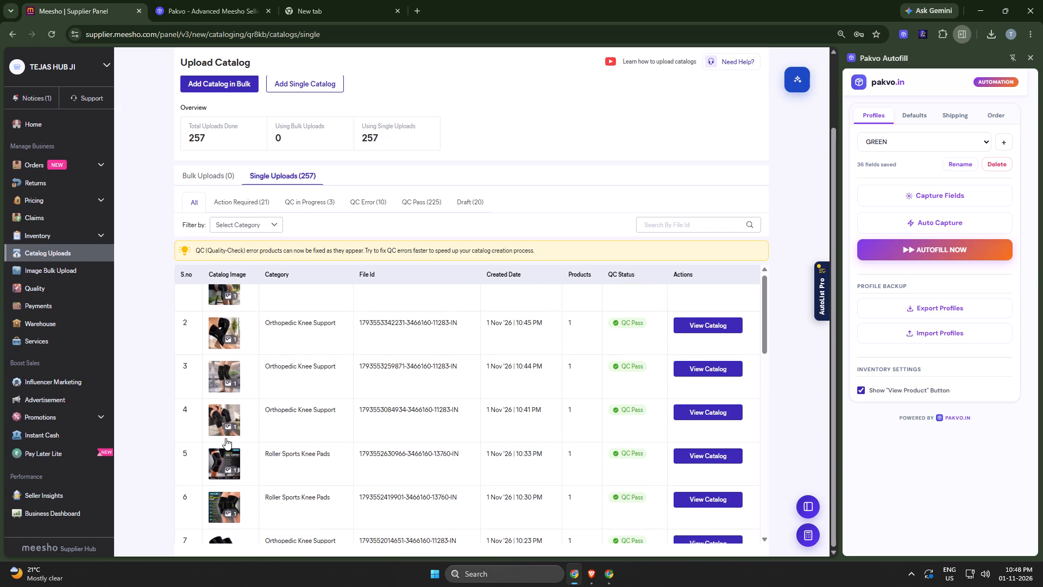
scroll(225, 438, up, 3)
scroll(225, 438, down, 3)
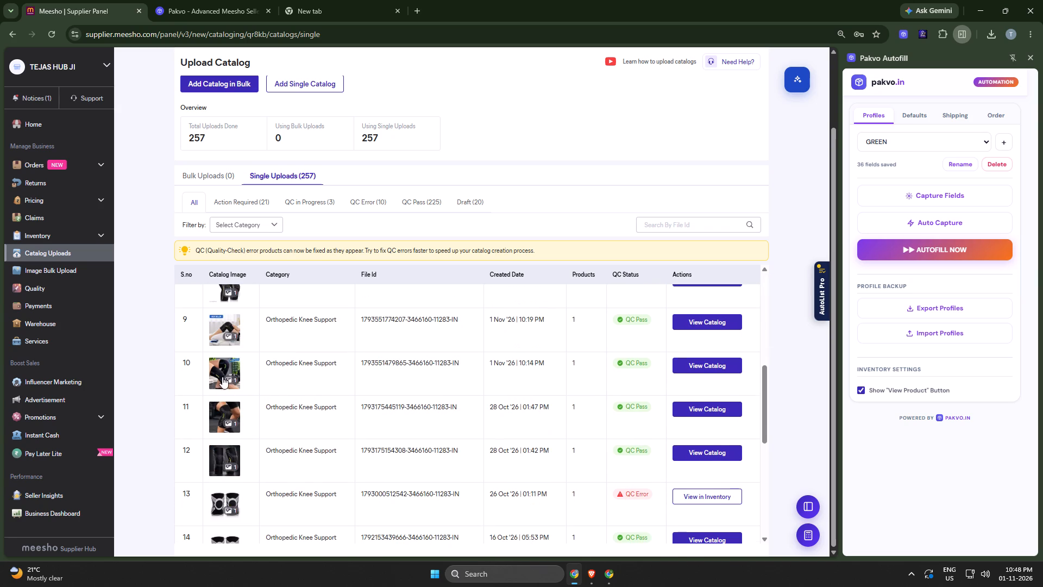
scroll(227, 328, up, 2)
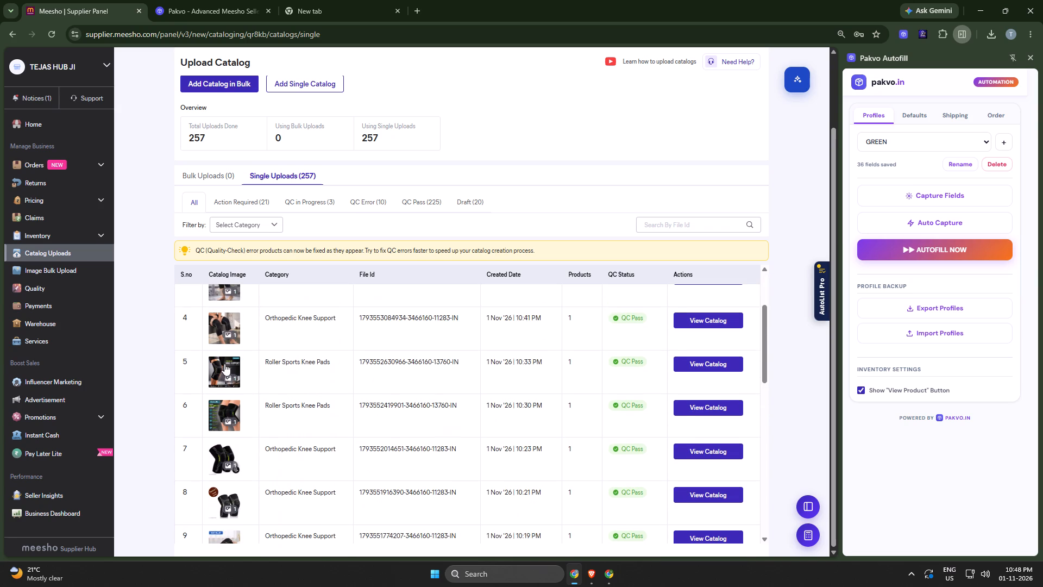
scroll(225, 366, up, 1)
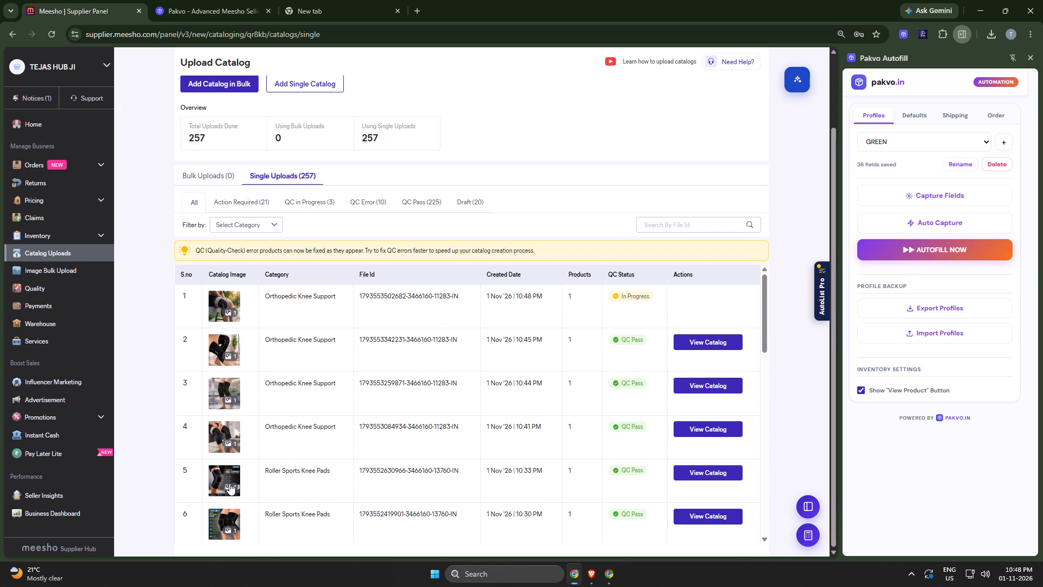
scroll(231, 365, up, 1)
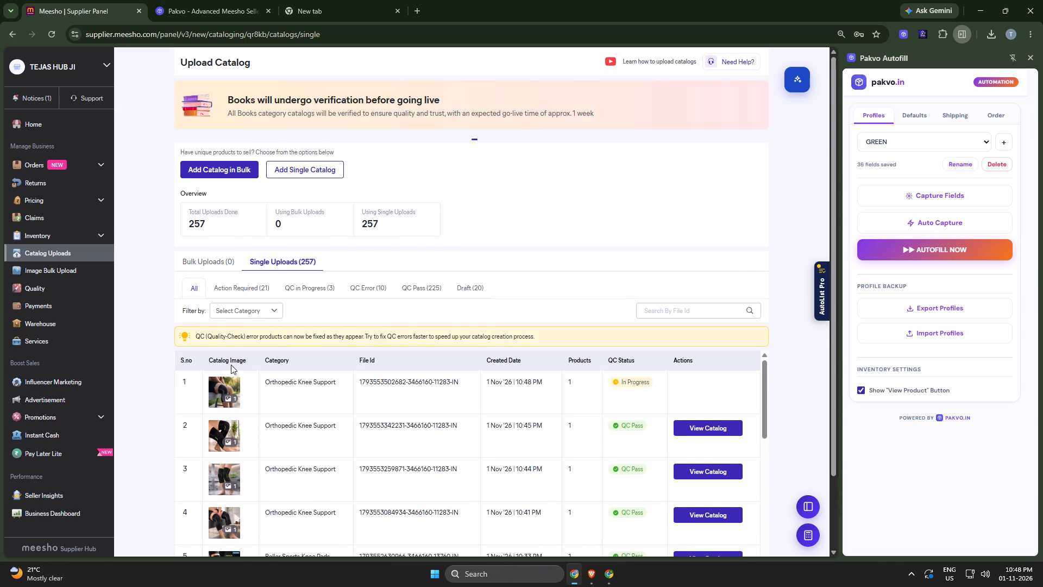
click(55, 37)
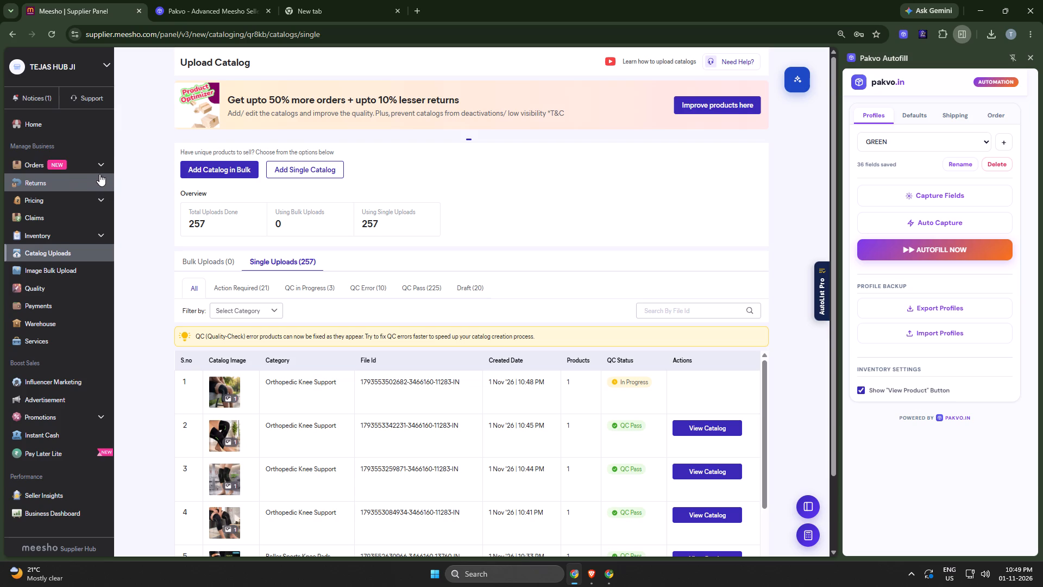
Review the on-hold and pending orders, checking which products and SKU IDs were ordered.
click(91, 163)
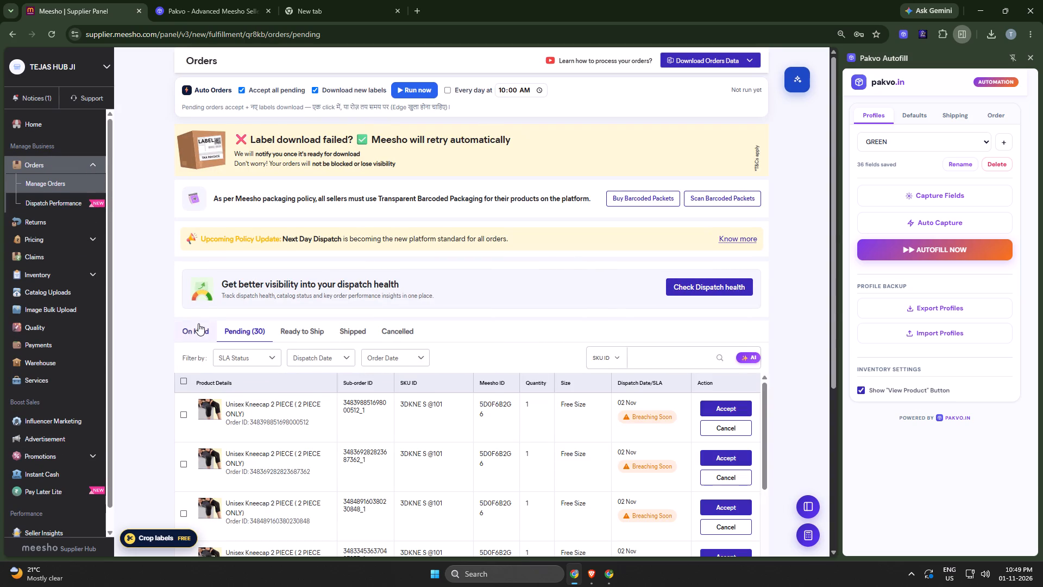
click(198, 324)
scroll(343, 223, down, 2)
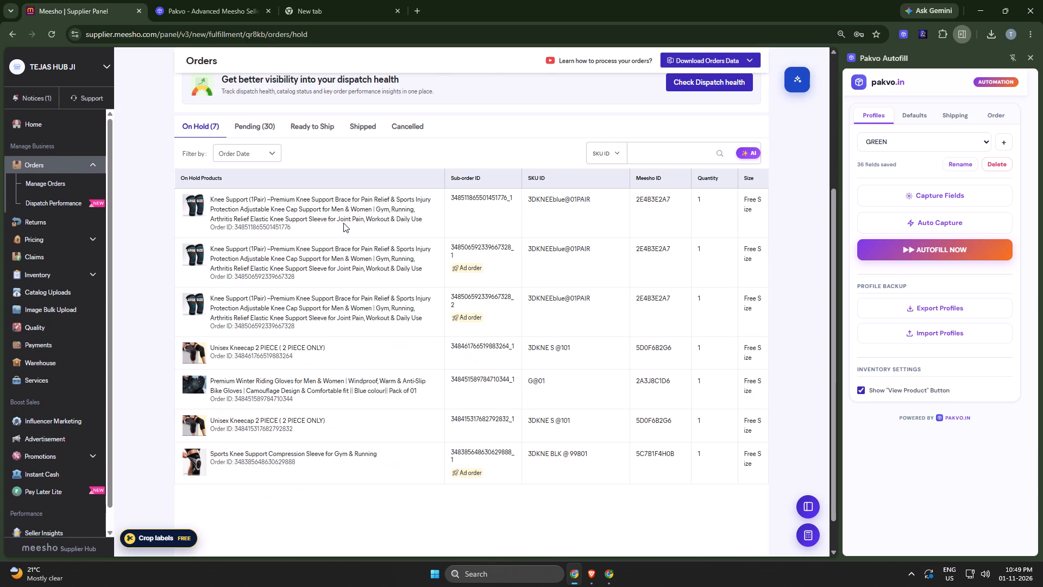
click(244, 110)
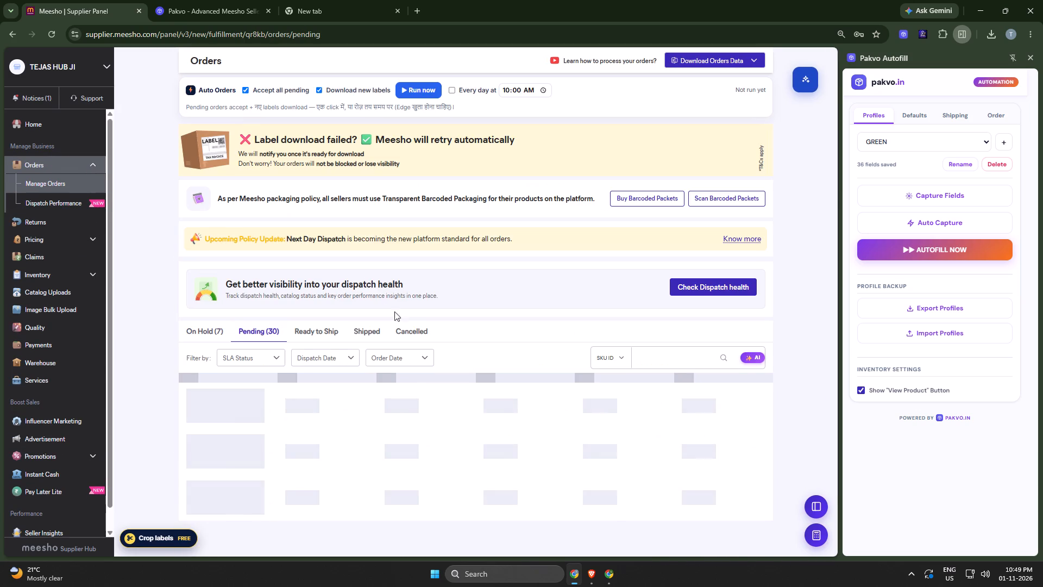
scroll(398, 319, down, 10)
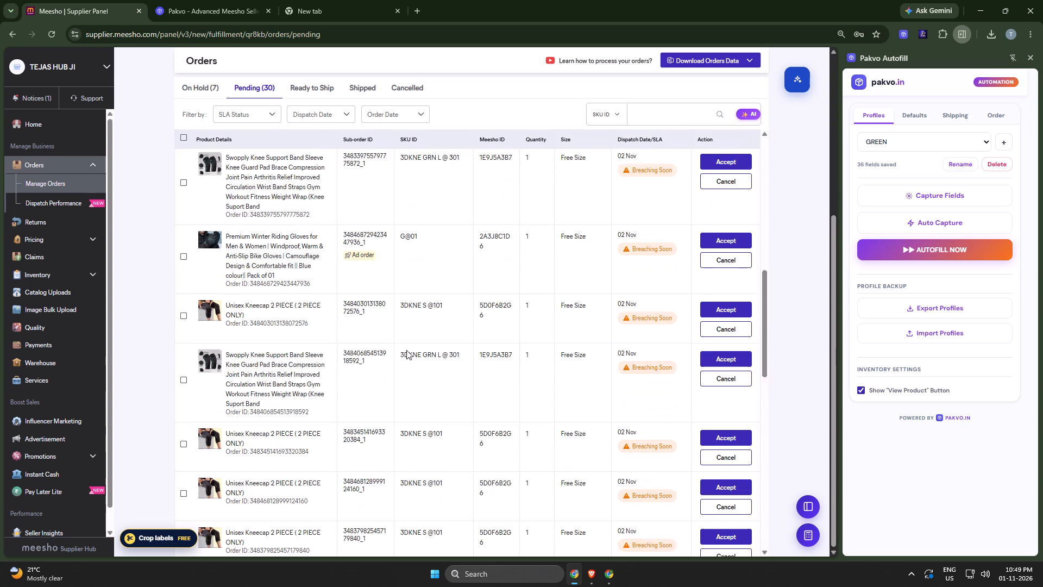
scroll(406, 350, down, 1)
scroll(429, 392, down, 2)
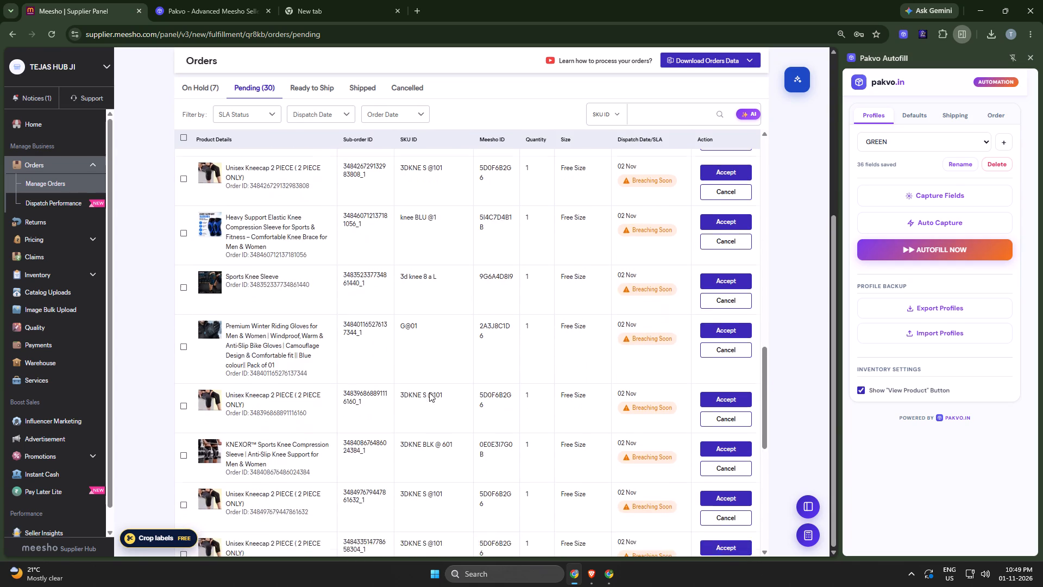
scroll(429, 392, down, 14)
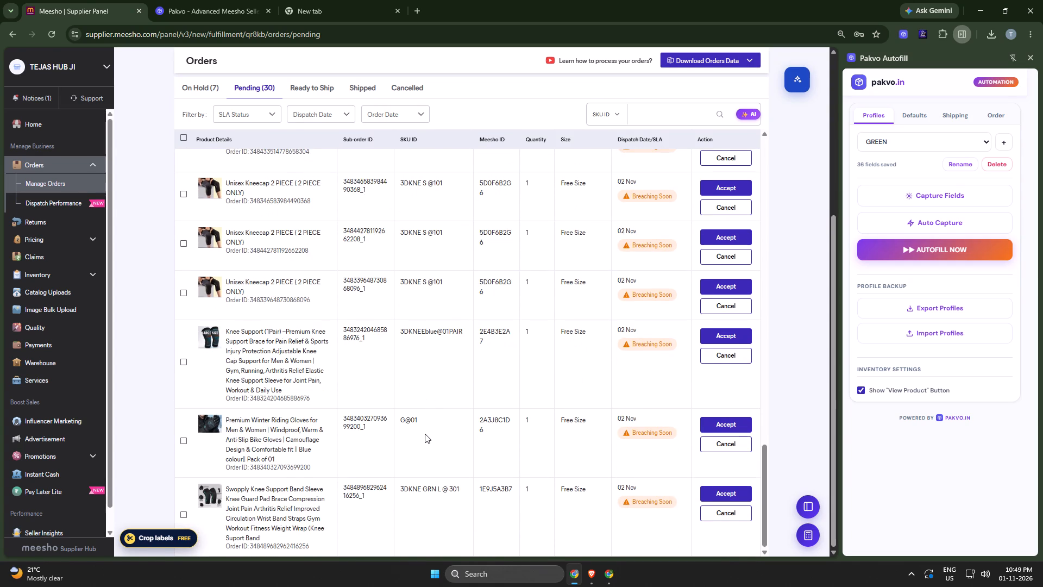
scroll(425, 434, up, 10)
scroll(398, 372, up, 5)
click(209, 89)
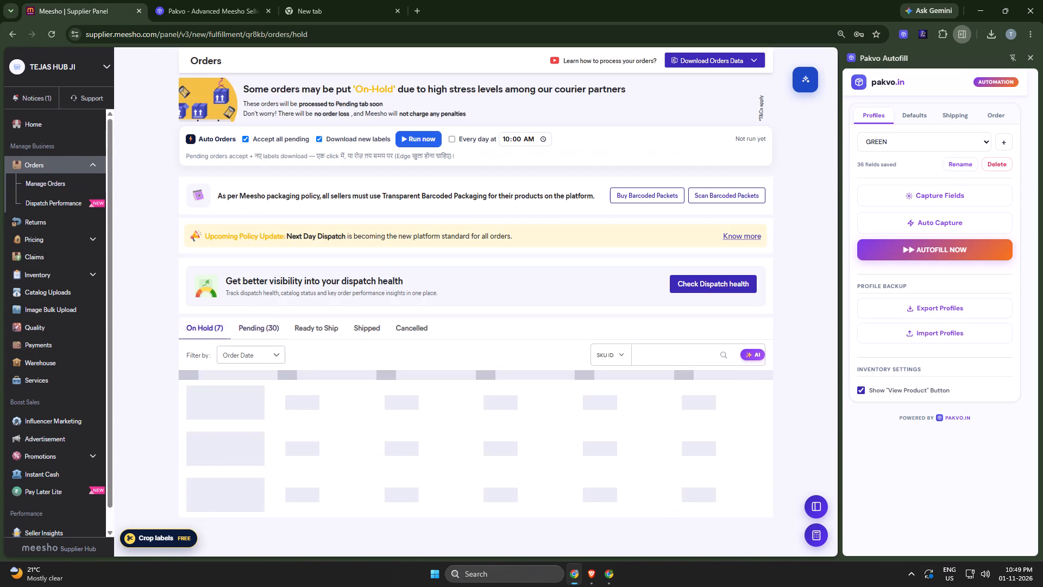
scroll(257, 404, down, 4)
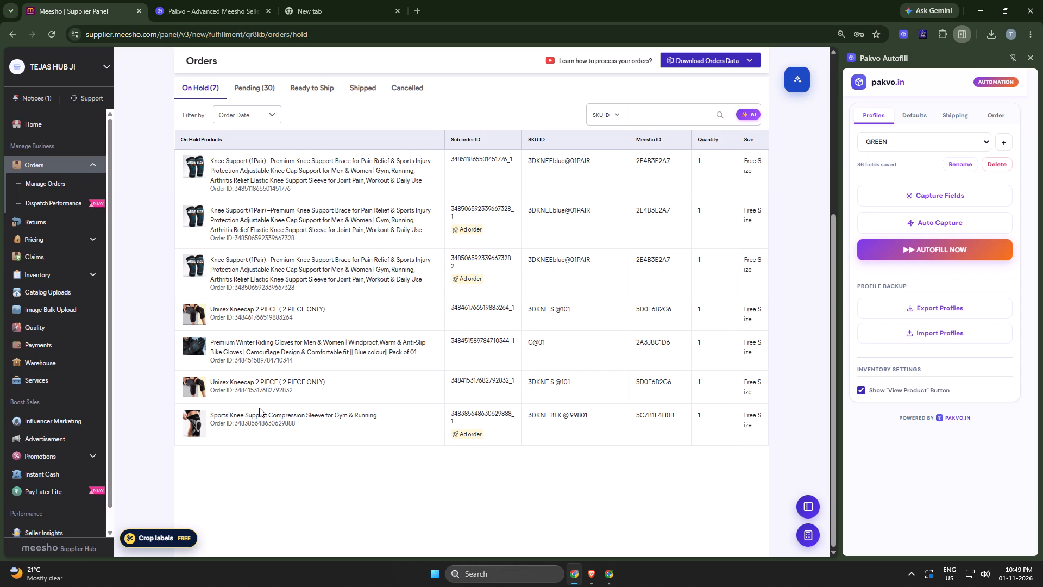
Open the advertisement details of campaign 3466160 - 30/10/2026 and examine each catalog's ad performance.
click(86, 443)
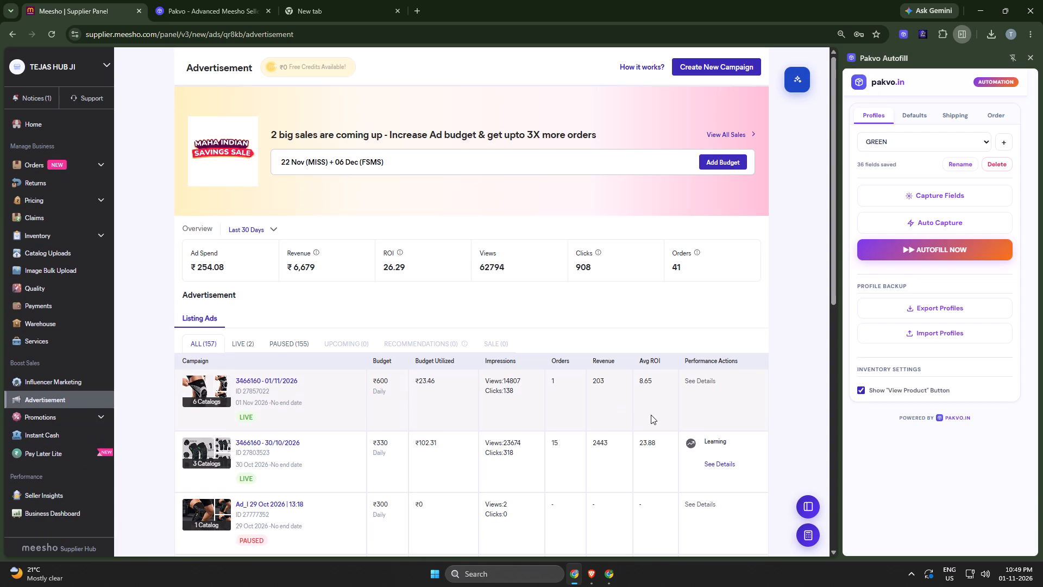
click(723, 470)
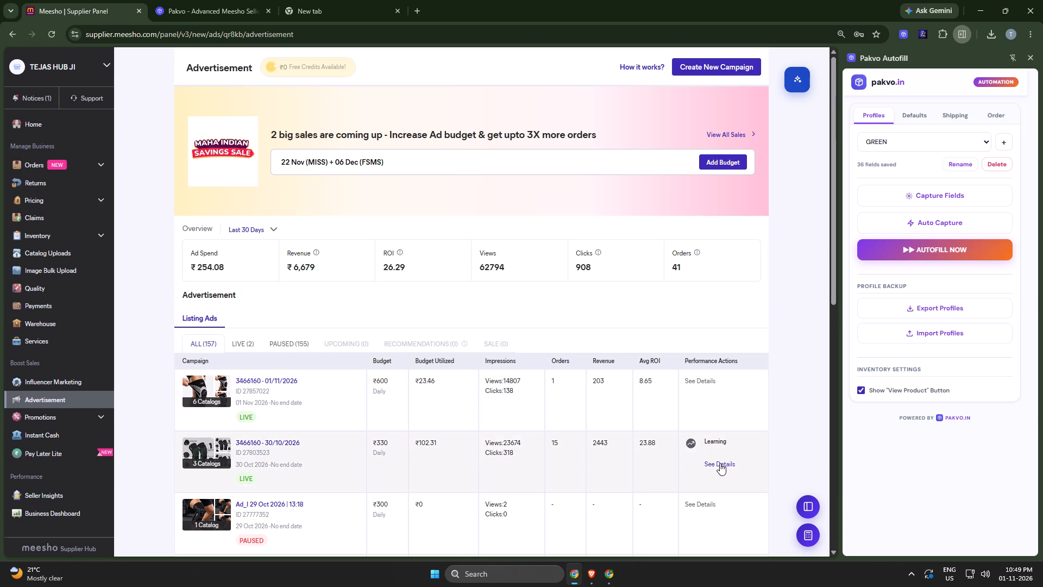
click(720, 463)
scroll(550, 415, down, 3)
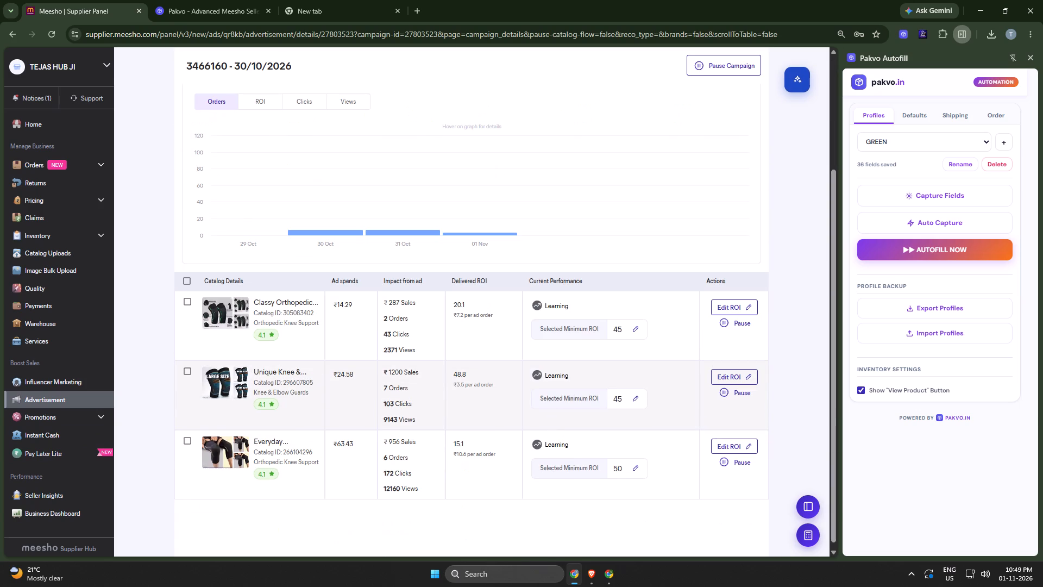
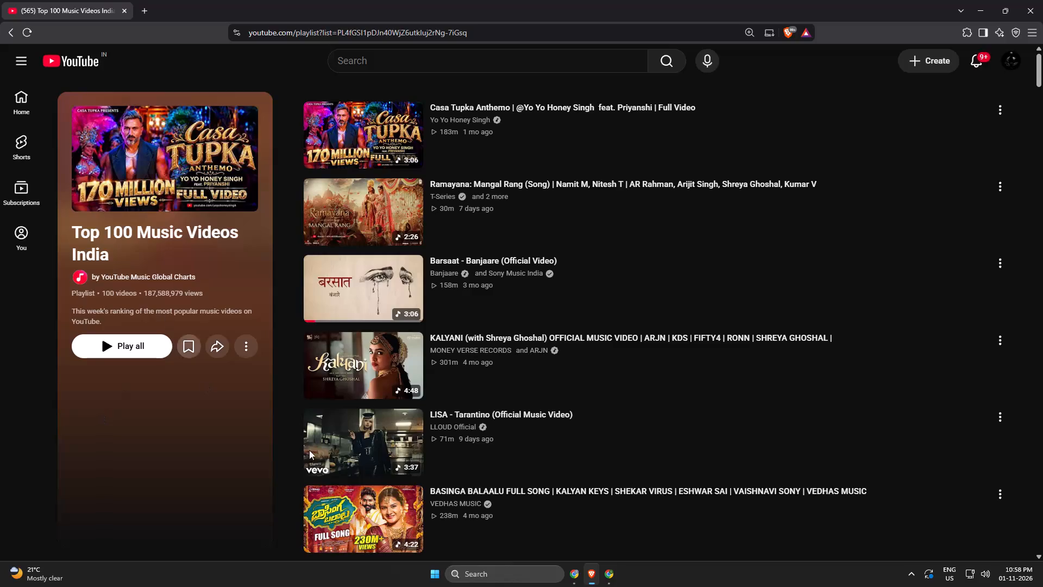
alt+click(609, 578)
alt+click(219, 0)
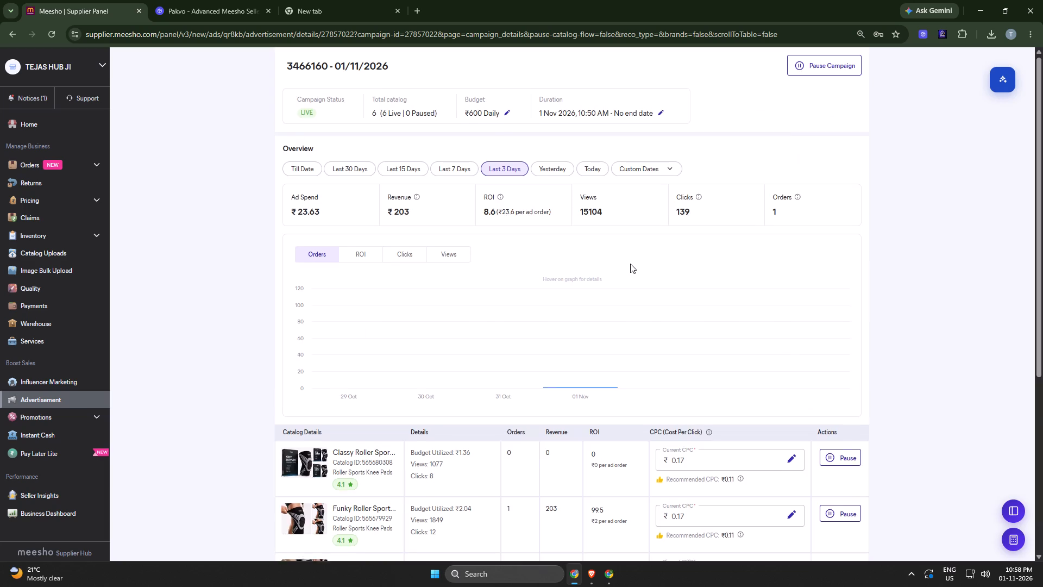
alt+scroll(630, 264, down, 2)
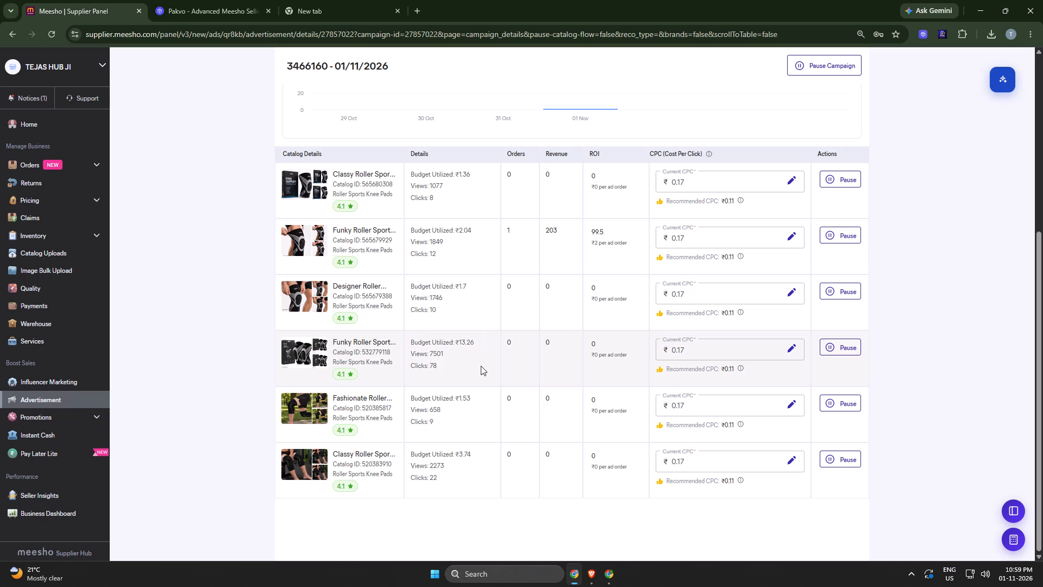
alt+click(311, 359)
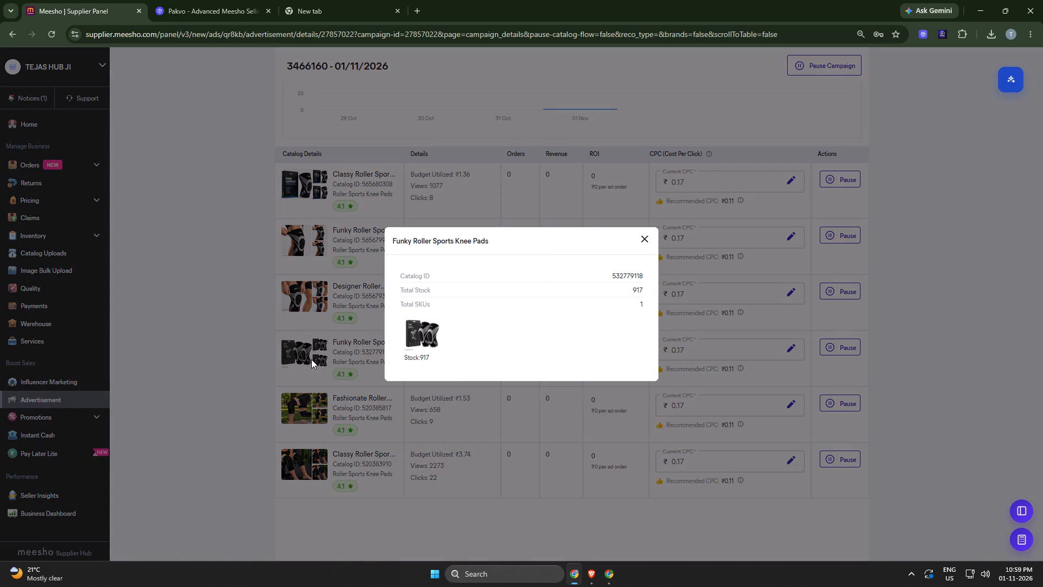
alt+double_click(631, 277)
key(ctrl+c)
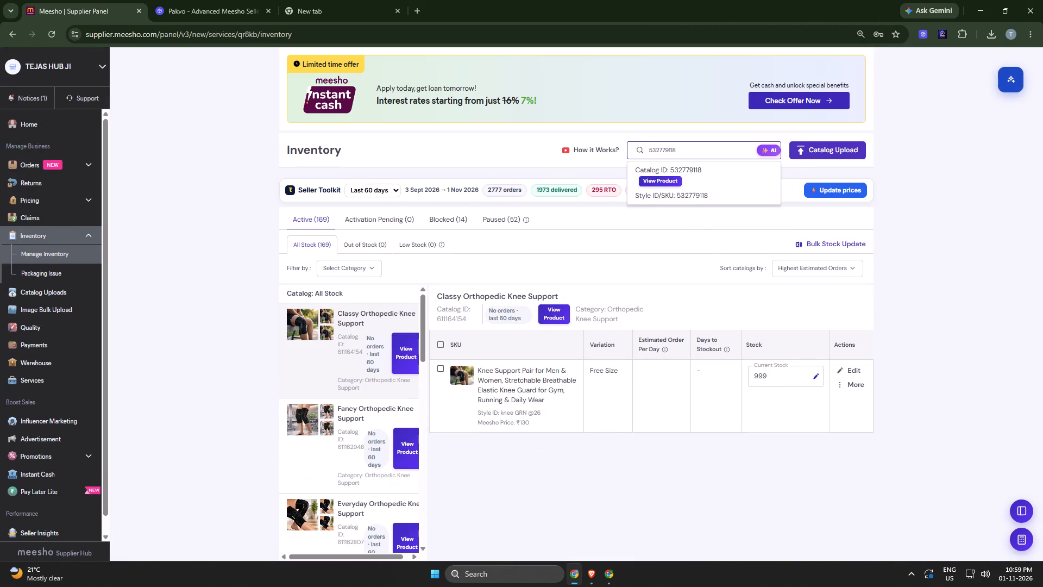
click(735, 171)
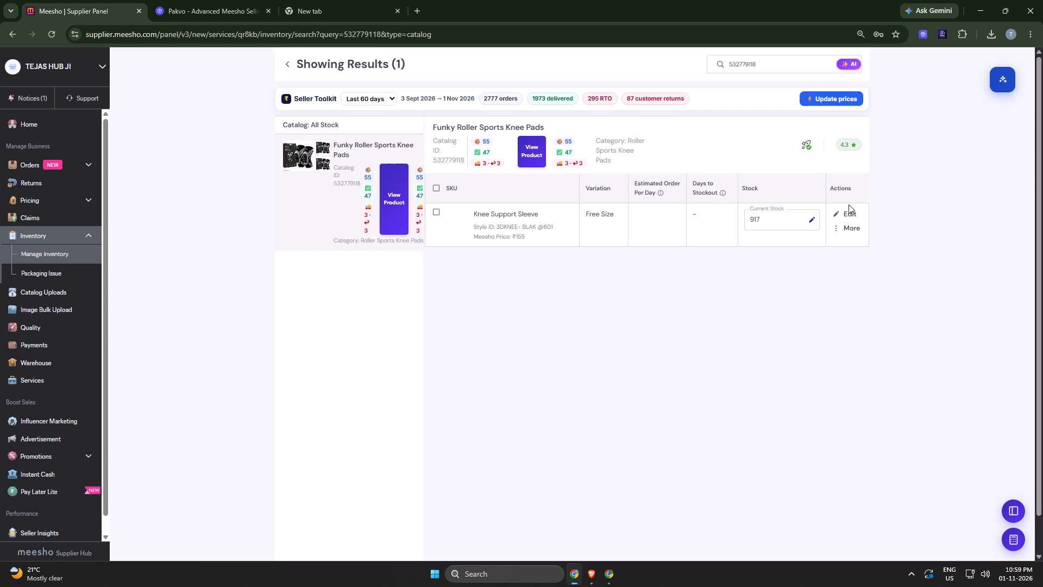
click(848, 214)
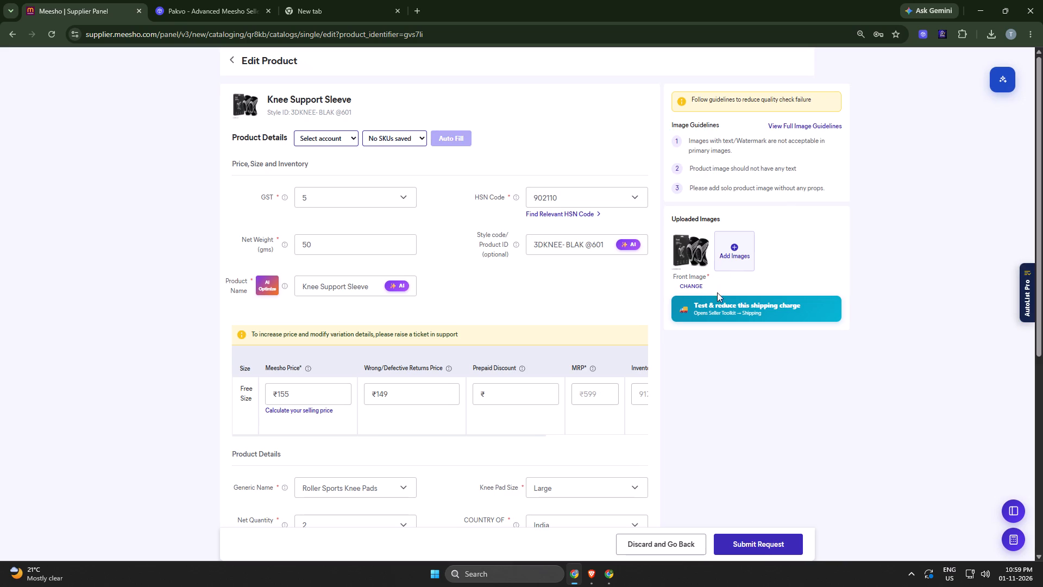
click(737, 258)
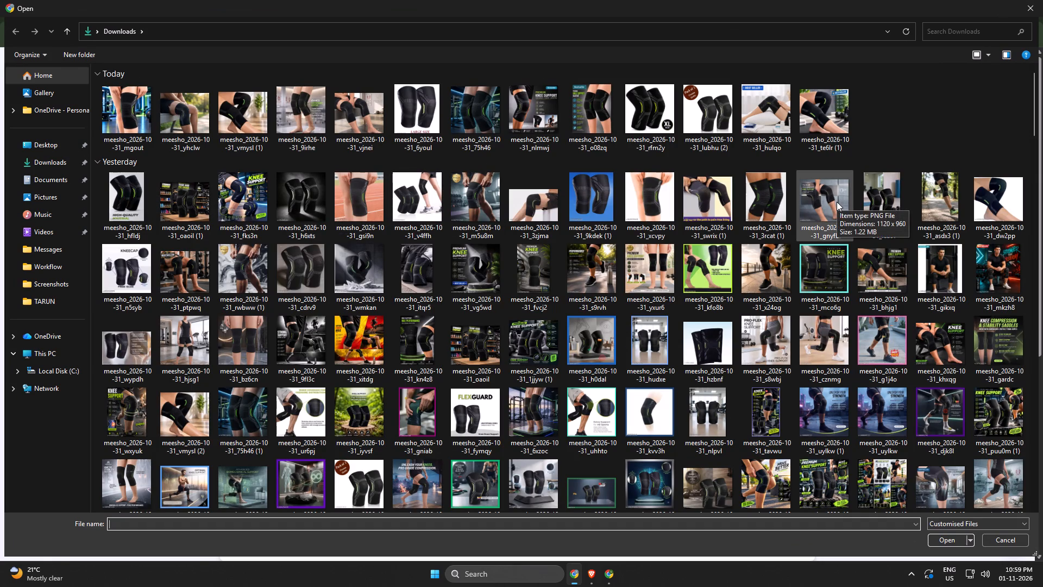
click(67, 165)
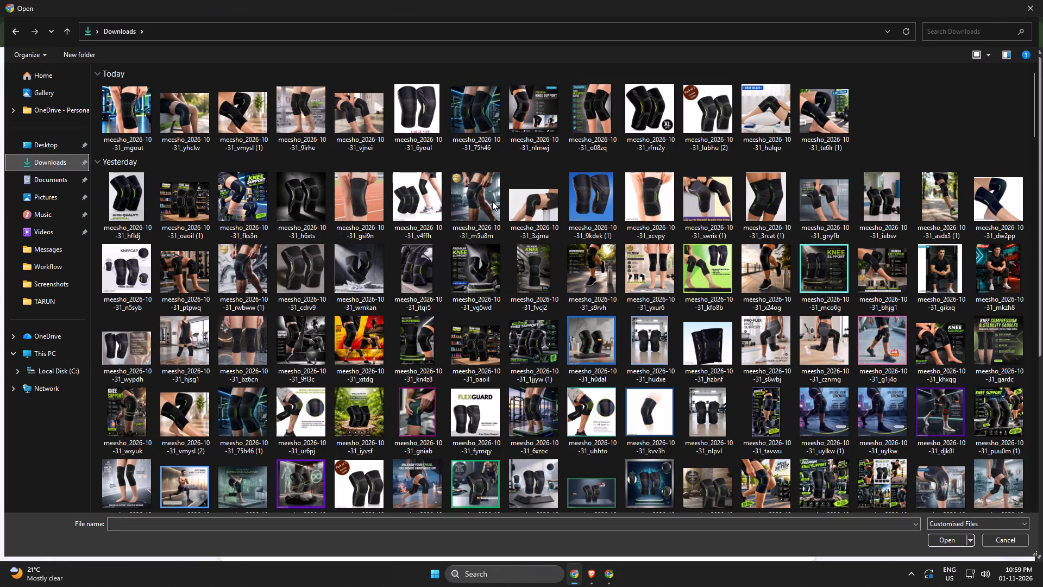
scroll(492, 201, down, 3)
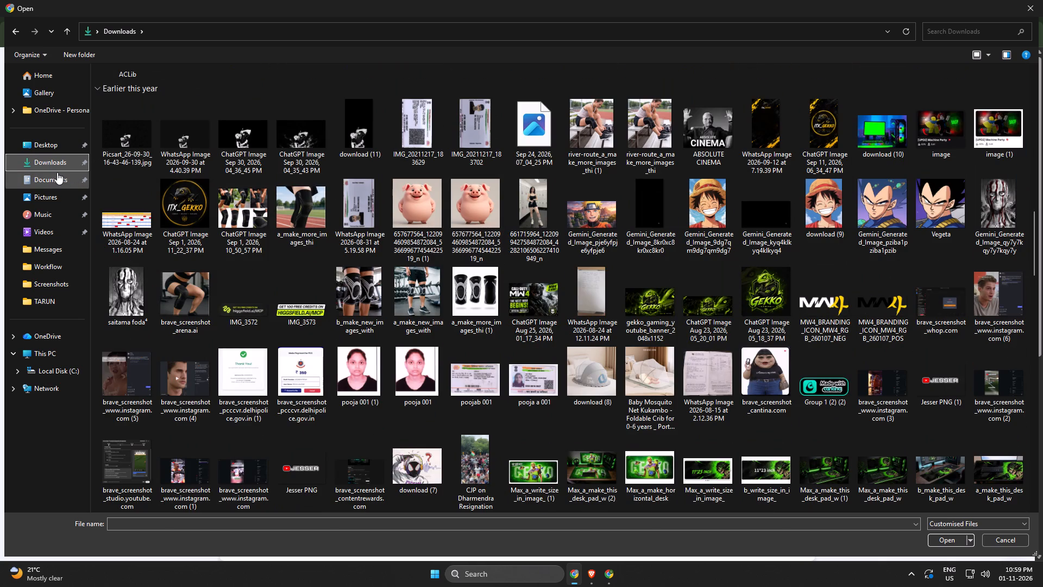
click(52, 203)
triple_click(183, 99)
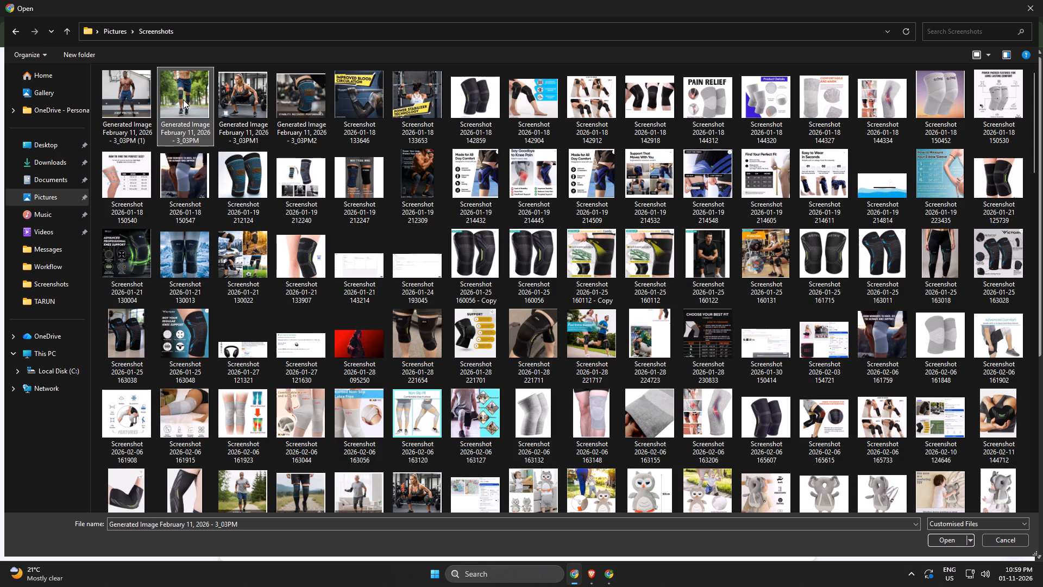
scroll(521, 240, down, 3)
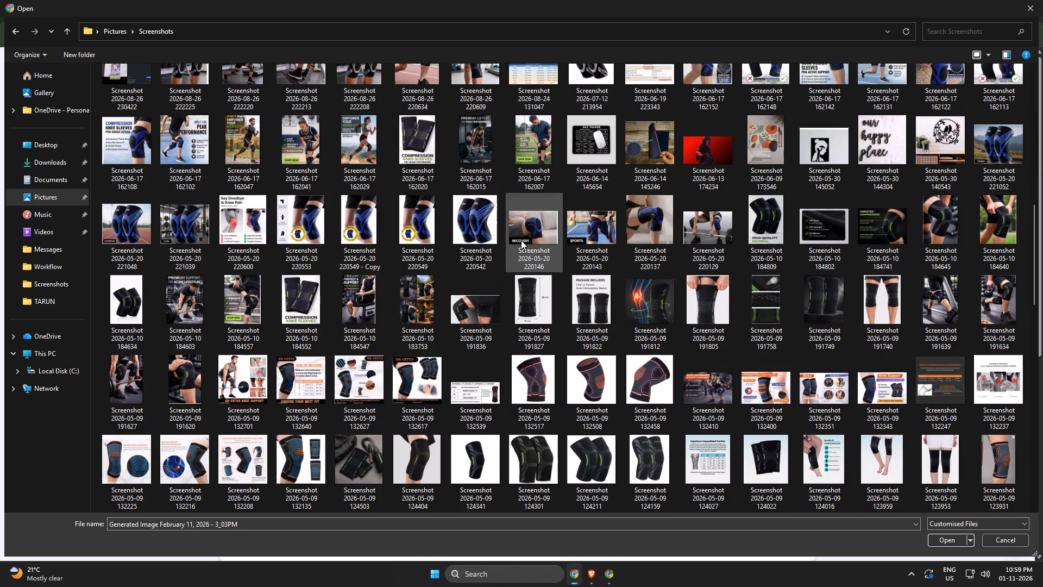
scroll(521, 240, up, 1)
scroll(521, 240, down, 1)
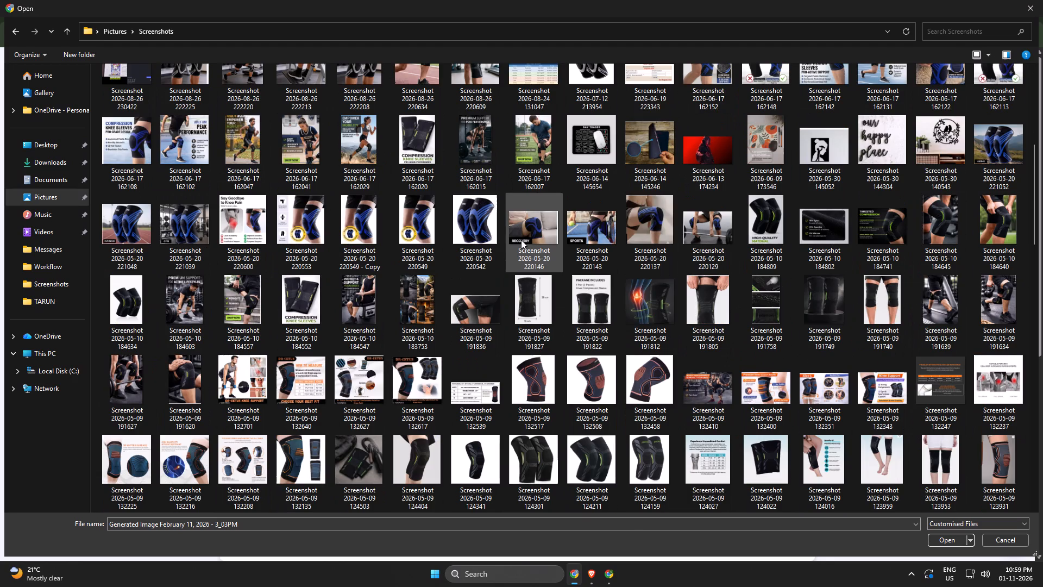
scroll(554, 243, up, 1)
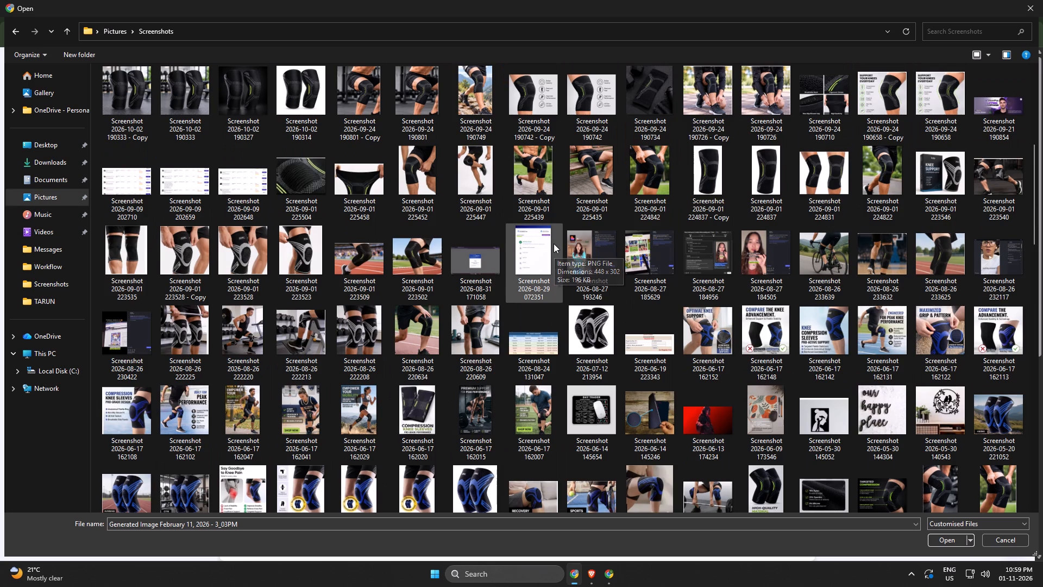
scroll(554, 243, up, 2)
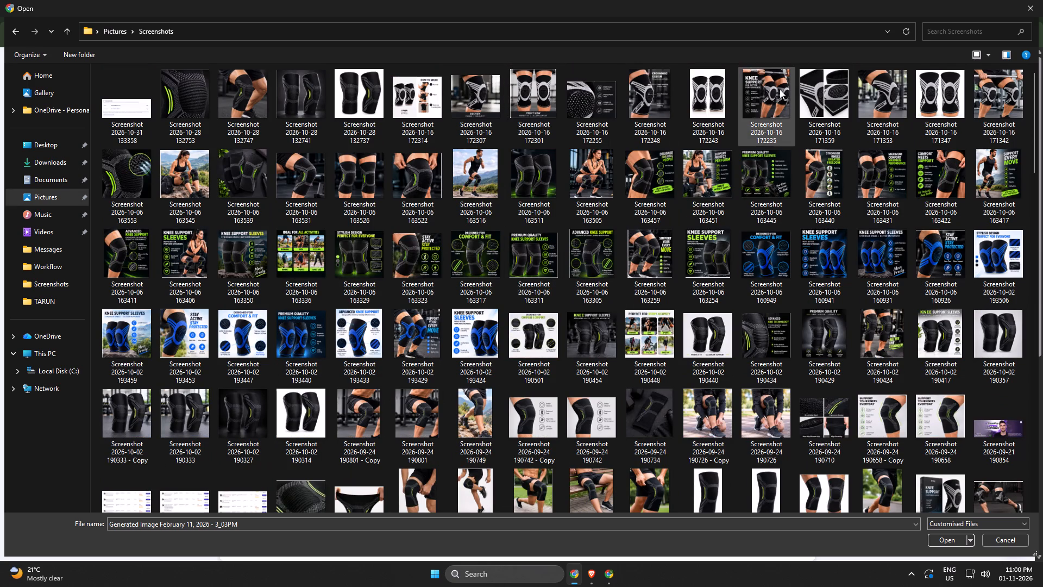
ctrl+click(997, 93)
ctrl+click(825, 93)
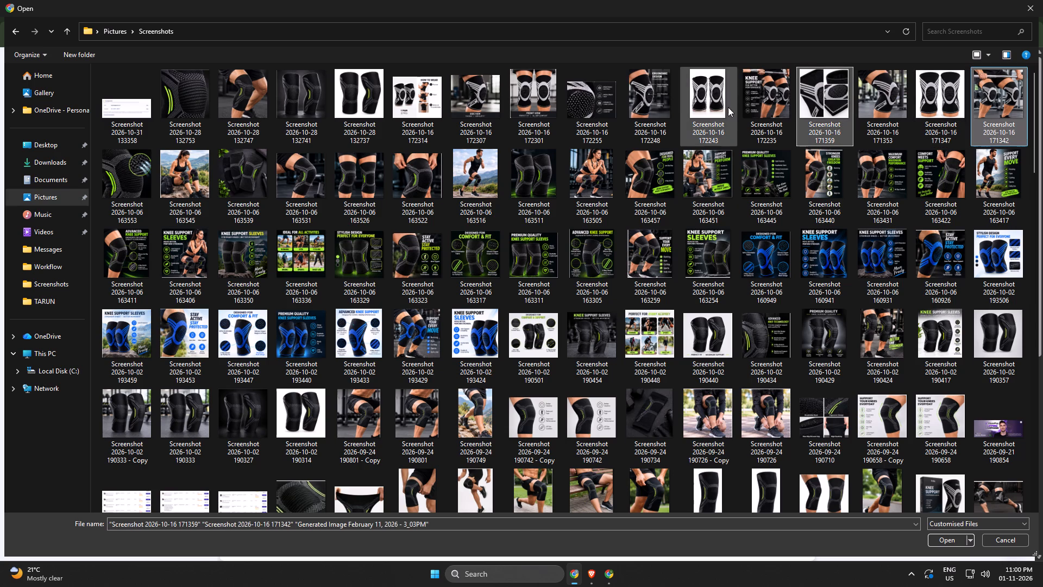
ctrl+click(669, 102)
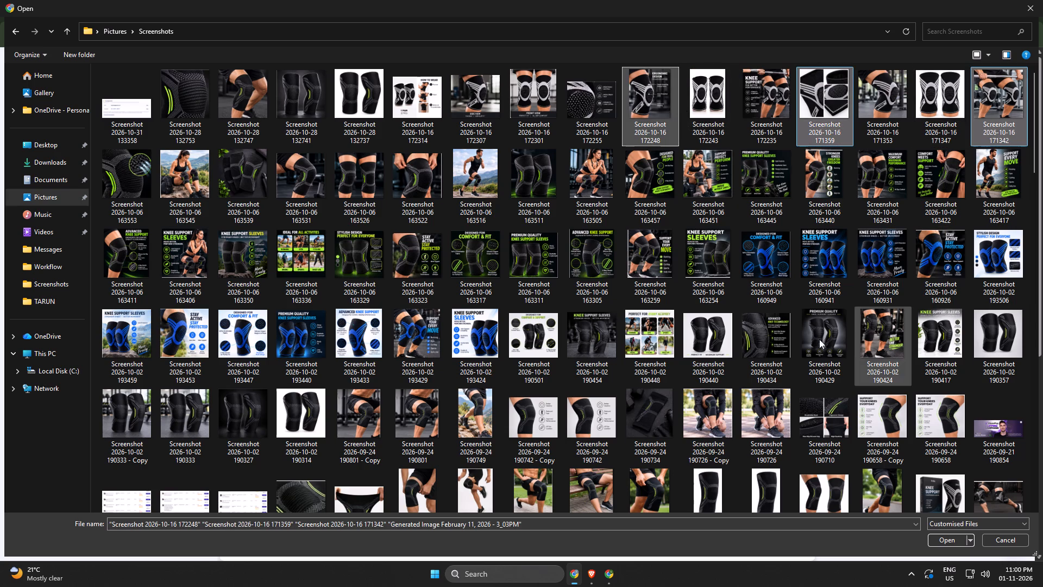
click(947, 545)
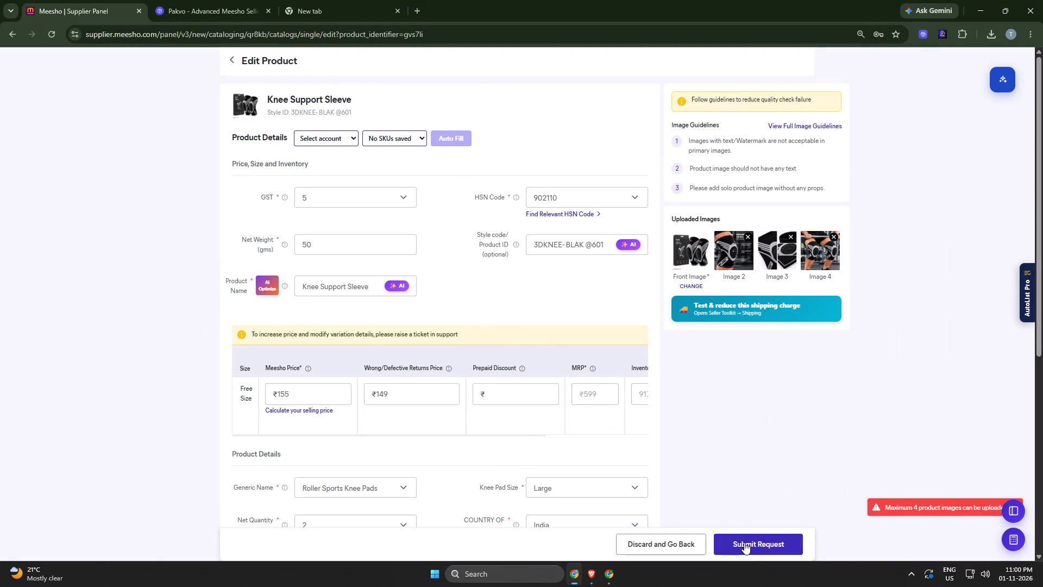
Submit the edit request for the Knee Support Sleeve product.
click(745, 542)
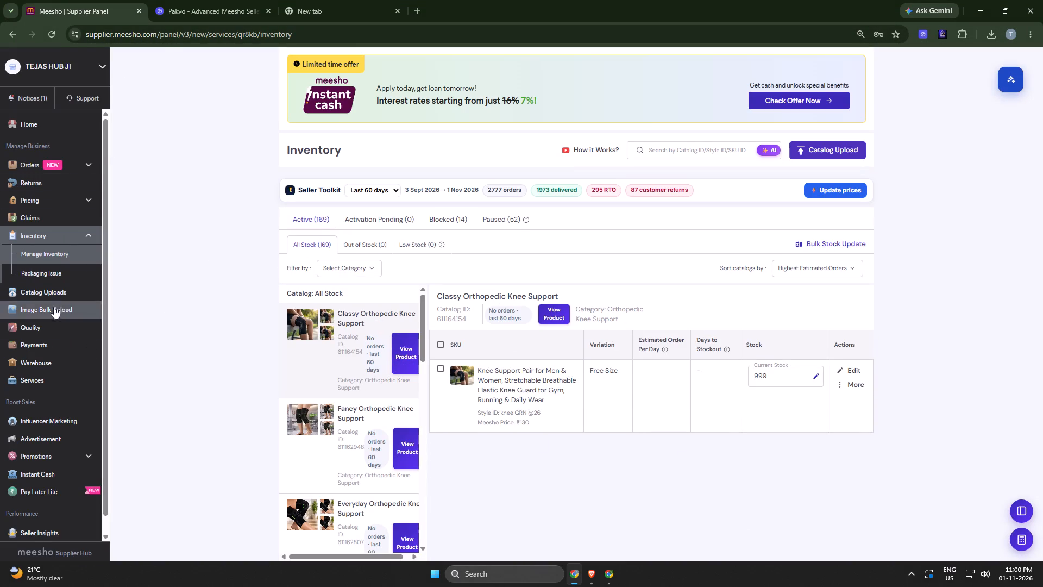
Reopen the details of ad campaign 3466160 - 01/11/2026 and compare views, clicks, orders and ROI across its catalogs.
click(66, 440)
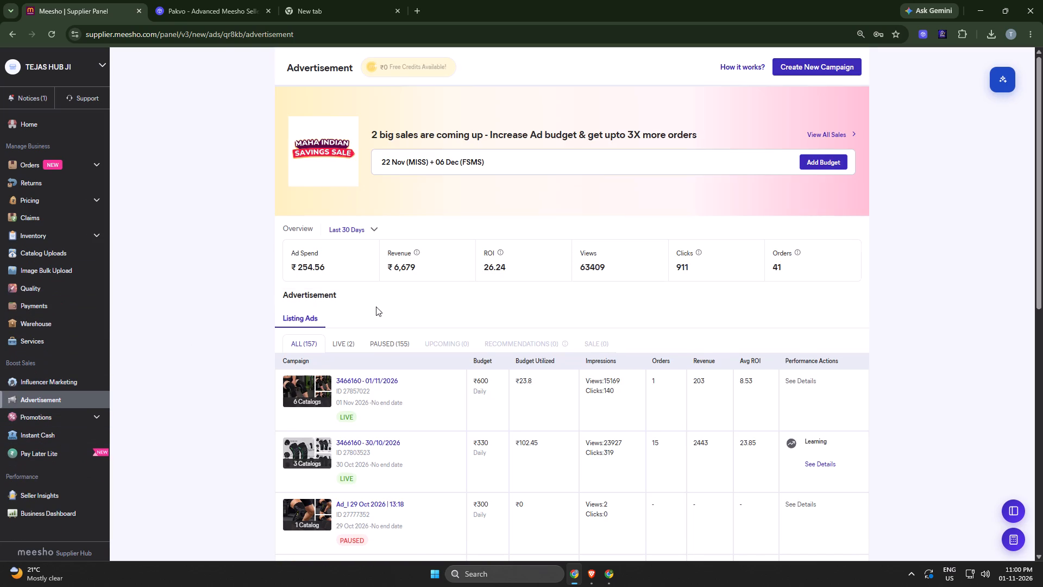
click(797, 379)
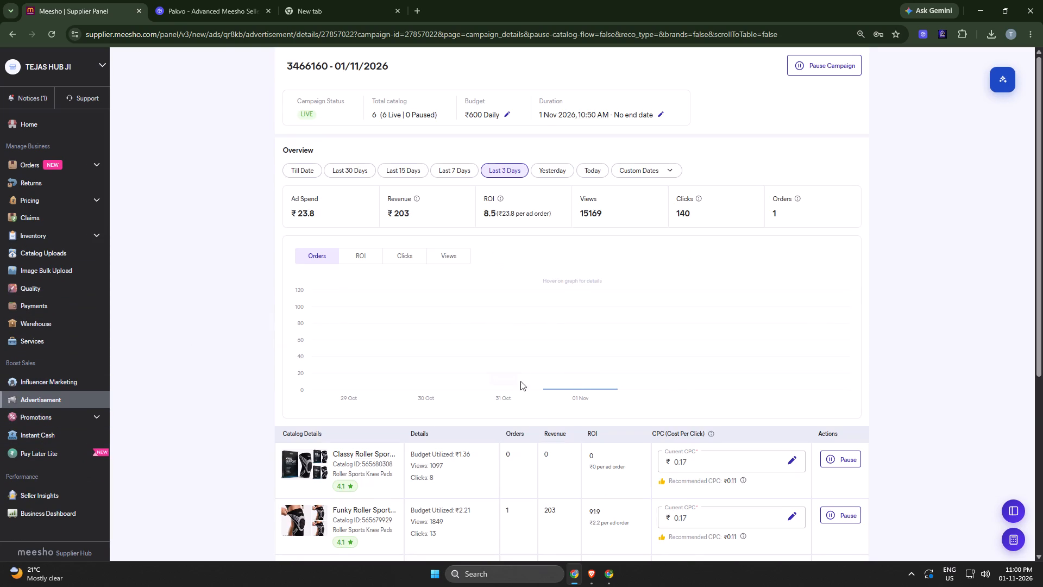
scroll(519, 370, down, 2)
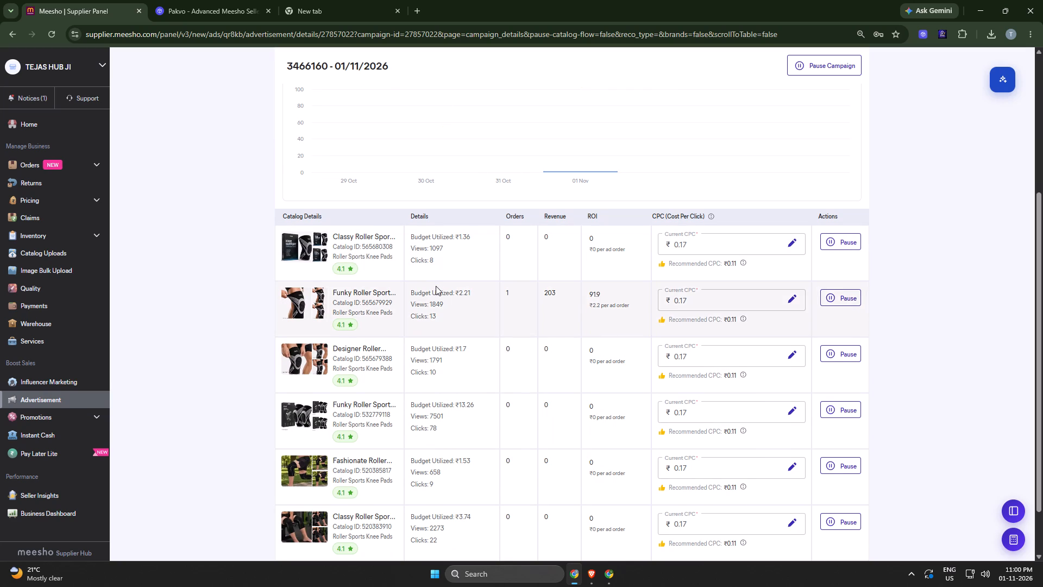
scroll(436, 286, down, 1)
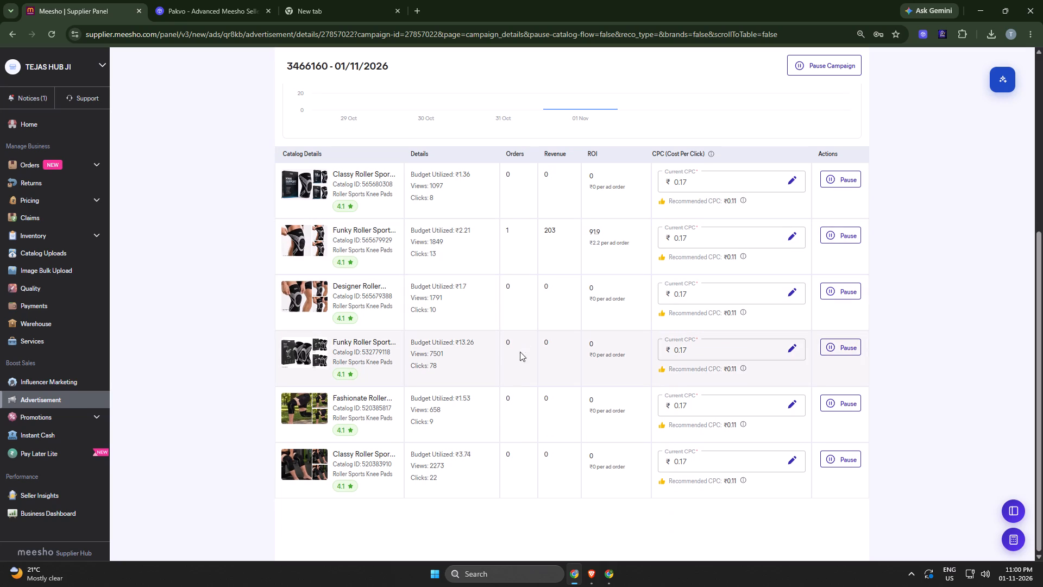
scroll(454, 371, down, 2)
scroll(690, 316, up, 3)
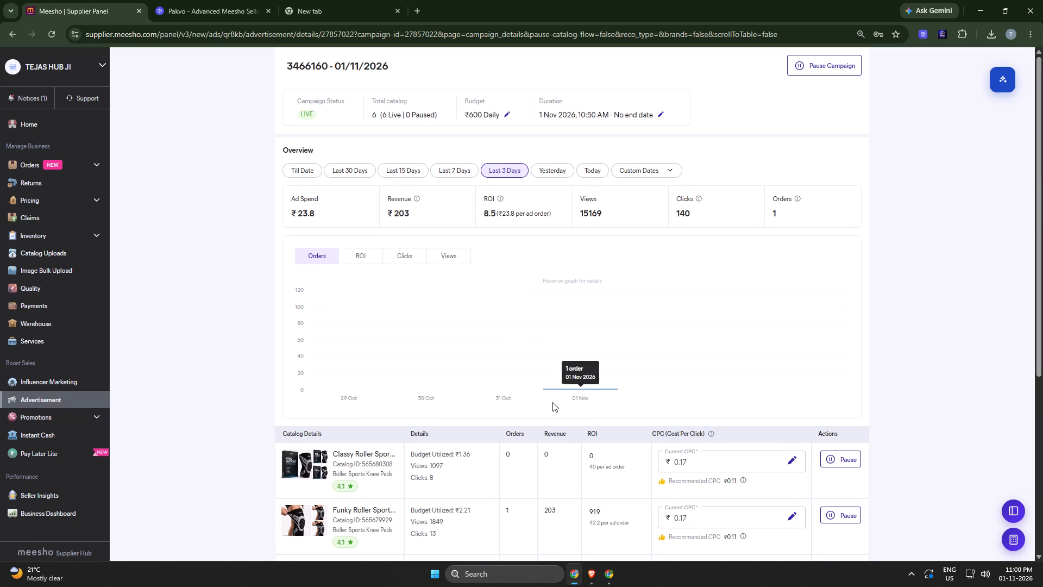
scroll(566, 385, down, 4)
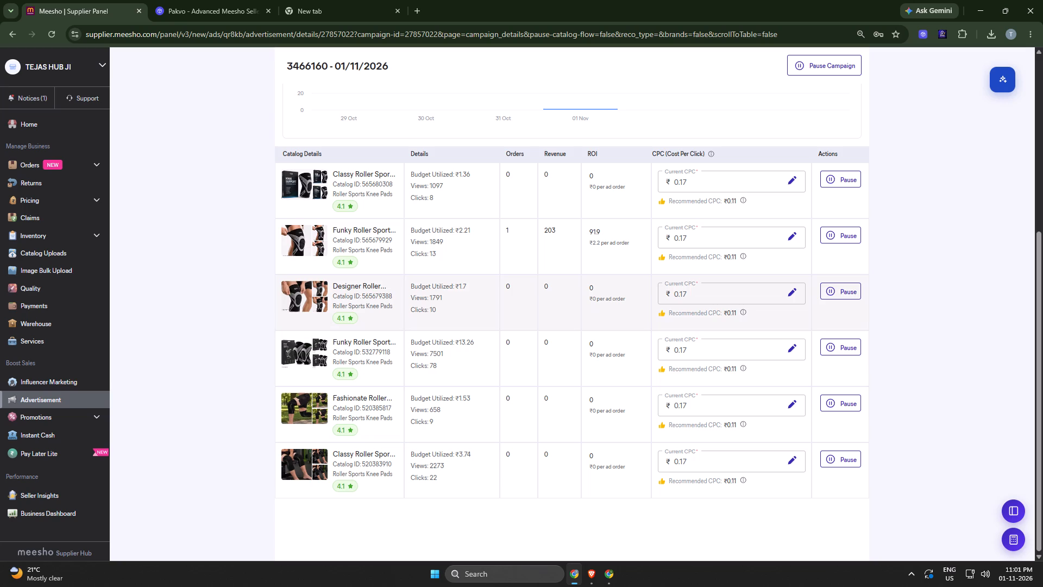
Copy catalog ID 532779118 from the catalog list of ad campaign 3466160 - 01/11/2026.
double_click(379, 353)
key(ctrl+c)
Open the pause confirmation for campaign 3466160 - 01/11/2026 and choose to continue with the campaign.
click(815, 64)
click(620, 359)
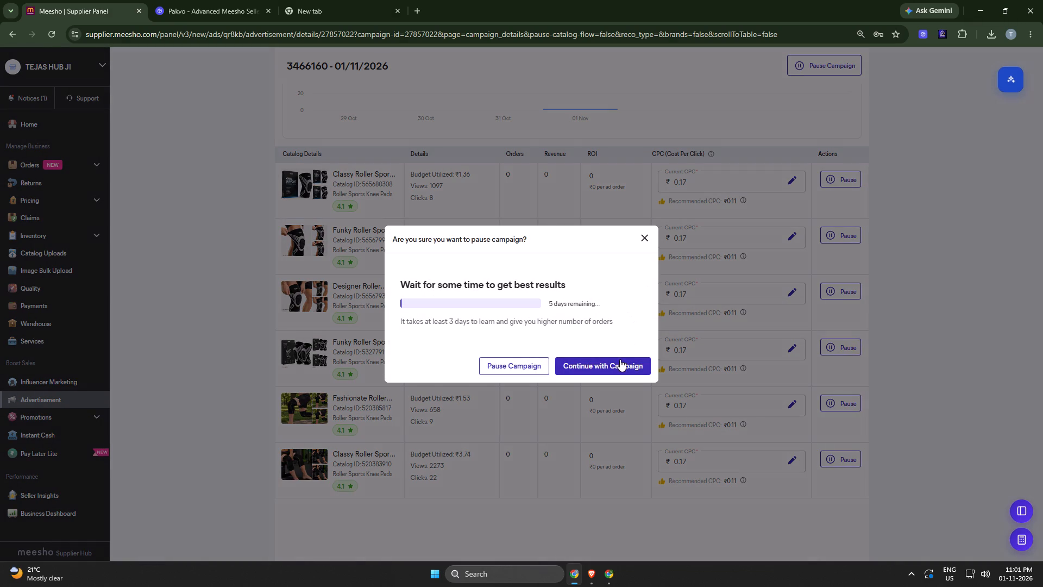
Open the details of ad campaign 3466160 - 30/10/2026 and examine ad spend, orders, clicks, views and ROI for its catalogs.
scroll(795, 123, up, 4)
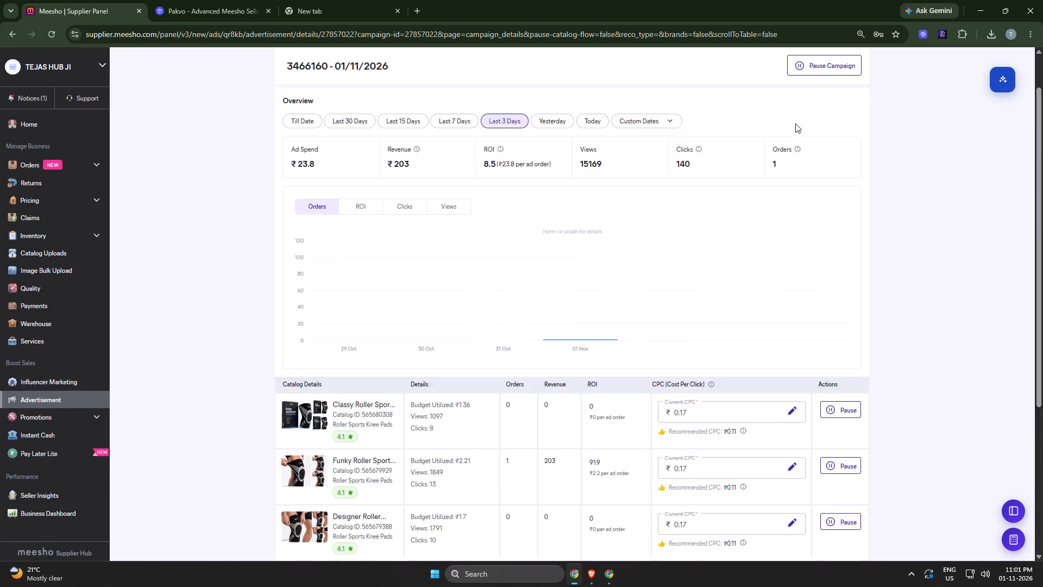
click(664, 145)
scroll(464, 367, down, 1)
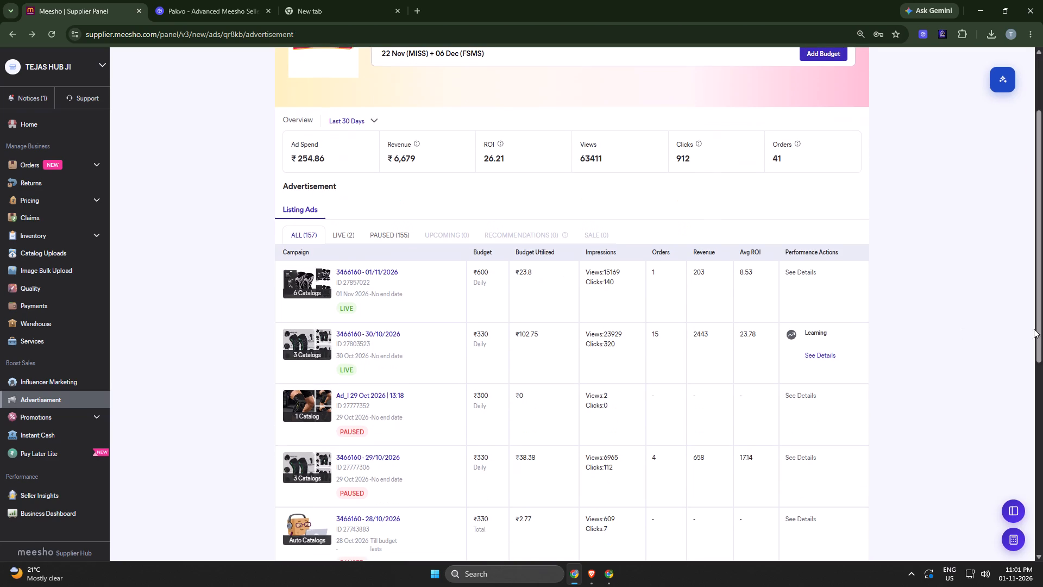
click(825, 356)
scroll(640, 305, down, 2)
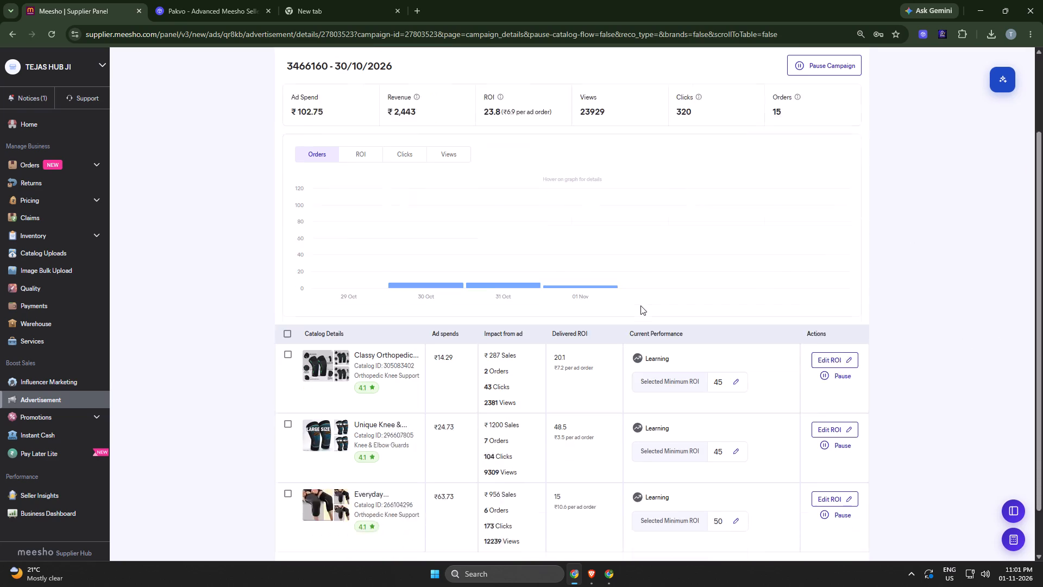
scroll(640, 305, down, 1)
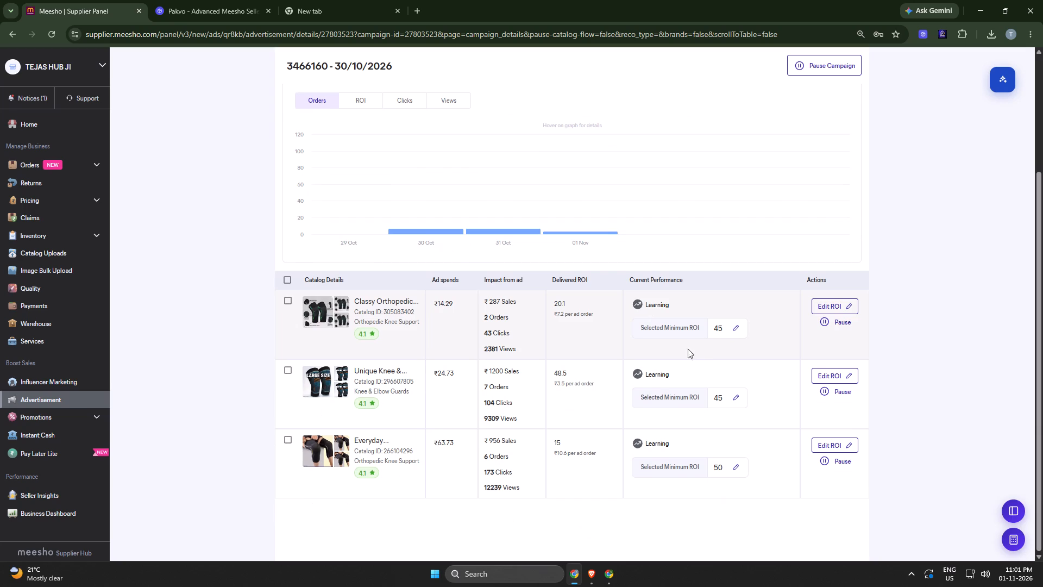
click(586, 376)
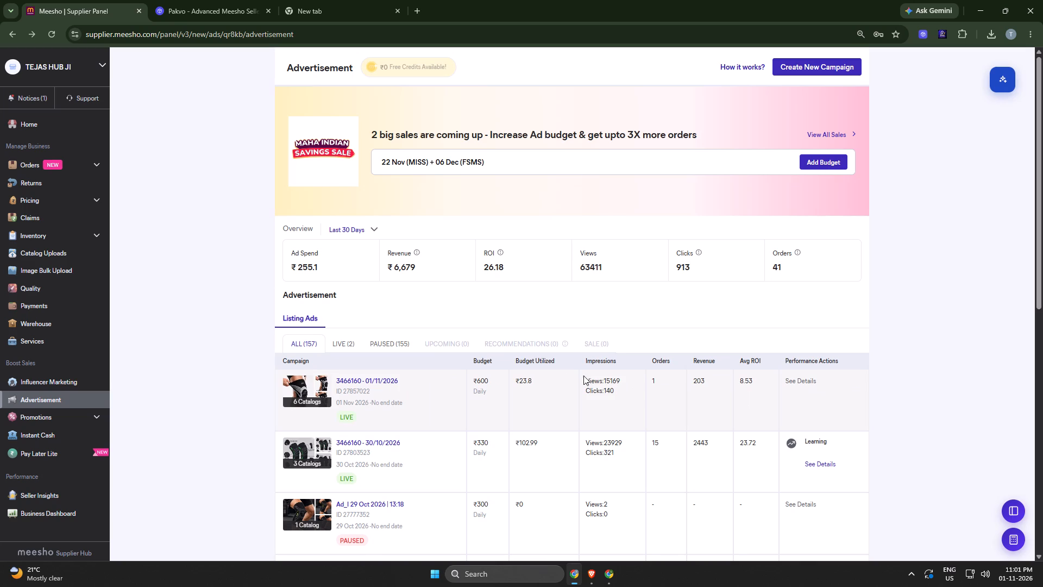
click(807, 464)
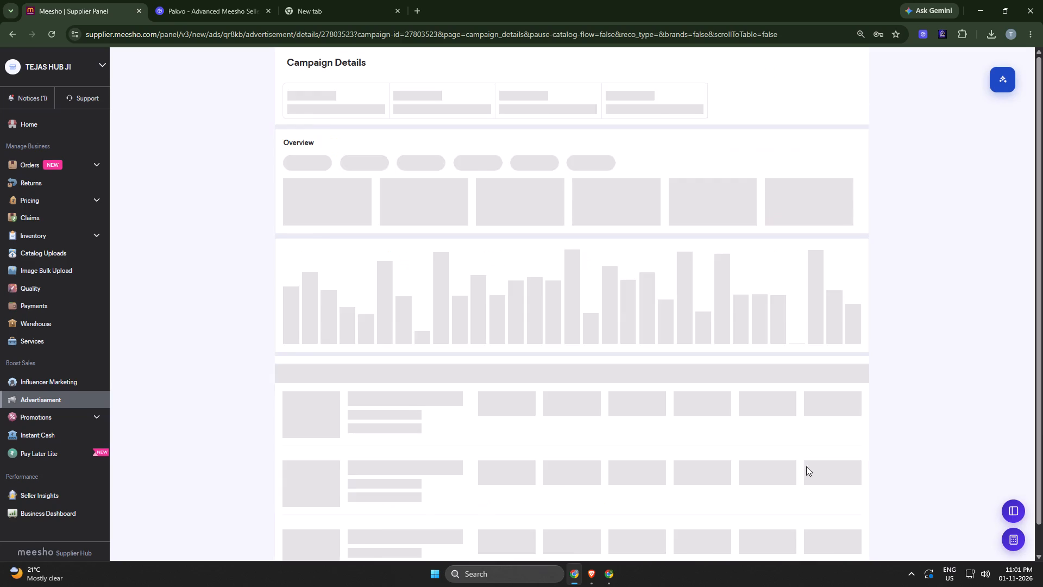
scroll(356, 453, down, 4)
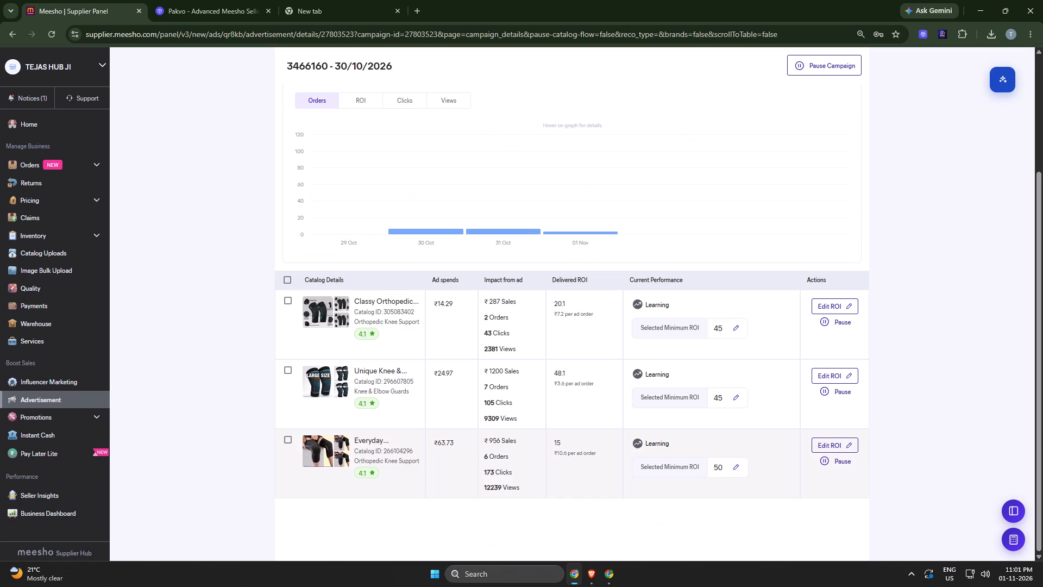
click(706, 378)
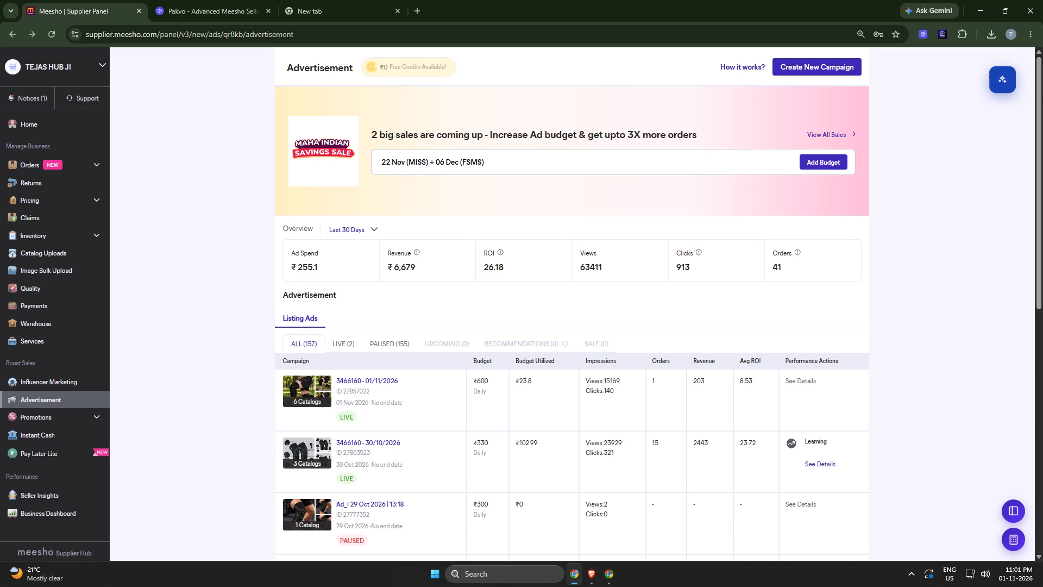
Open the Business Dashboard, set the overview to 01/10/2026 through 31/10/2026 and check total orders.
click(50, 439)
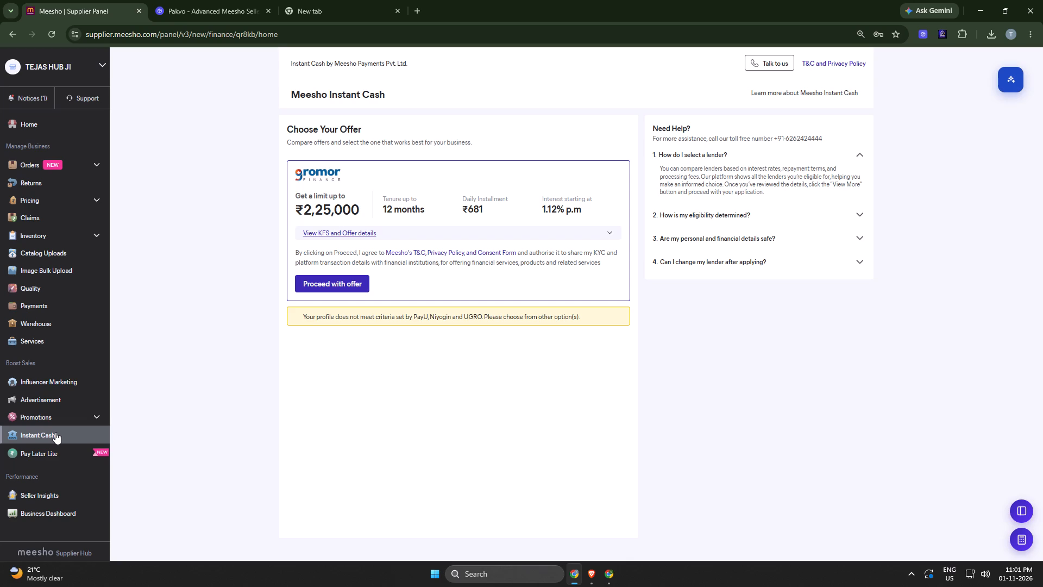
click(20, 510)
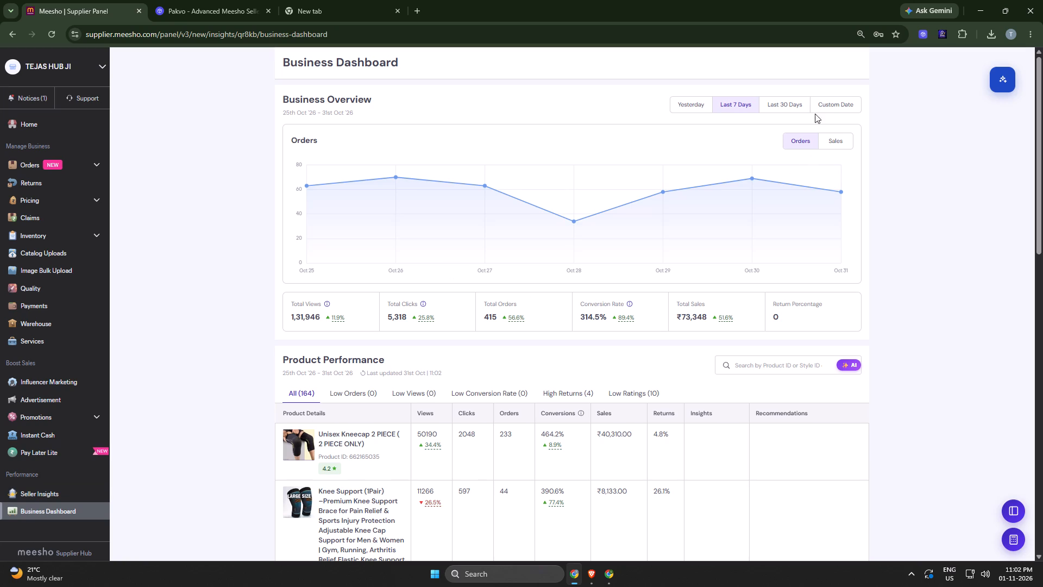
click(821, 96)
click(692, 167)
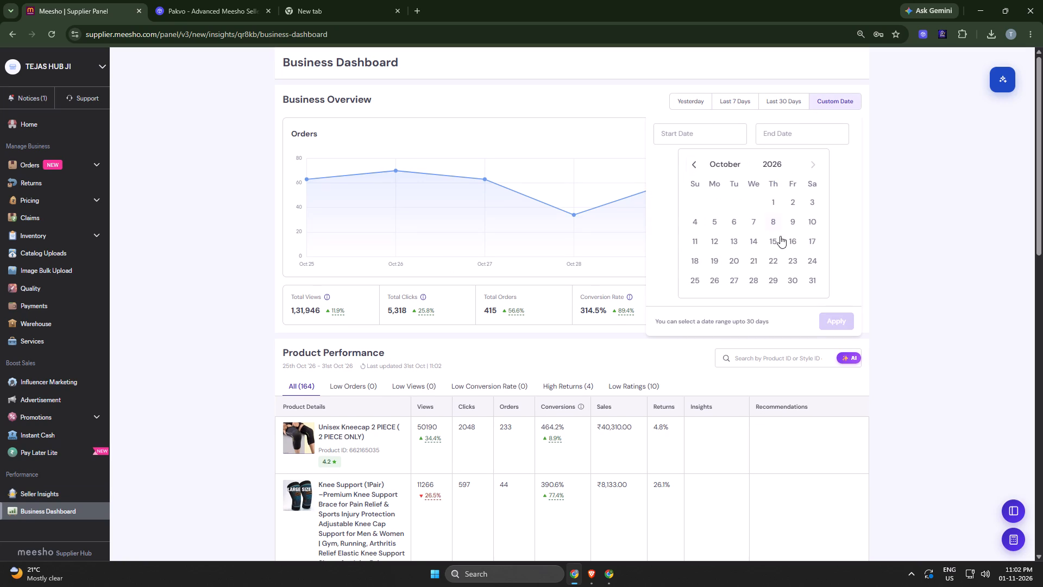
click(775, 209)
click(813, 282)
click(825, 319)
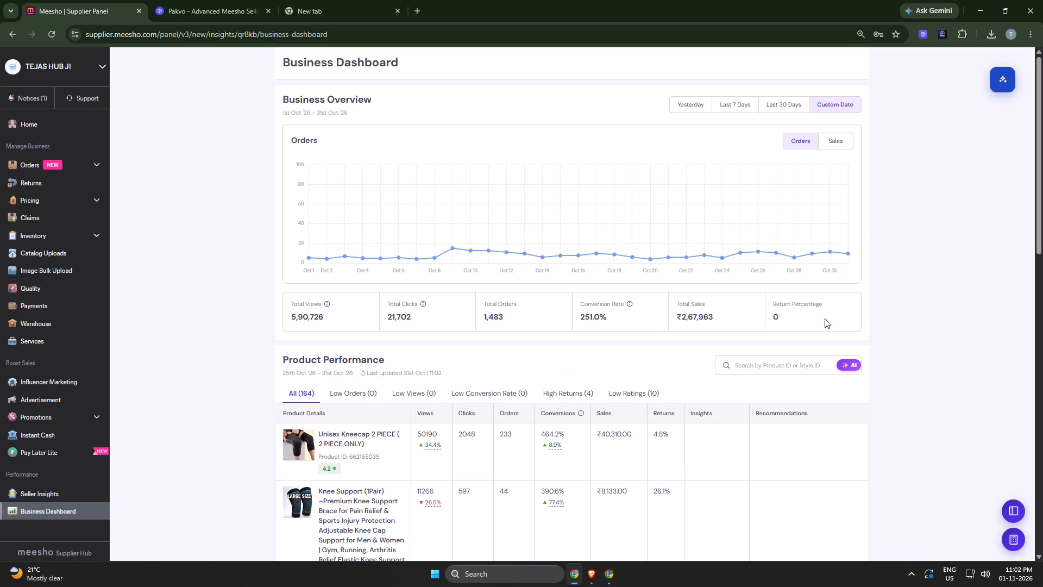
drag(534, 323, 458, 317)
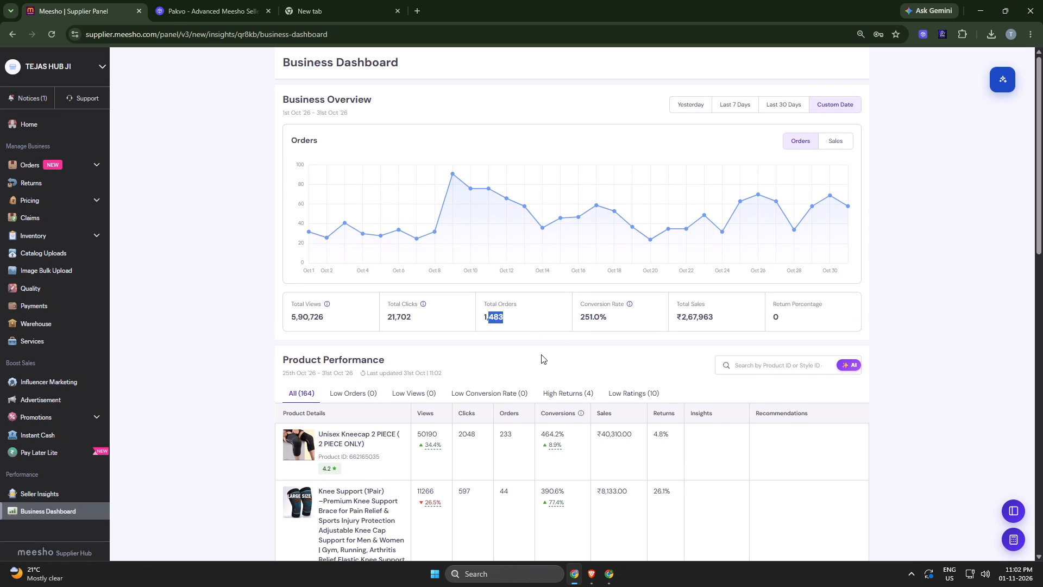
click(541, 352)
Set the business overview's custom date range to 01/09/2026 through 30/09/2026 and check total orders.
click(846, 100)
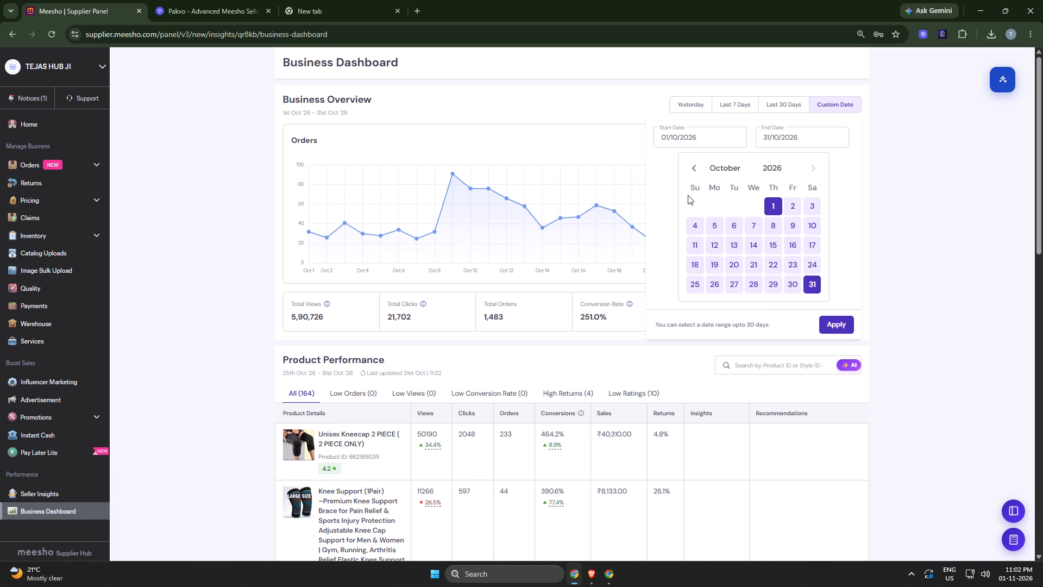
click(689, 174)
click(731, 208)
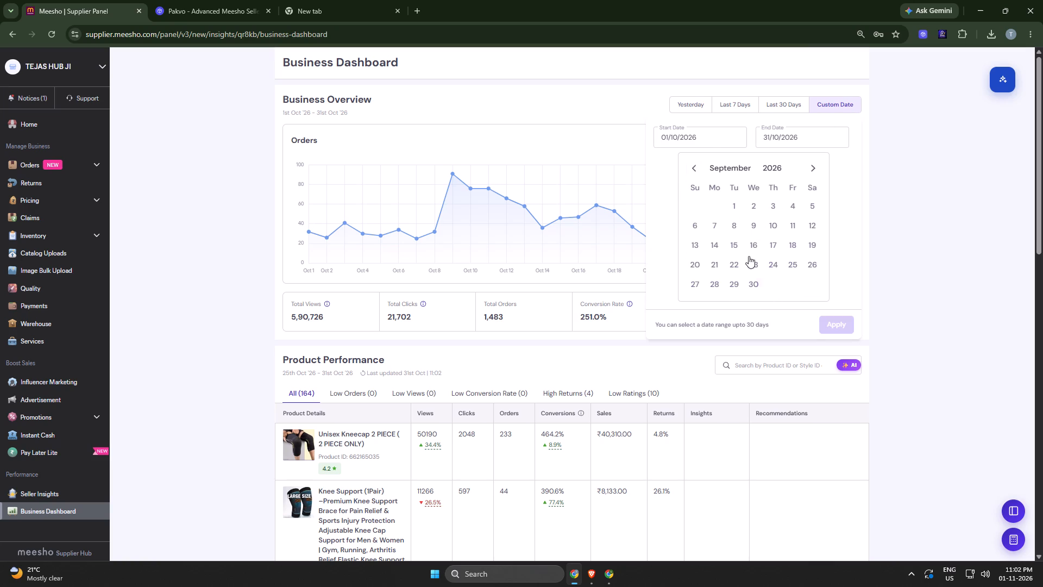
double_click(731, 209)
click(752, 282)
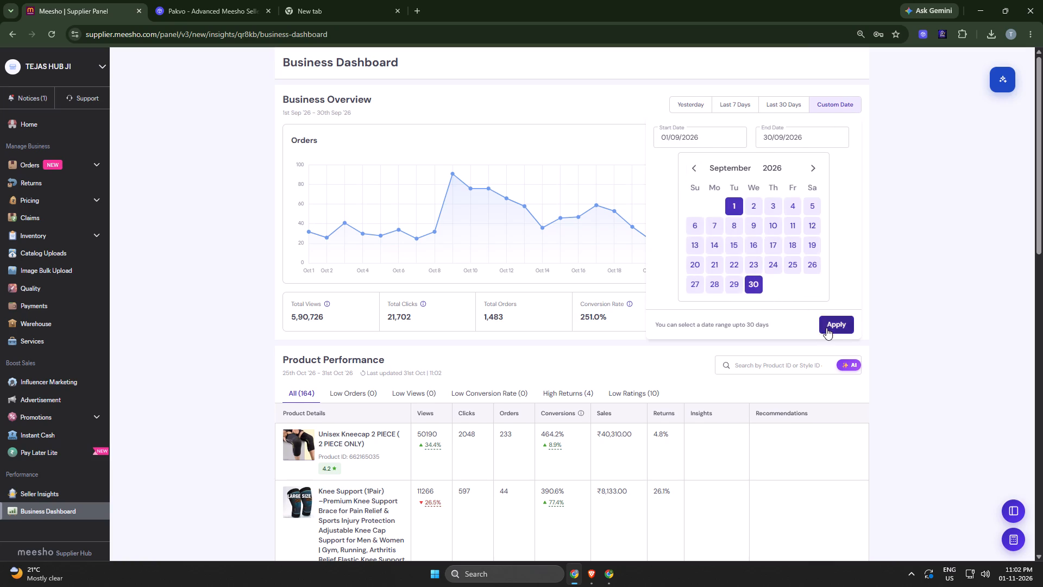
click(826, 328)
drag(521, 322, 480, 323)
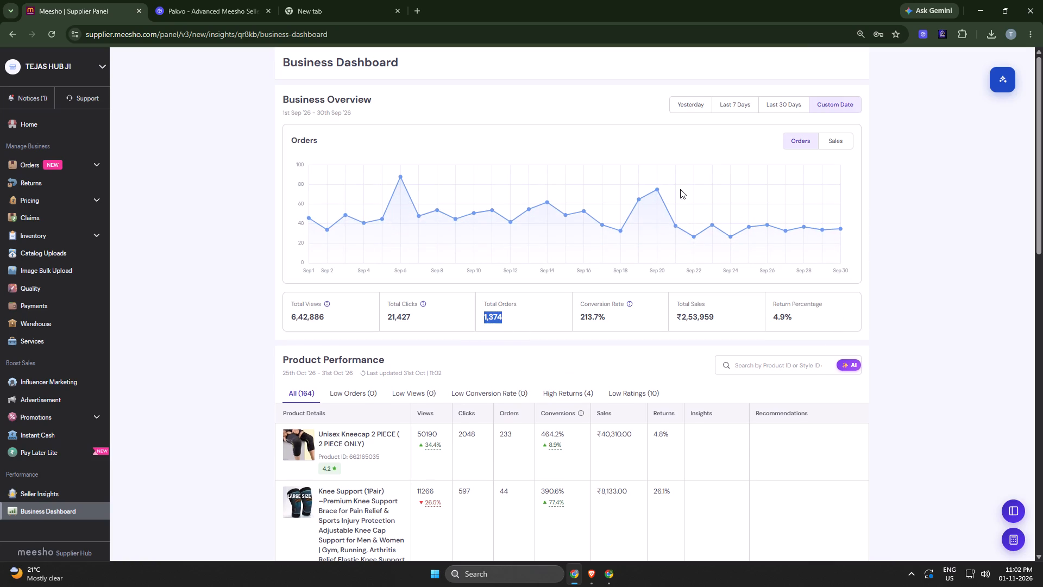
Set the business overview's end date to 29/09/2026 and check total orders for that range.
click(848, 109)
click(736, 285)
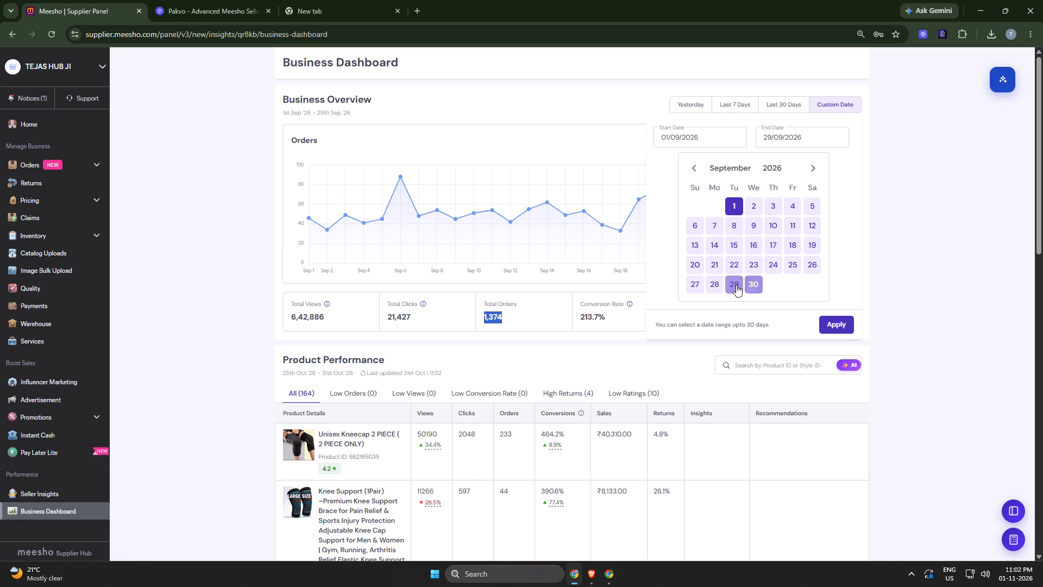
click(840, 325)
drag(527, 325, 521, 324)
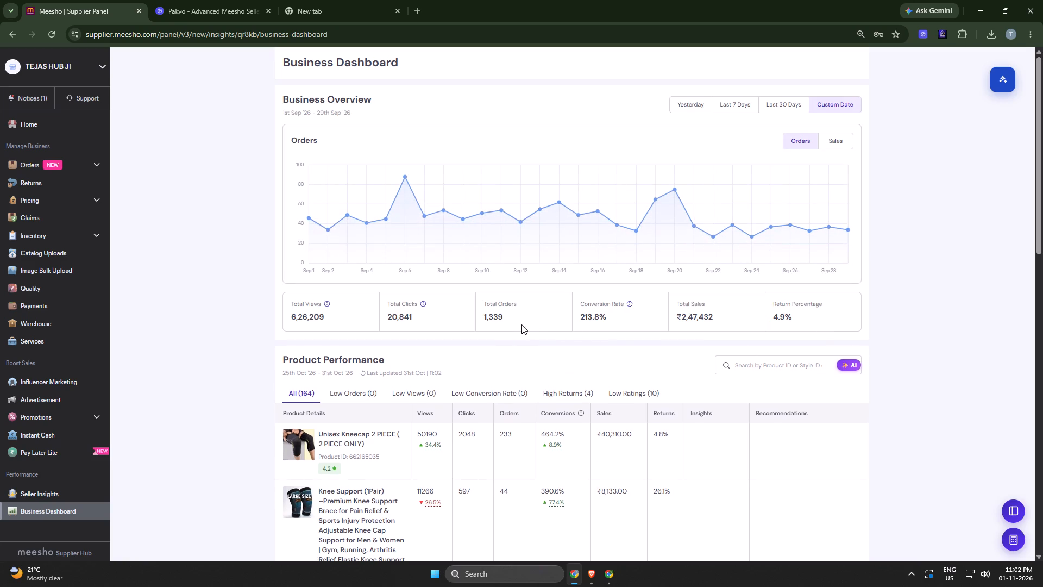
drag(521, 324, 479, 322)
Set the business overview's end date to 30/09/2026 and check total orders and total sales for September.
click(847, 102)
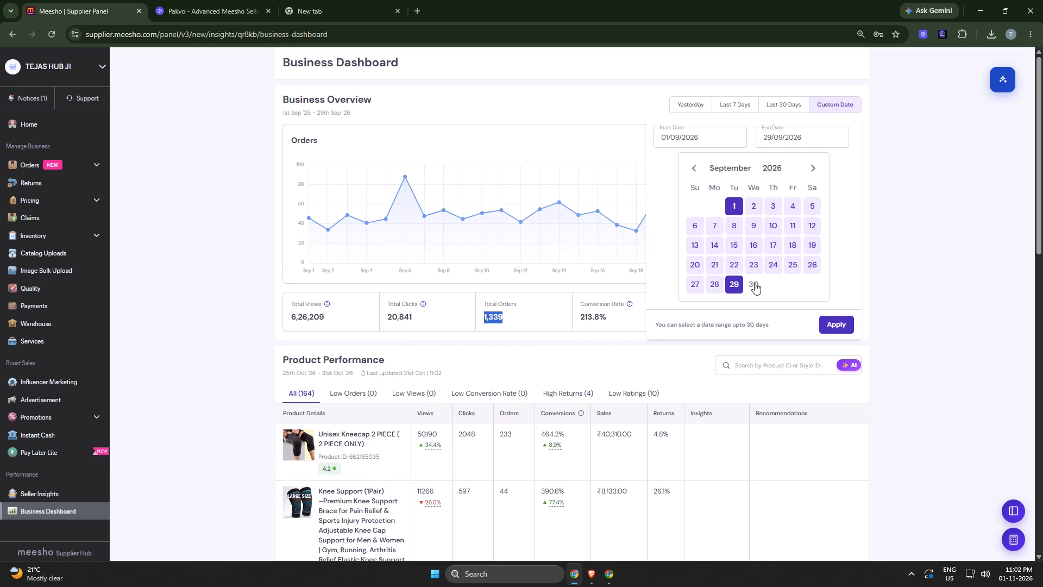
click(750, 288)
click(832, 325)
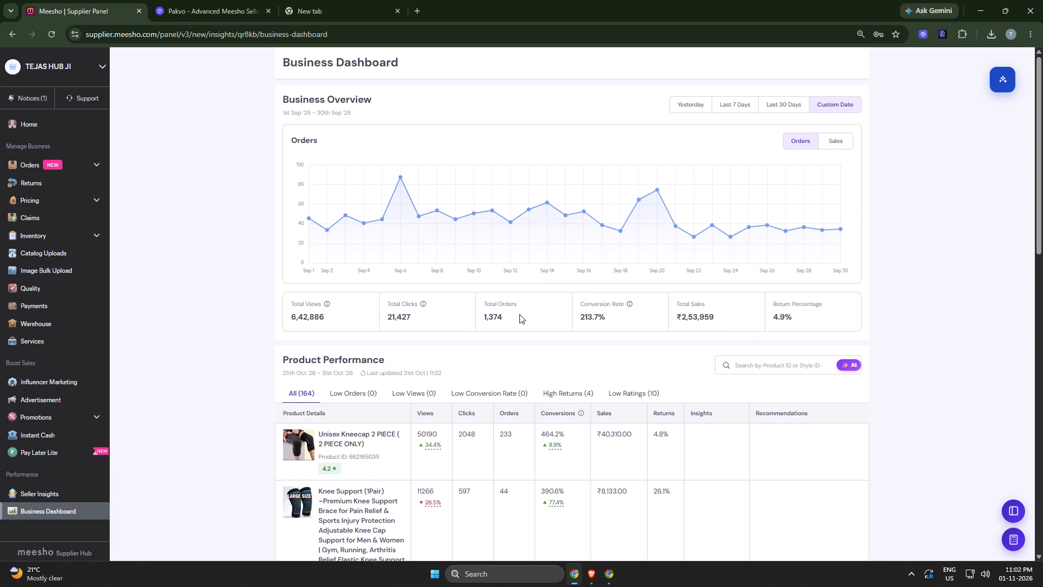
drag(518, 315, 475, 317)
scroll(615, 316, down, 4)
scroll(615, 316, up, 6)
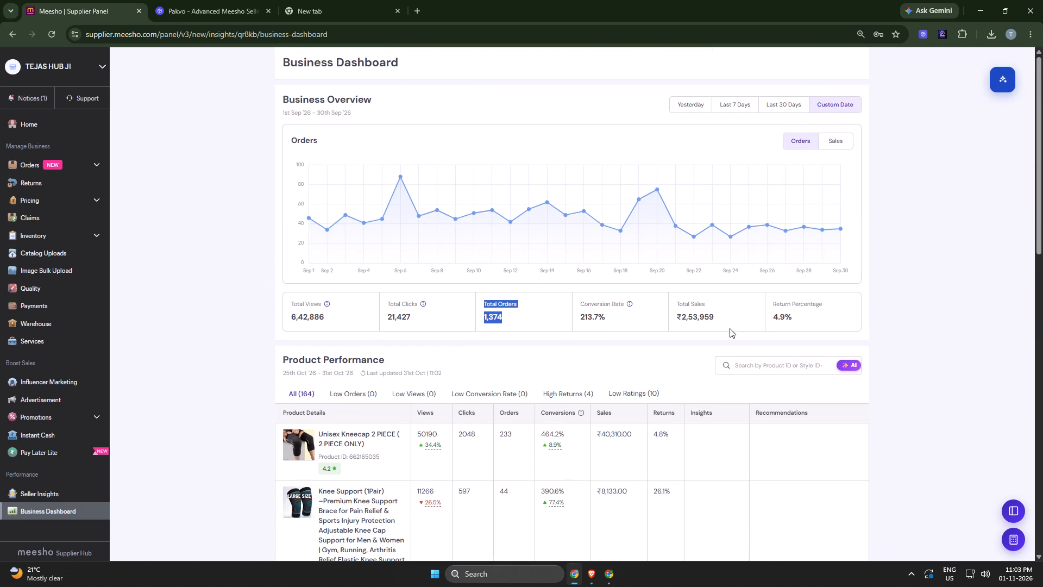
drag(729, 314, 676, 322)
click(671, 341)
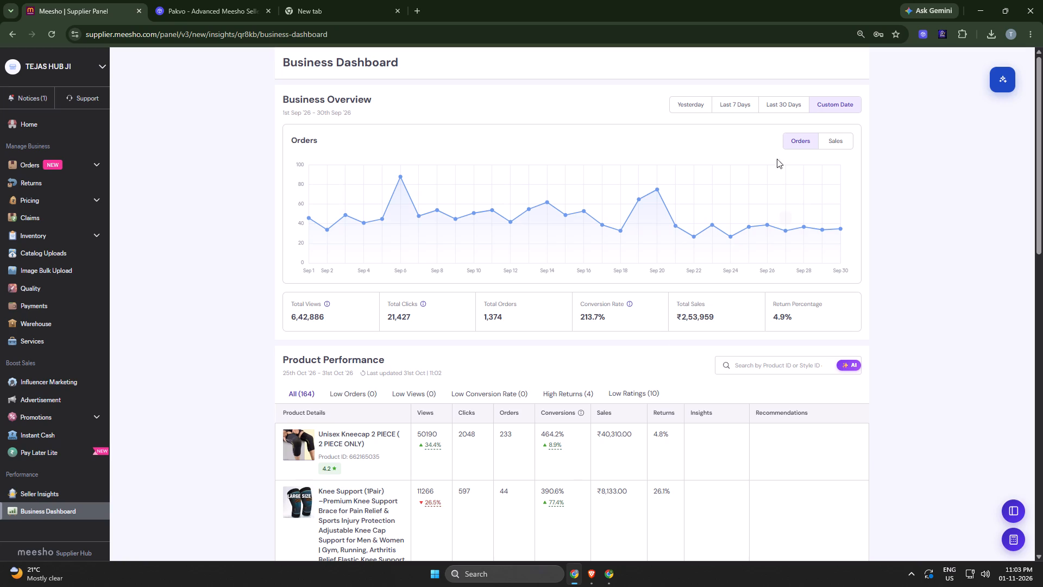
Set the business overview's custom date range to 01/10/2026 through 31/10/2026 and compare total orders with September.
click(835, 110)
click(812, 164)
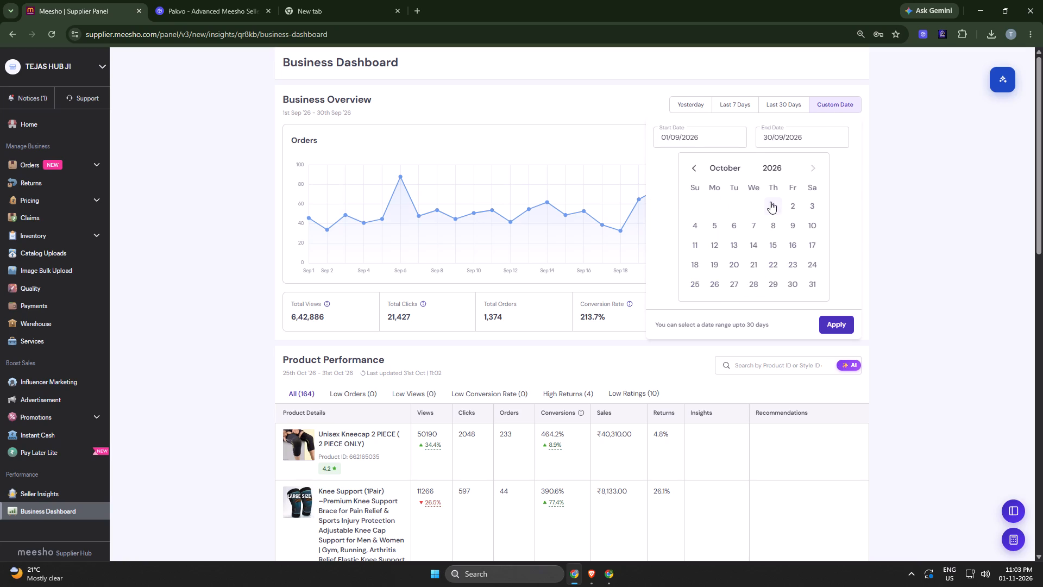
click(771, 202)
click(808, 284)
click(813, 284)
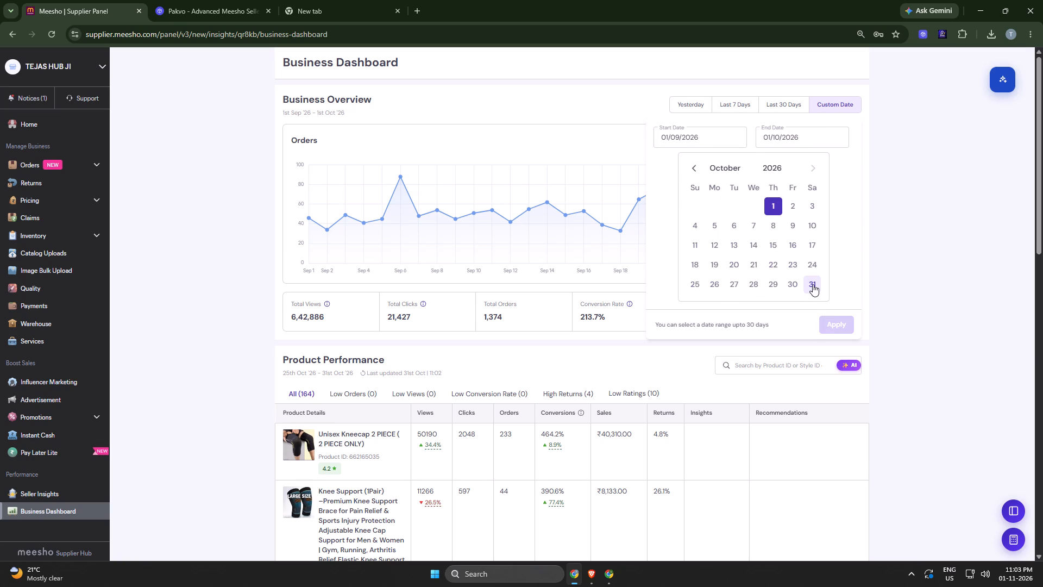
click(813, 284)
click(766, 203)
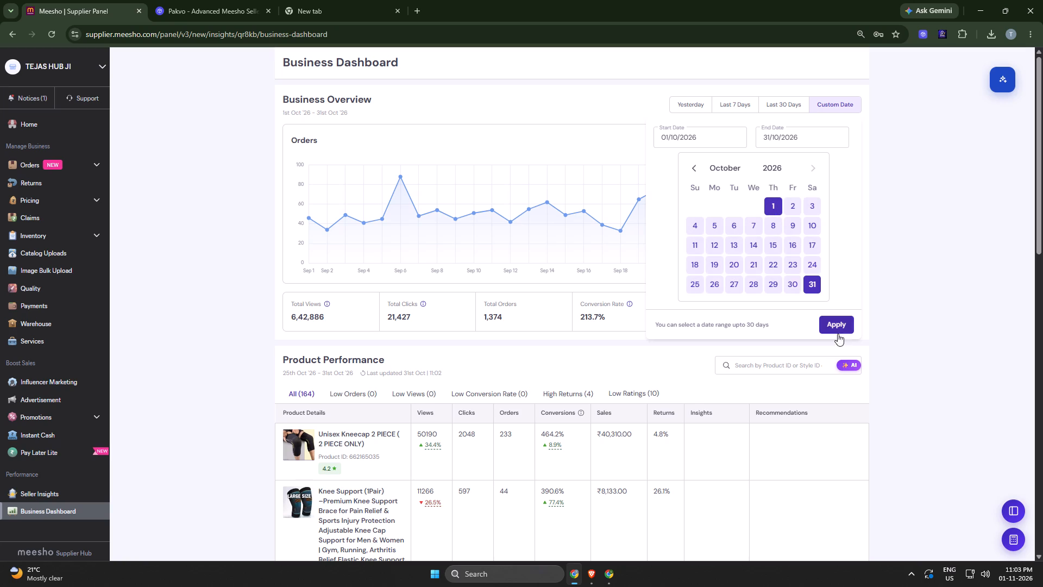
click(839, 329)
drag(518, 316, 489, 320)
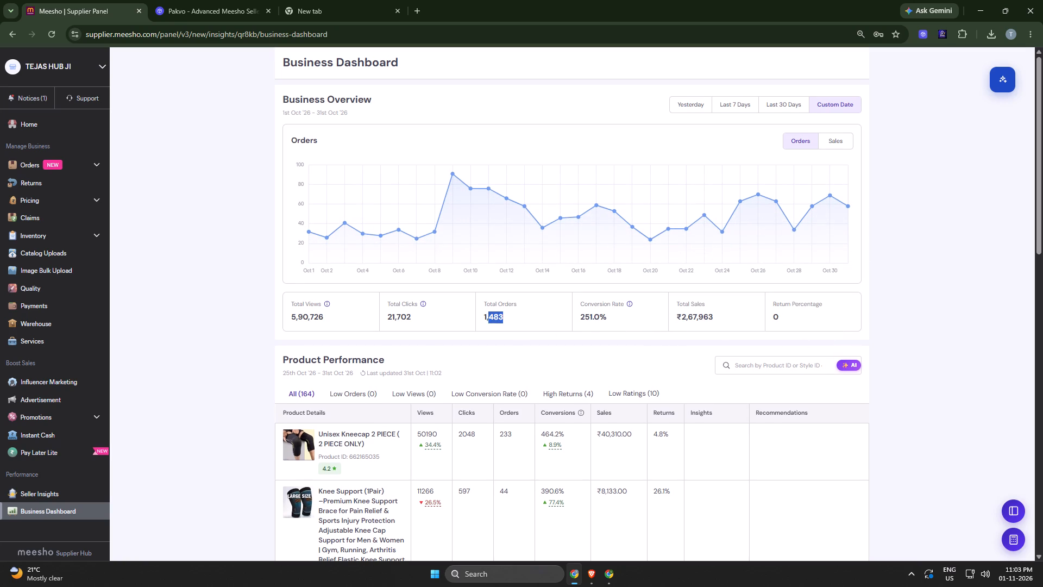
drag(489, 320, 480, 321)
click(497, 344)
Return to the Advertisement page.
click(53, 401)
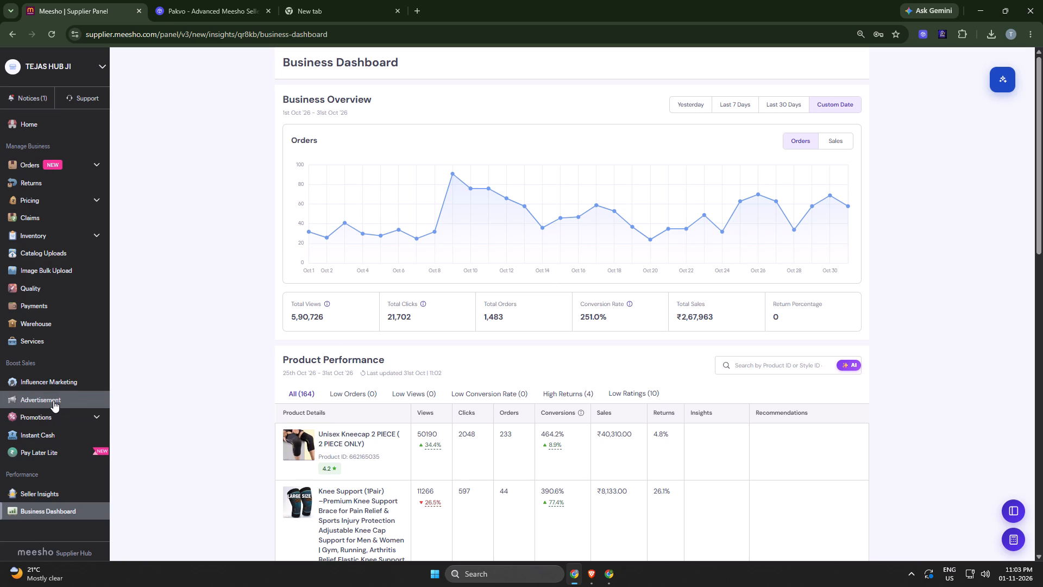